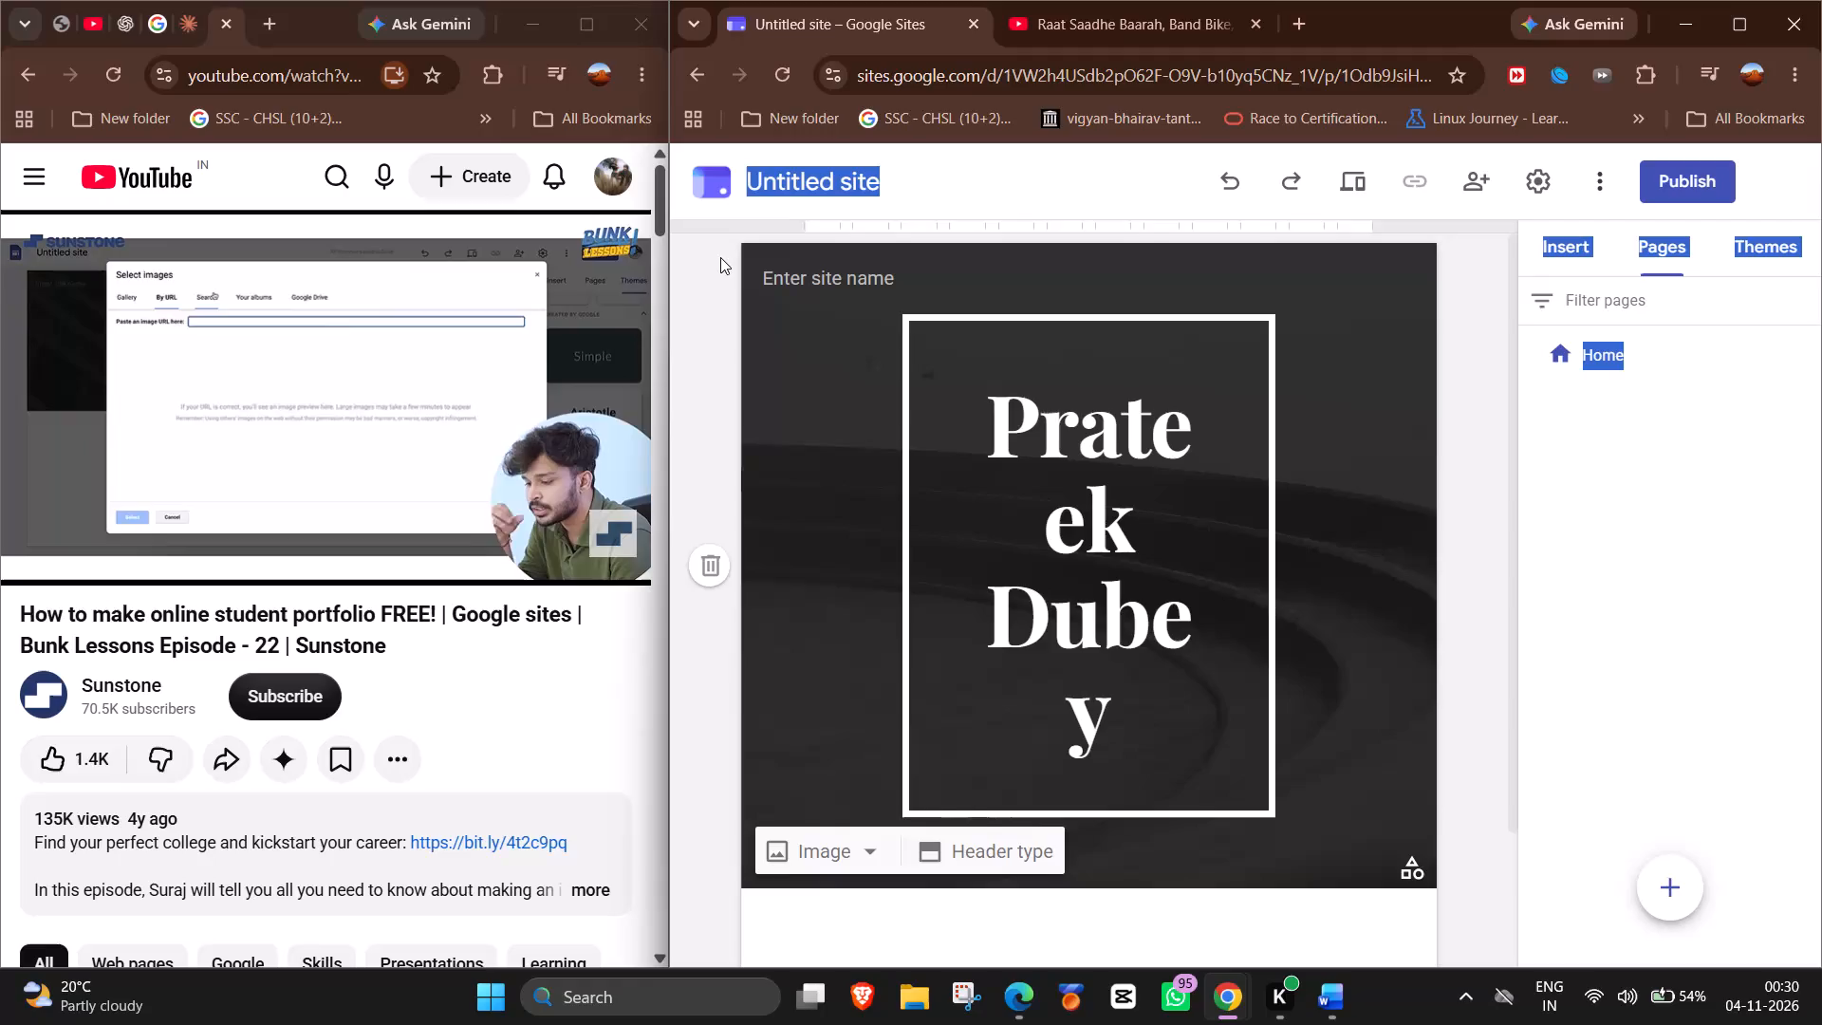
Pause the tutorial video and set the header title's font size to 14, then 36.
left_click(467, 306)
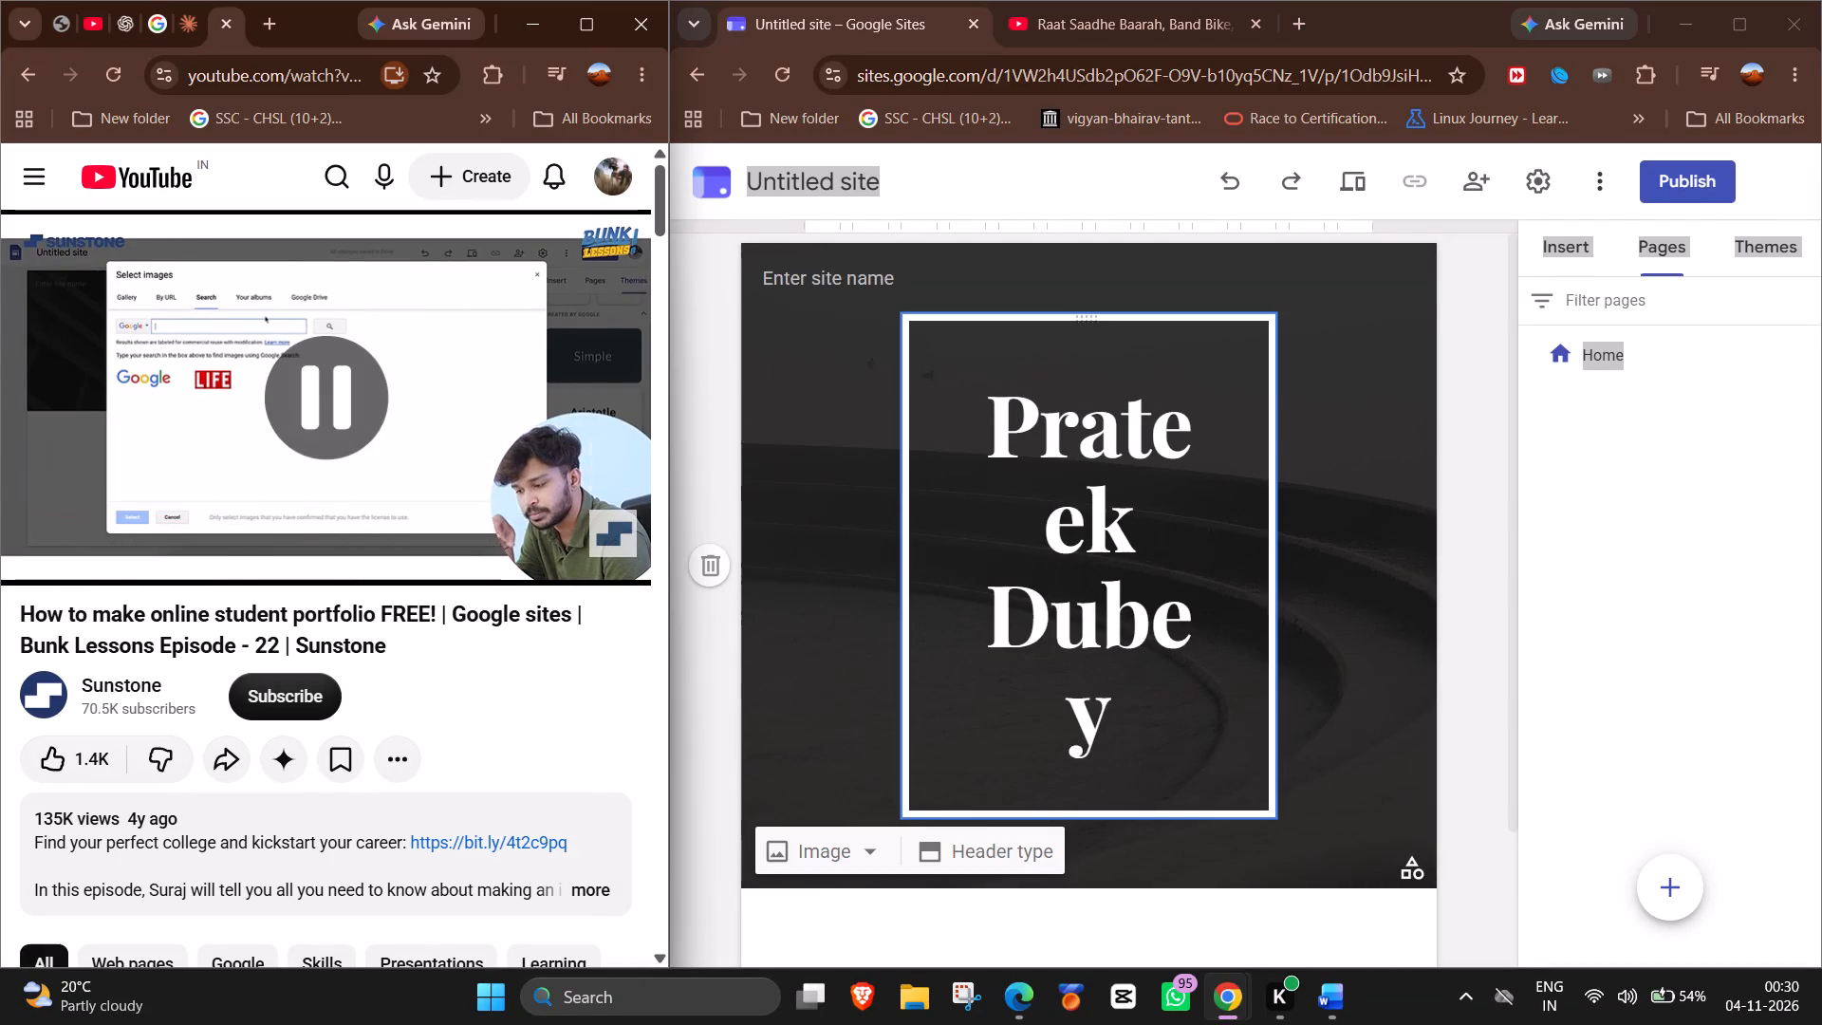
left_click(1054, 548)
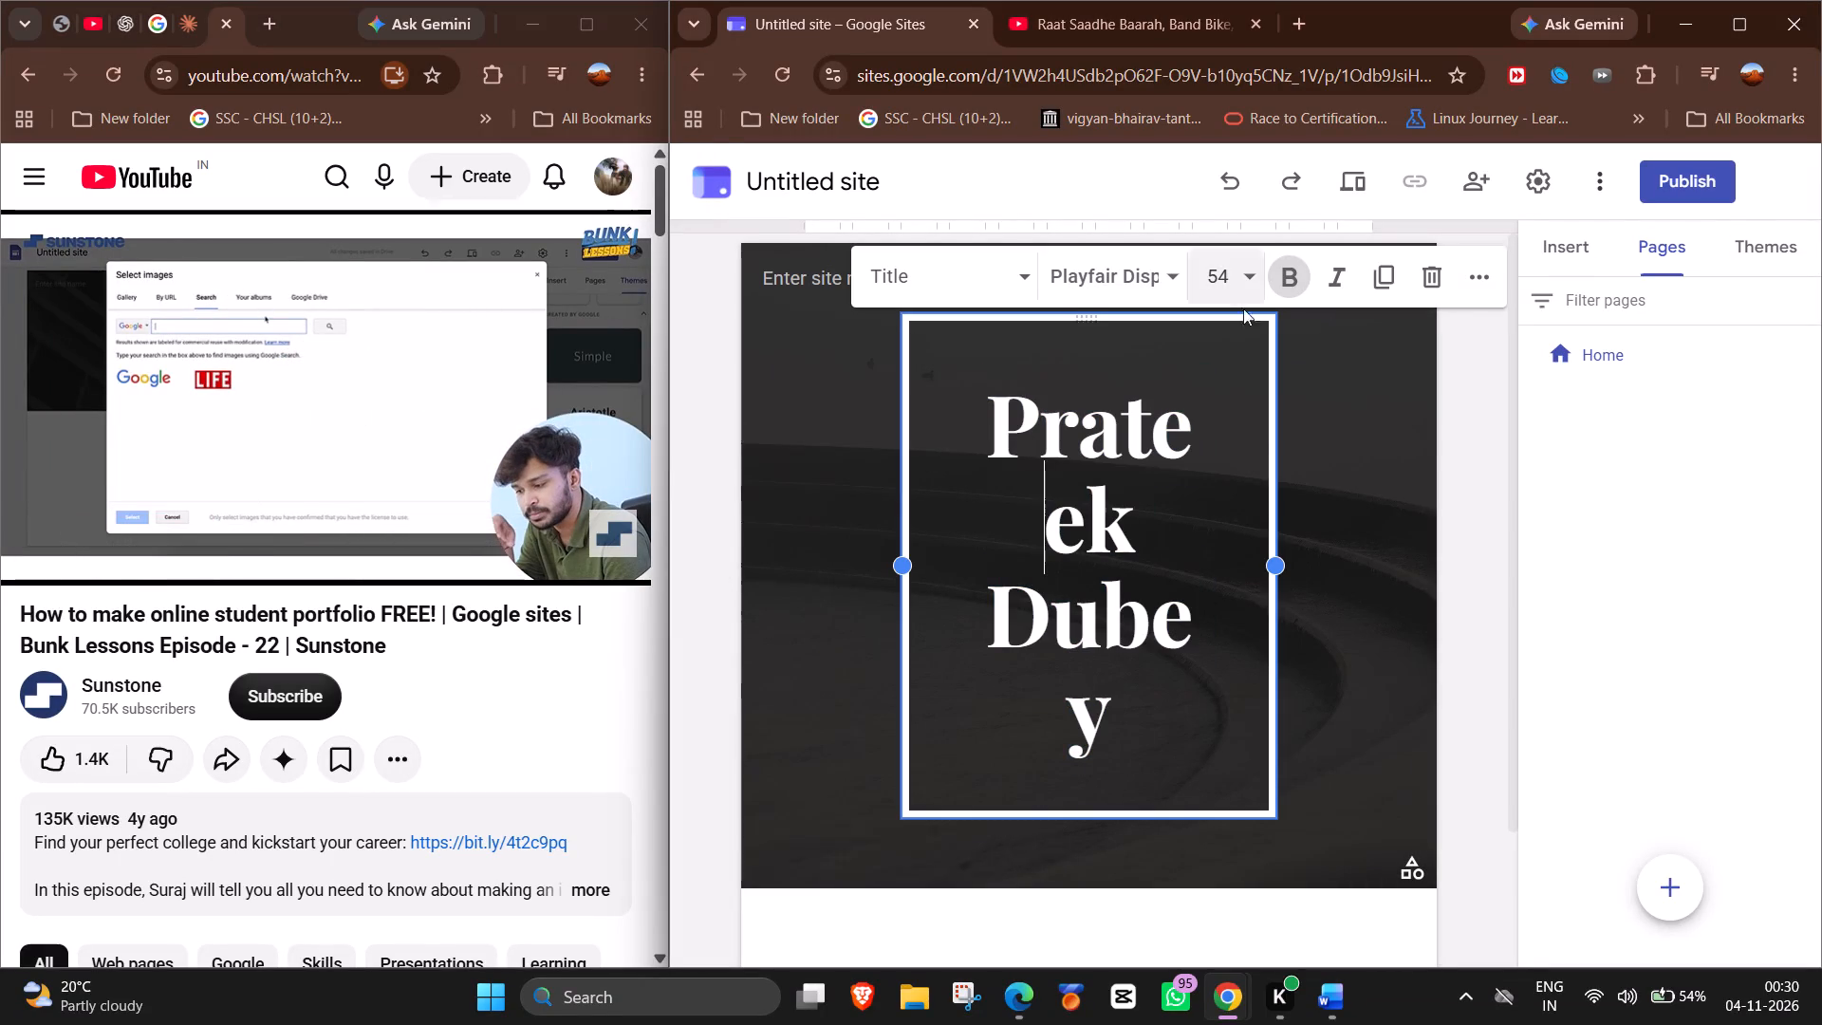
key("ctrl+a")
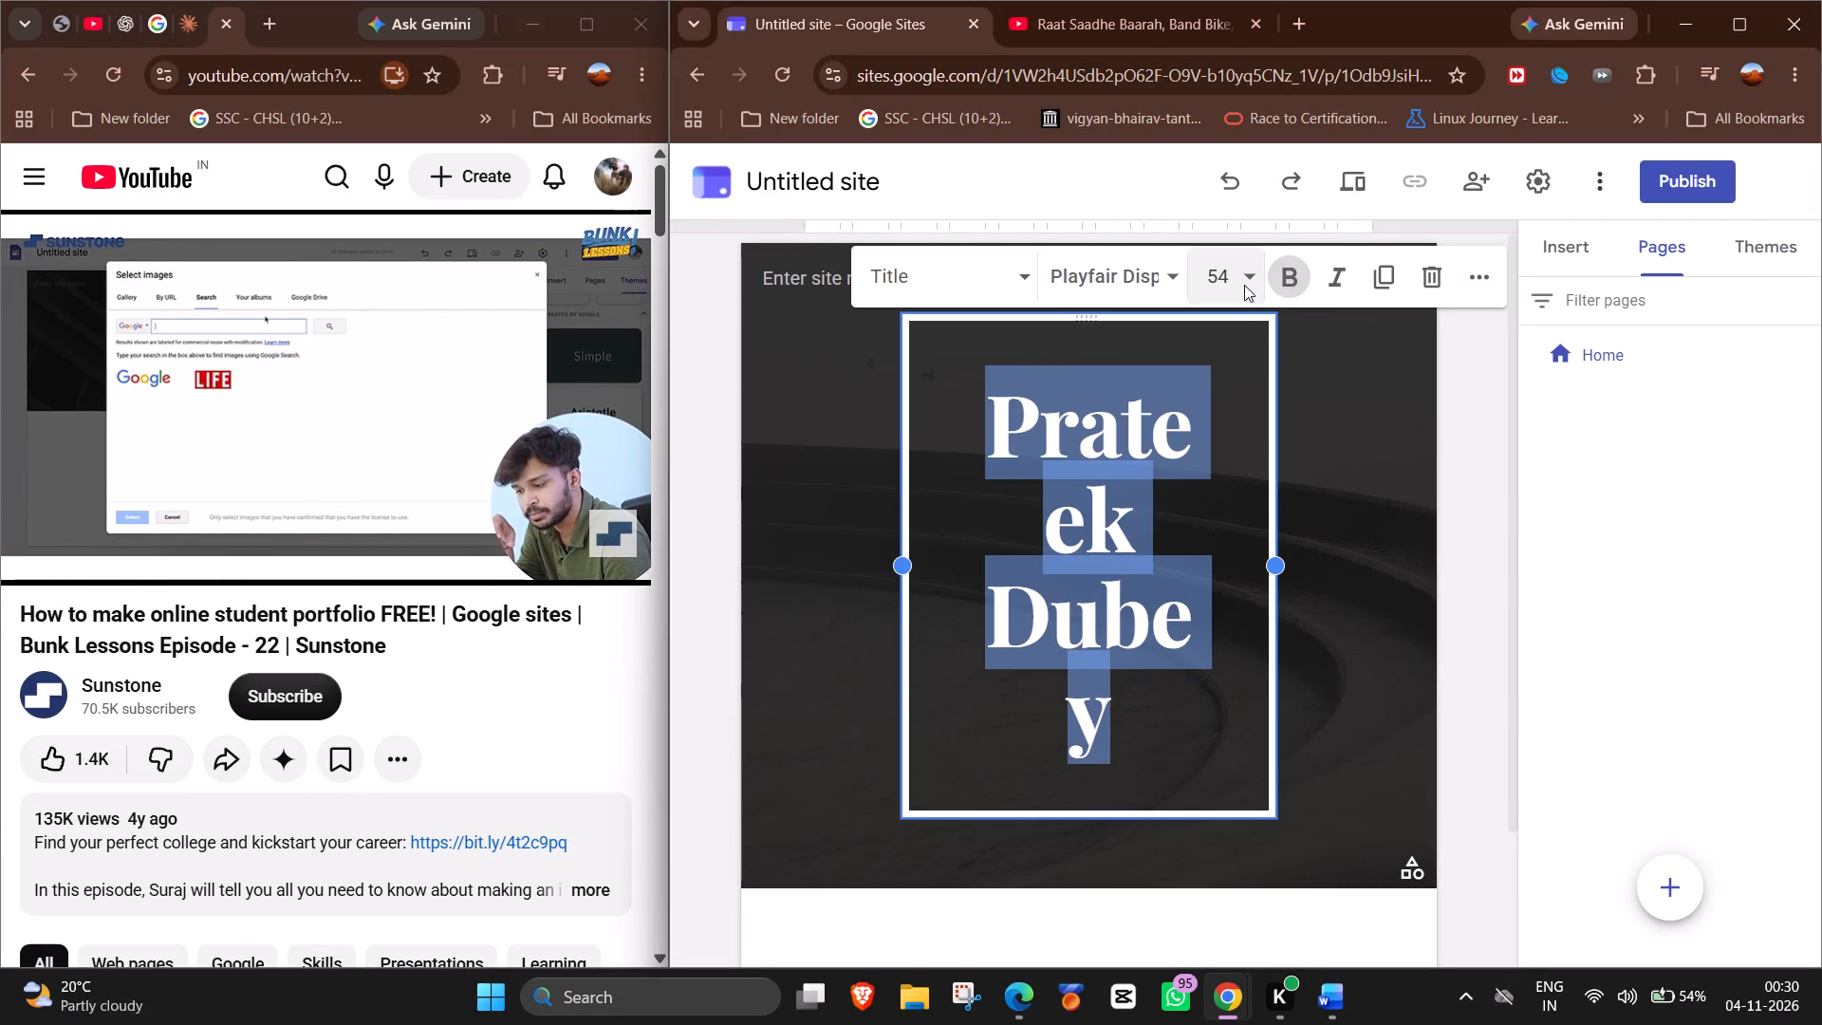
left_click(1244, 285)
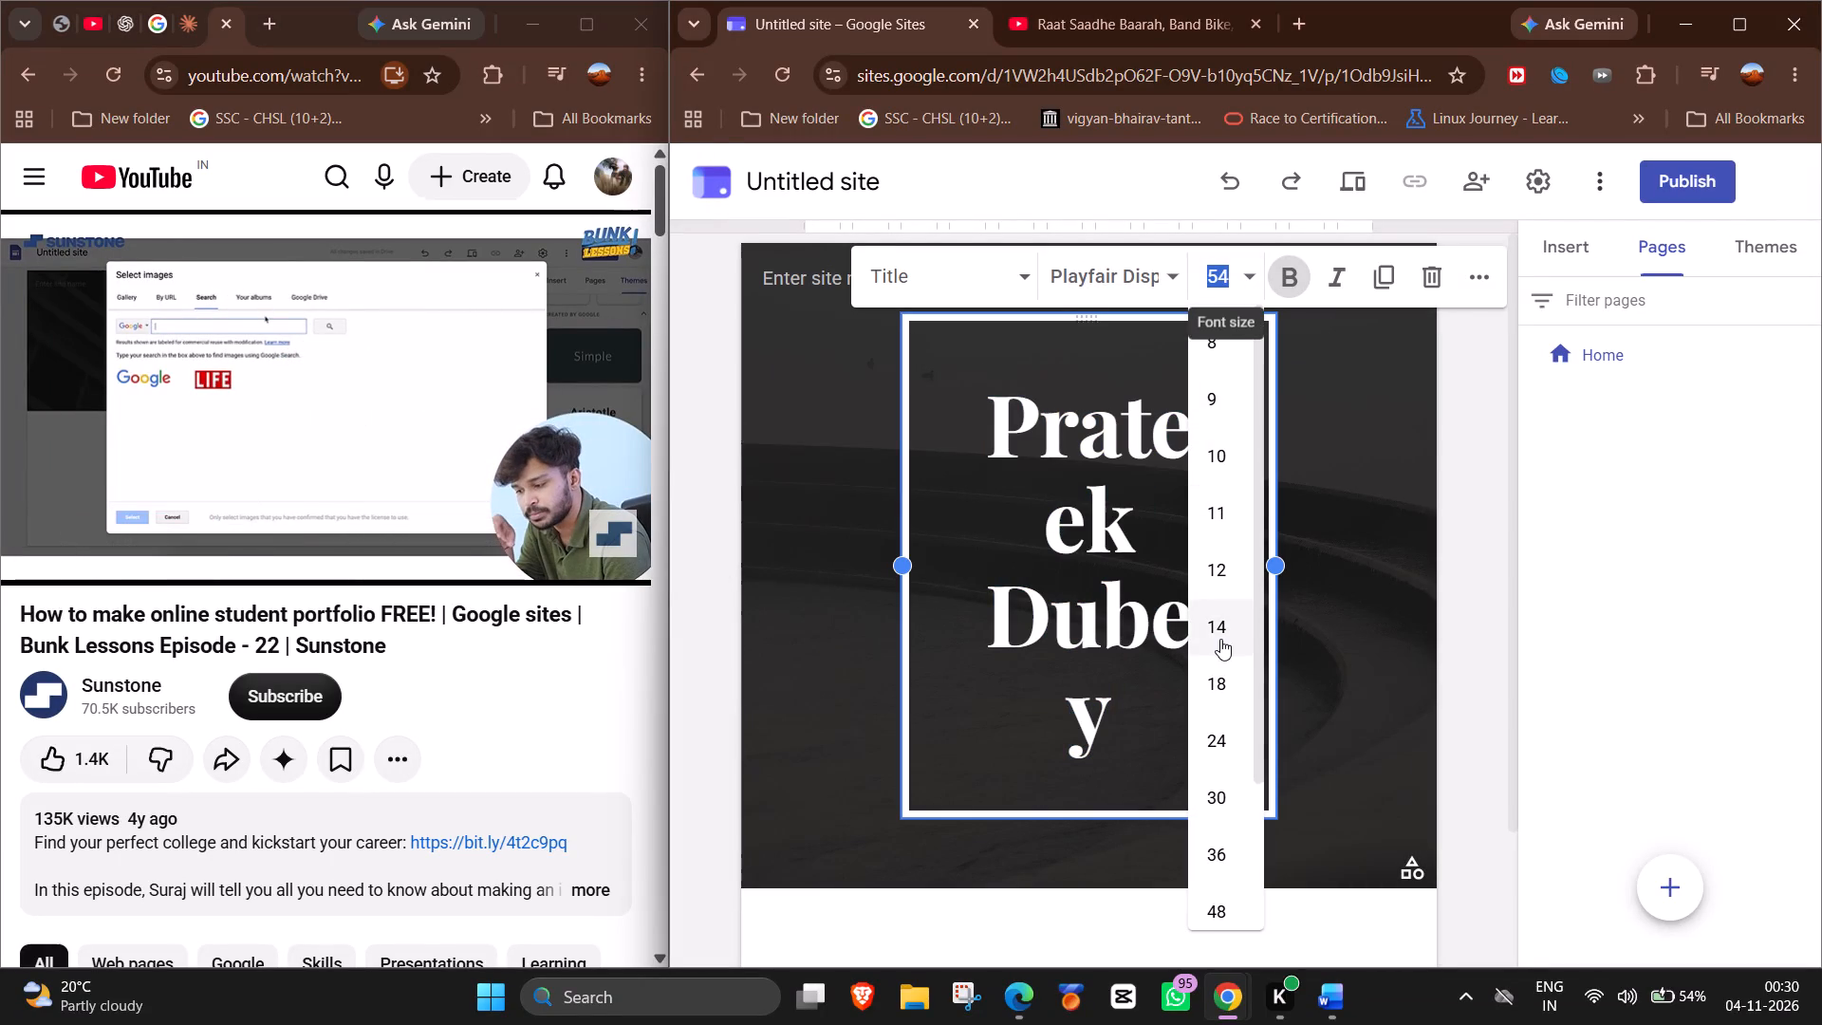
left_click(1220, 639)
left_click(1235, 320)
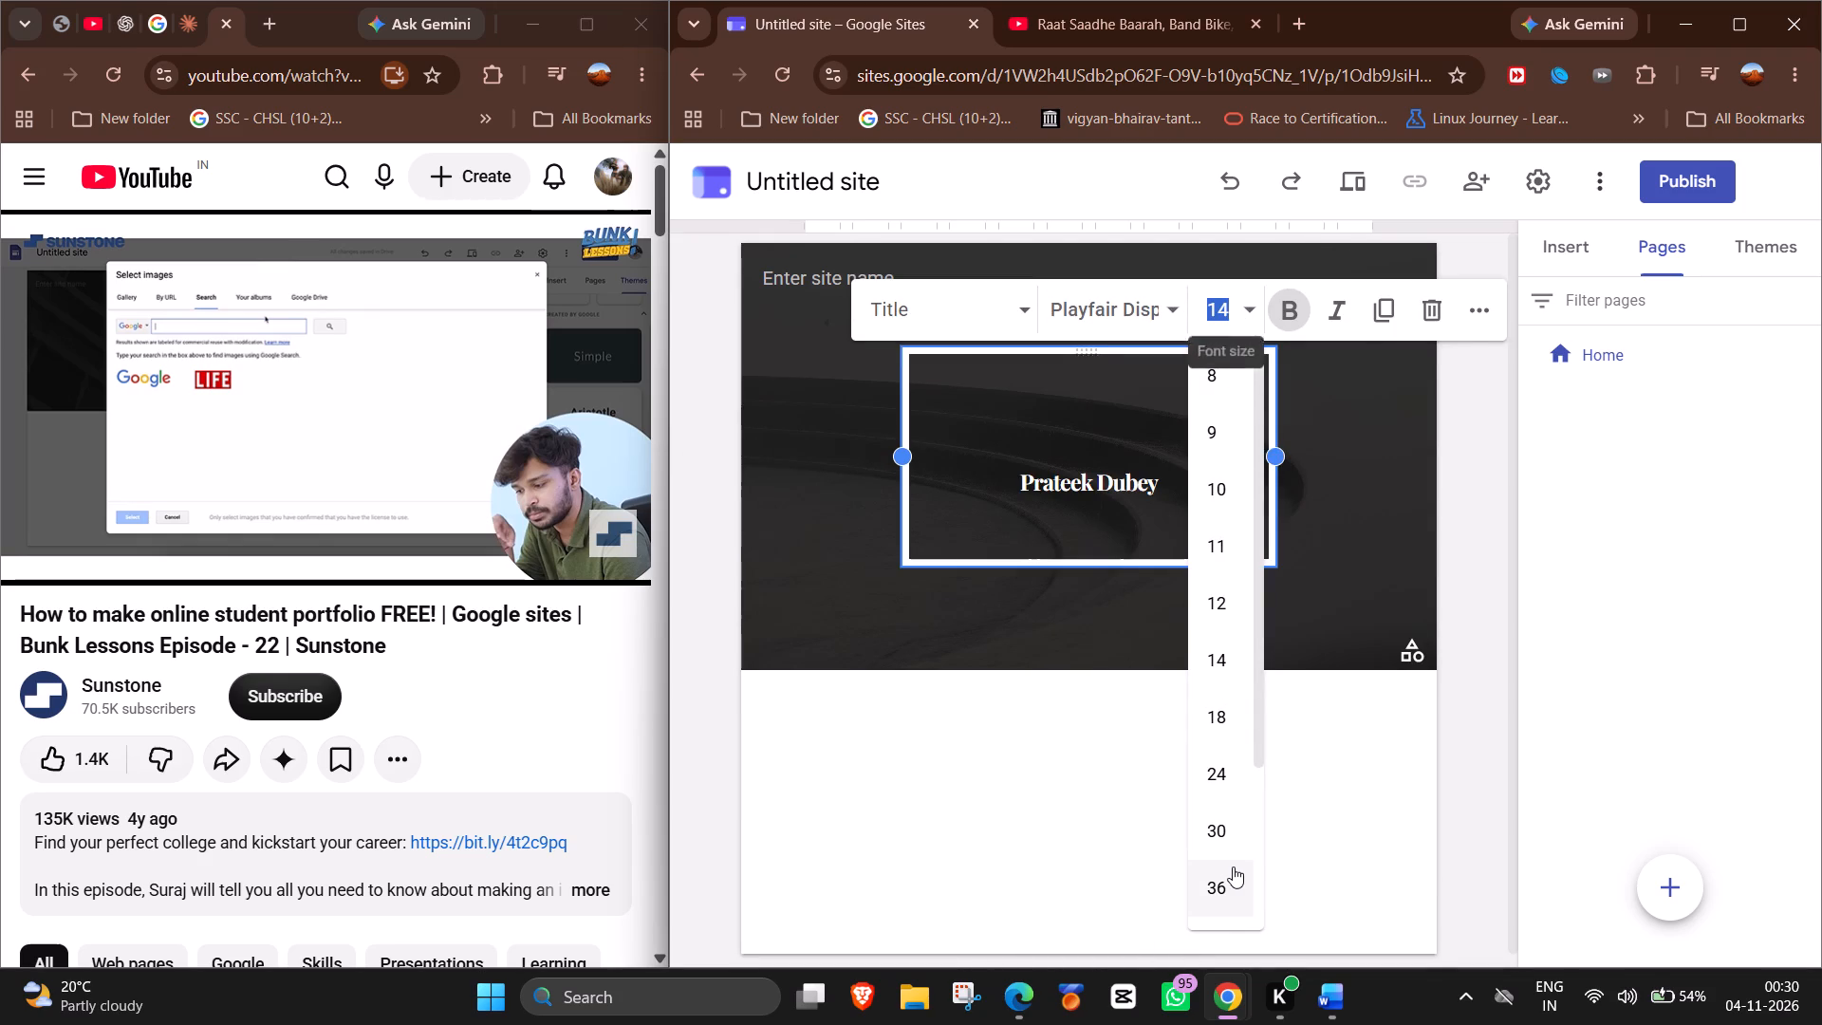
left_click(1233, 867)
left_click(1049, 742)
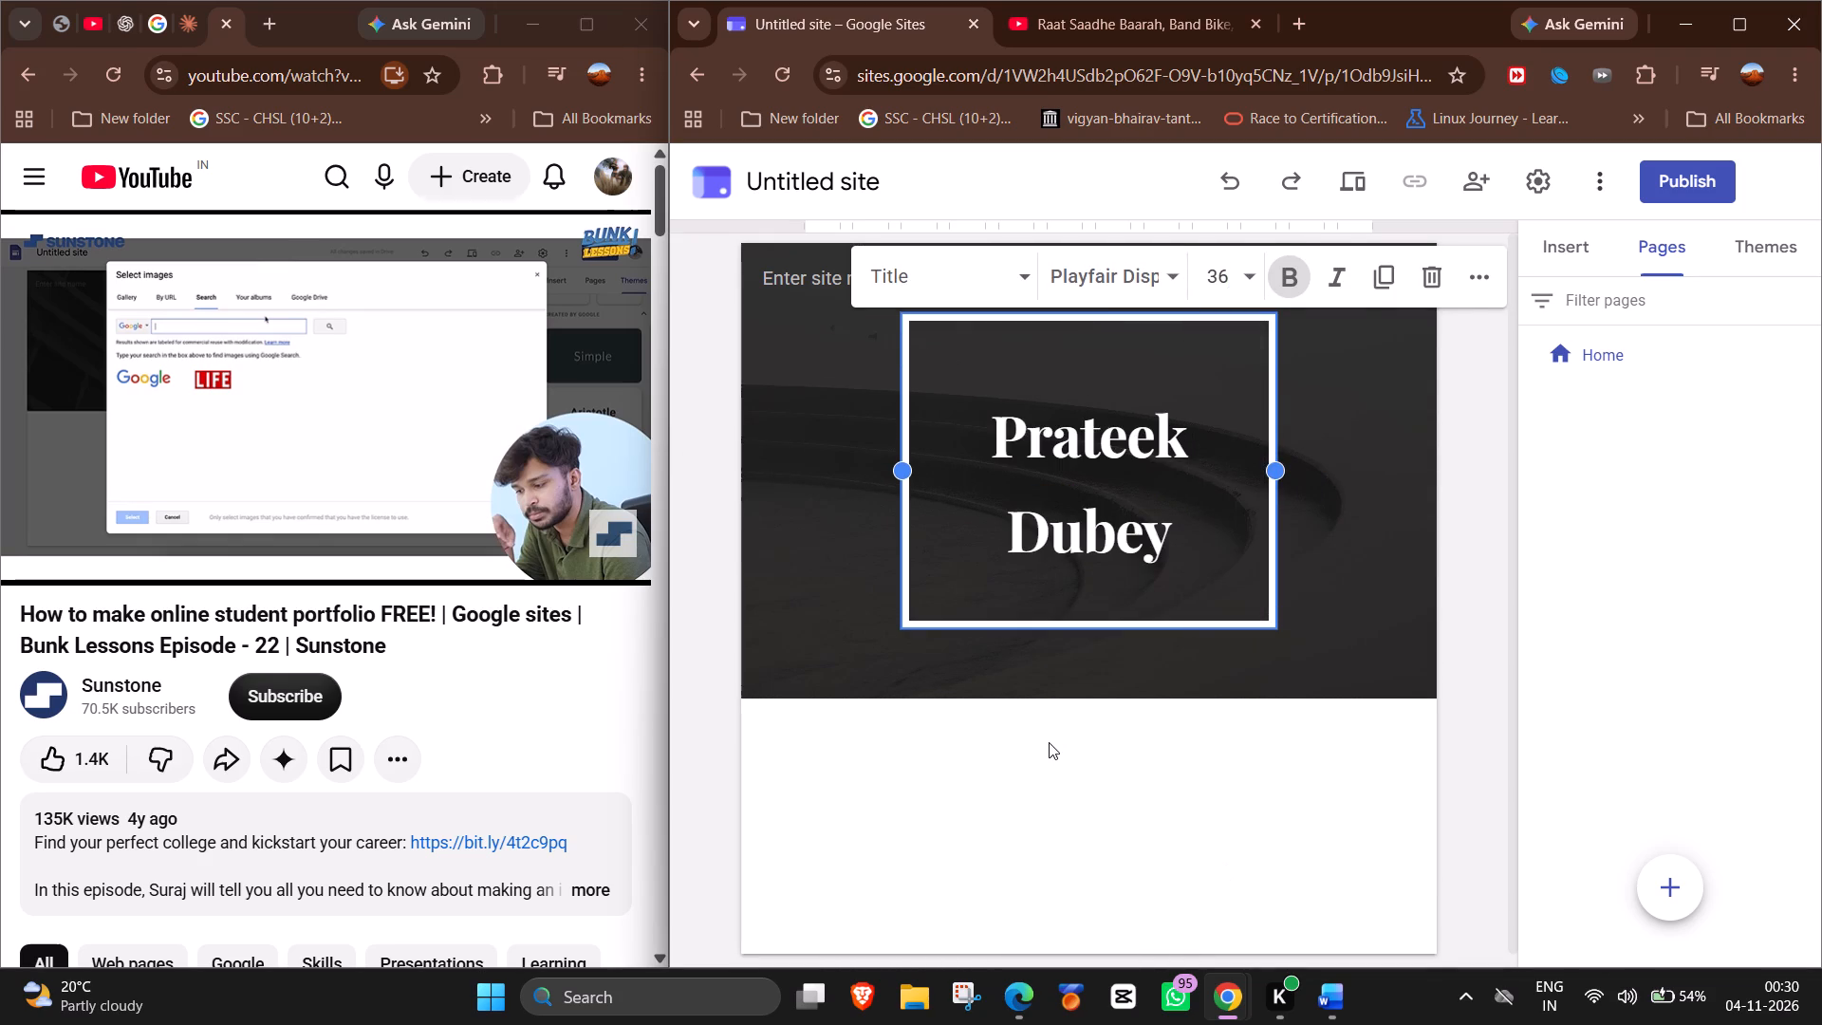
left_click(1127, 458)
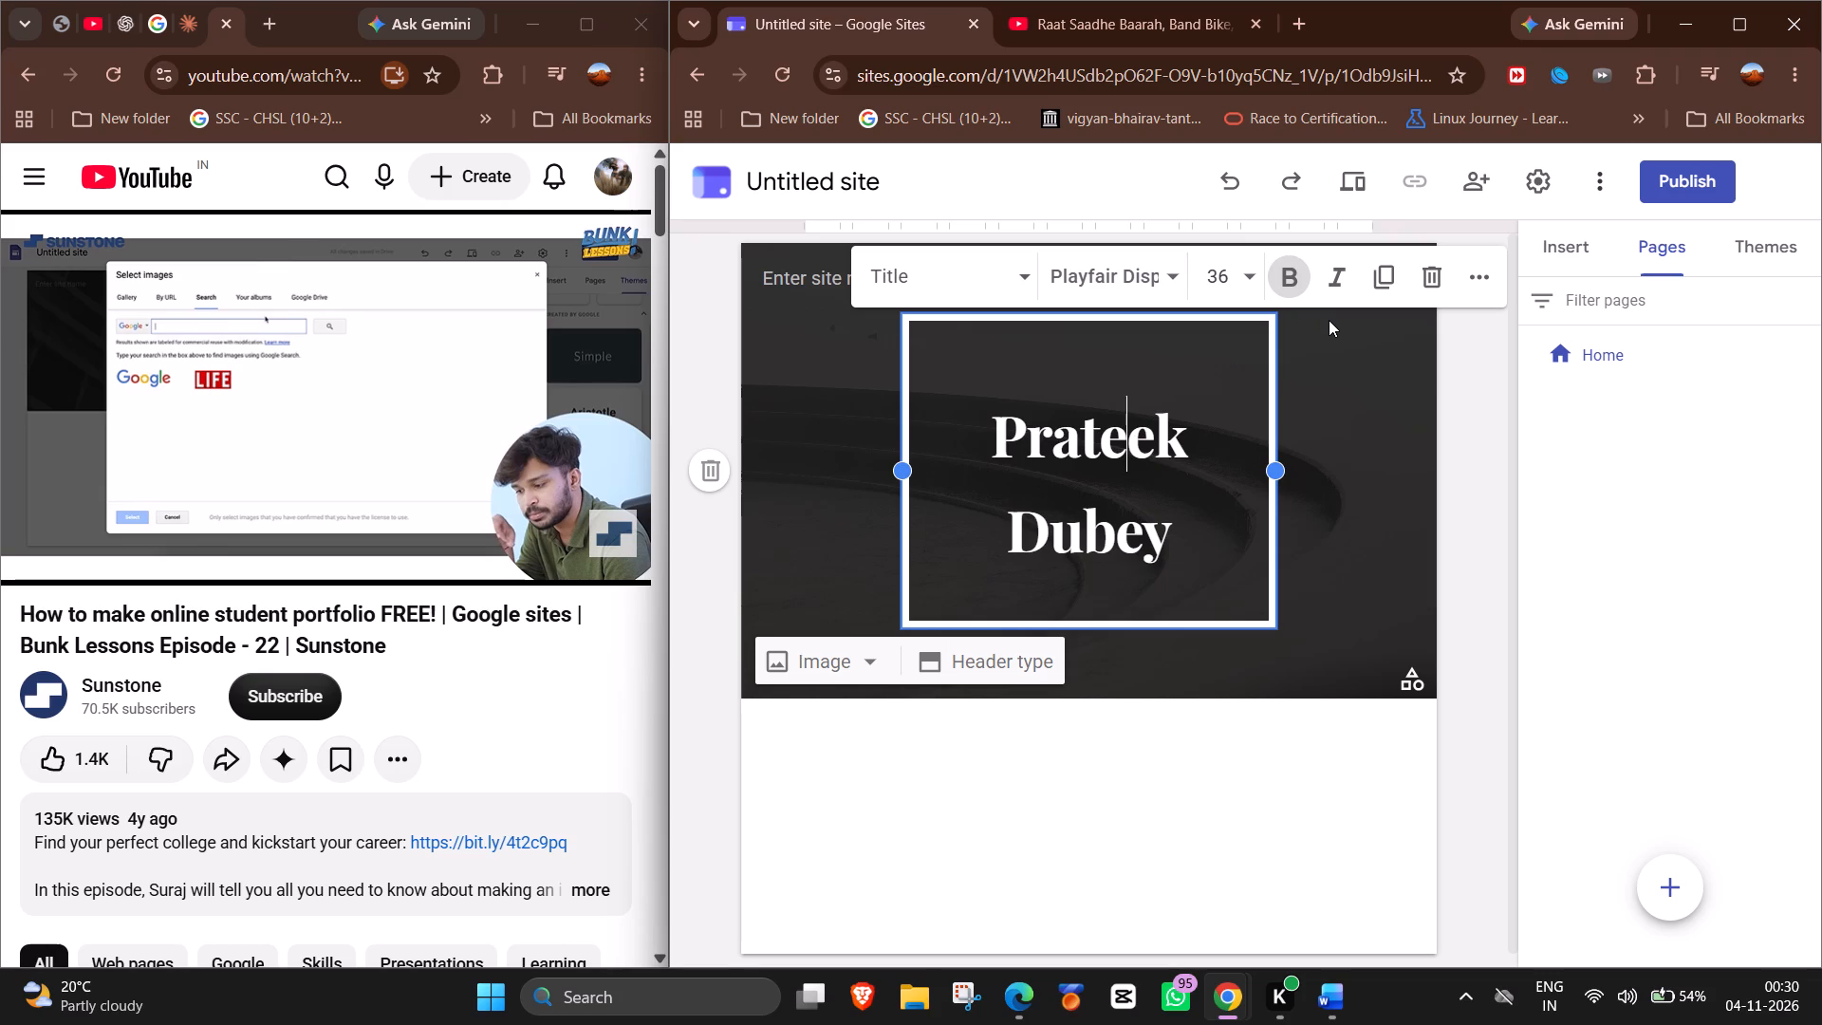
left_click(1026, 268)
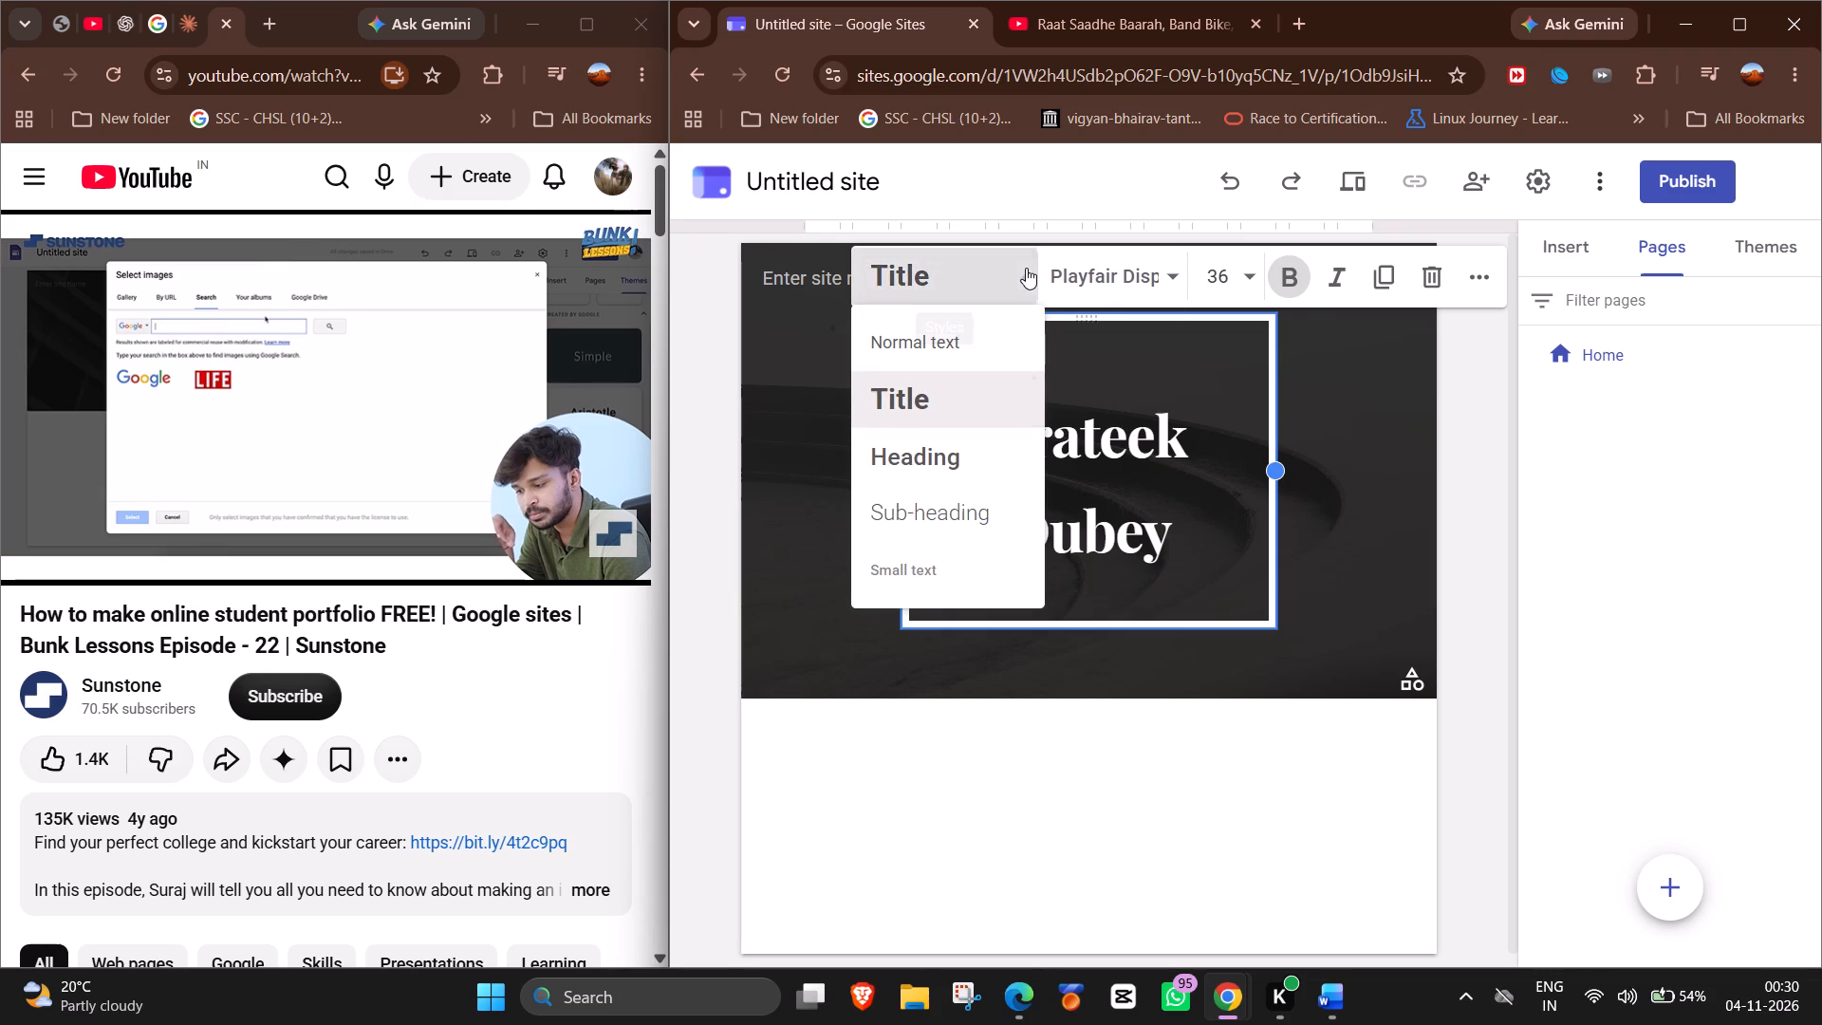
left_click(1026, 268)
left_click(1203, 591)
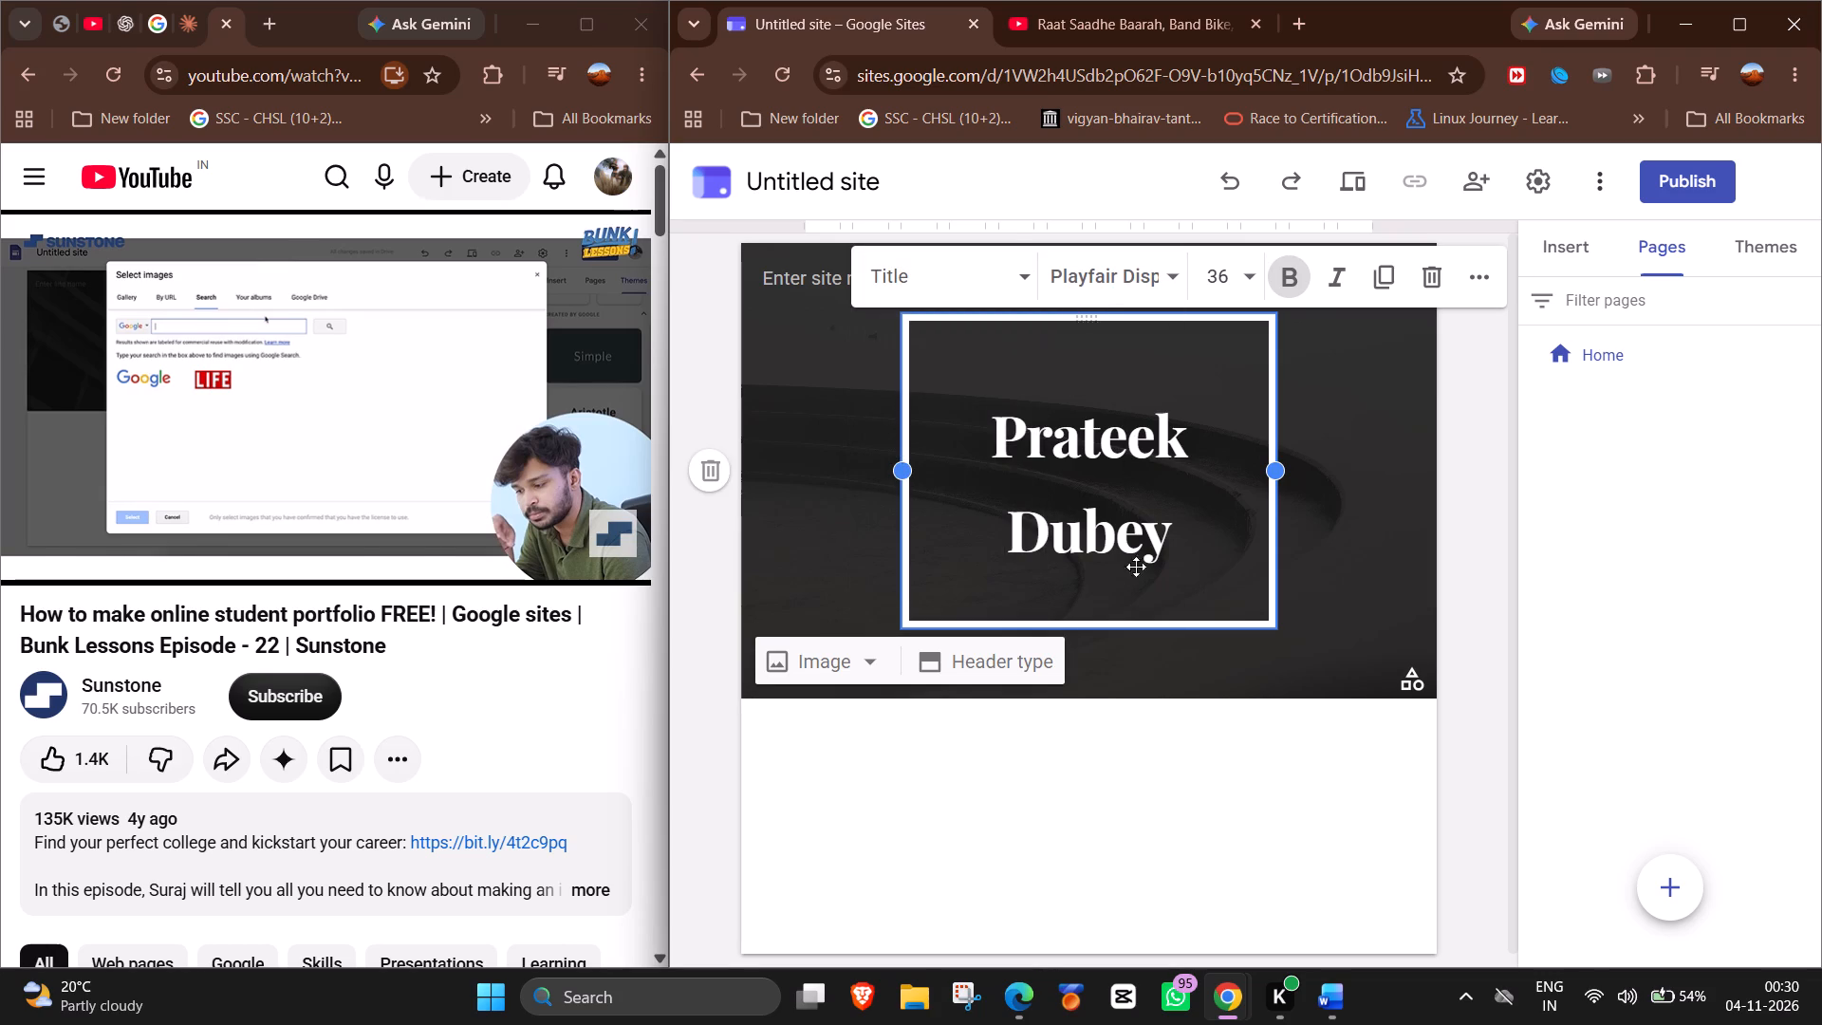
Watch the part of the tutorial video that replaces the header's background image.
left_click(462, 429)
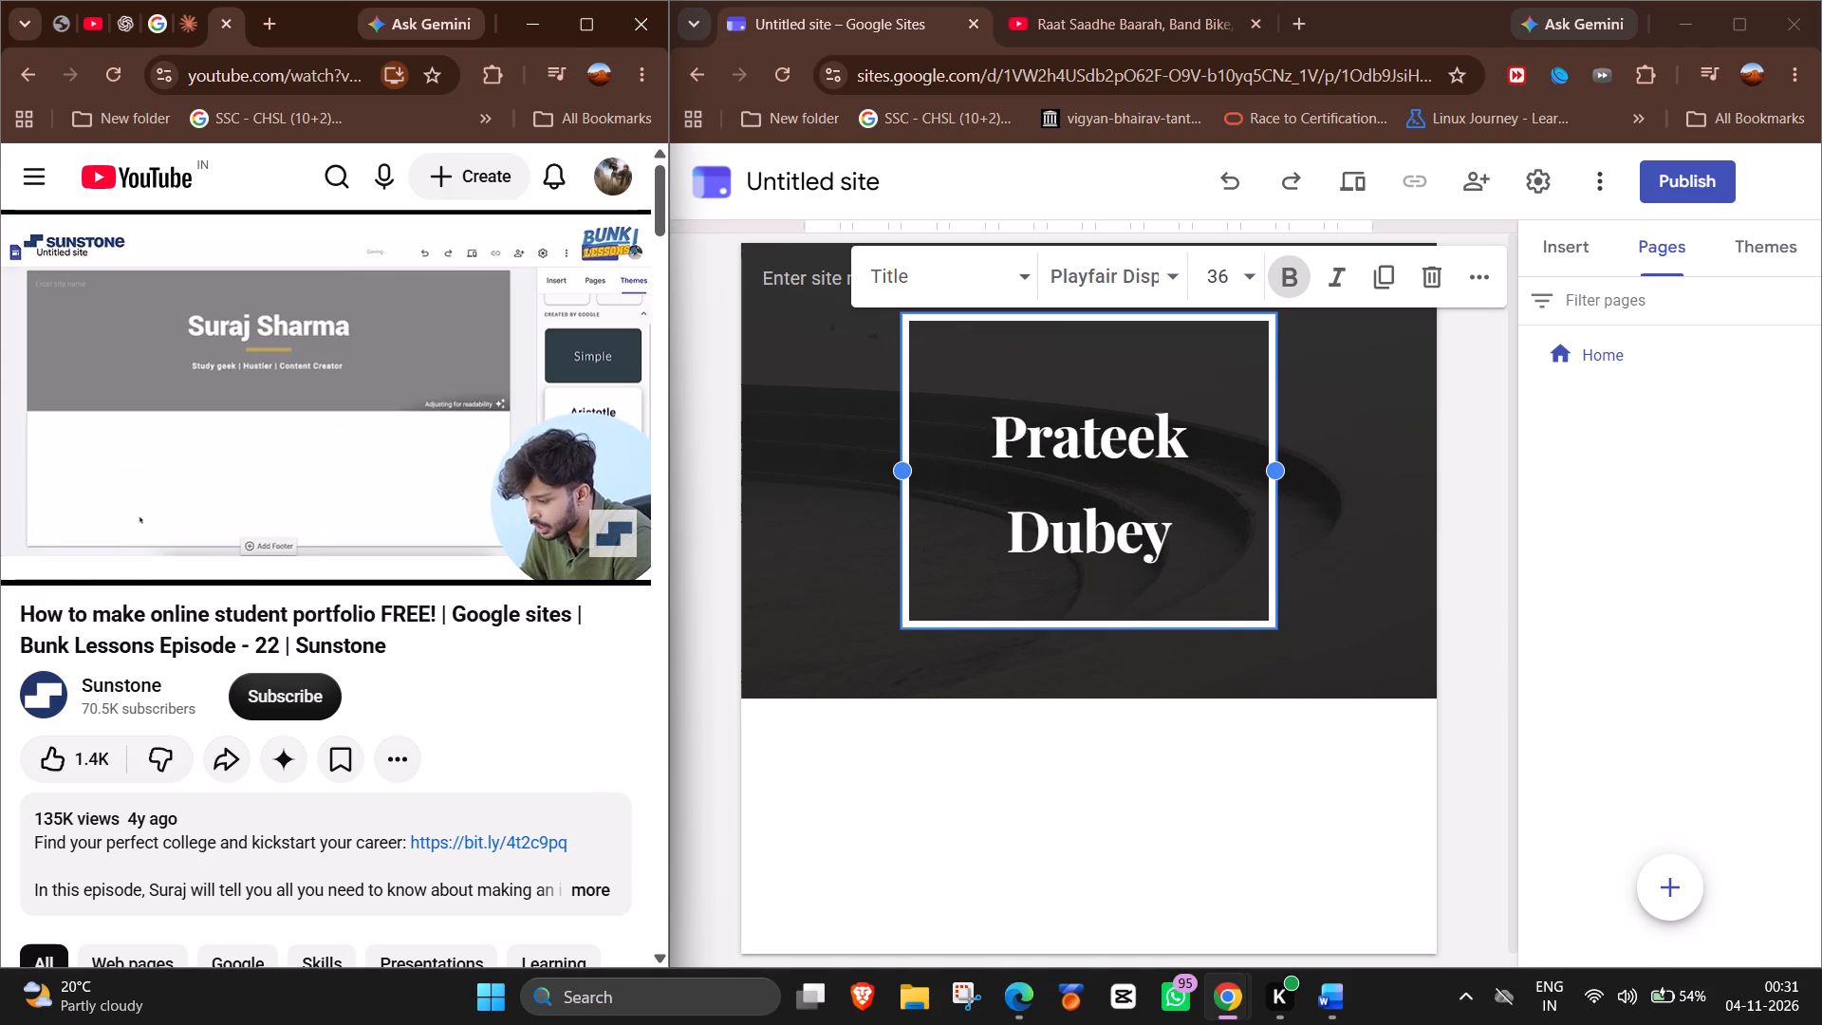
left_click(283, 349)
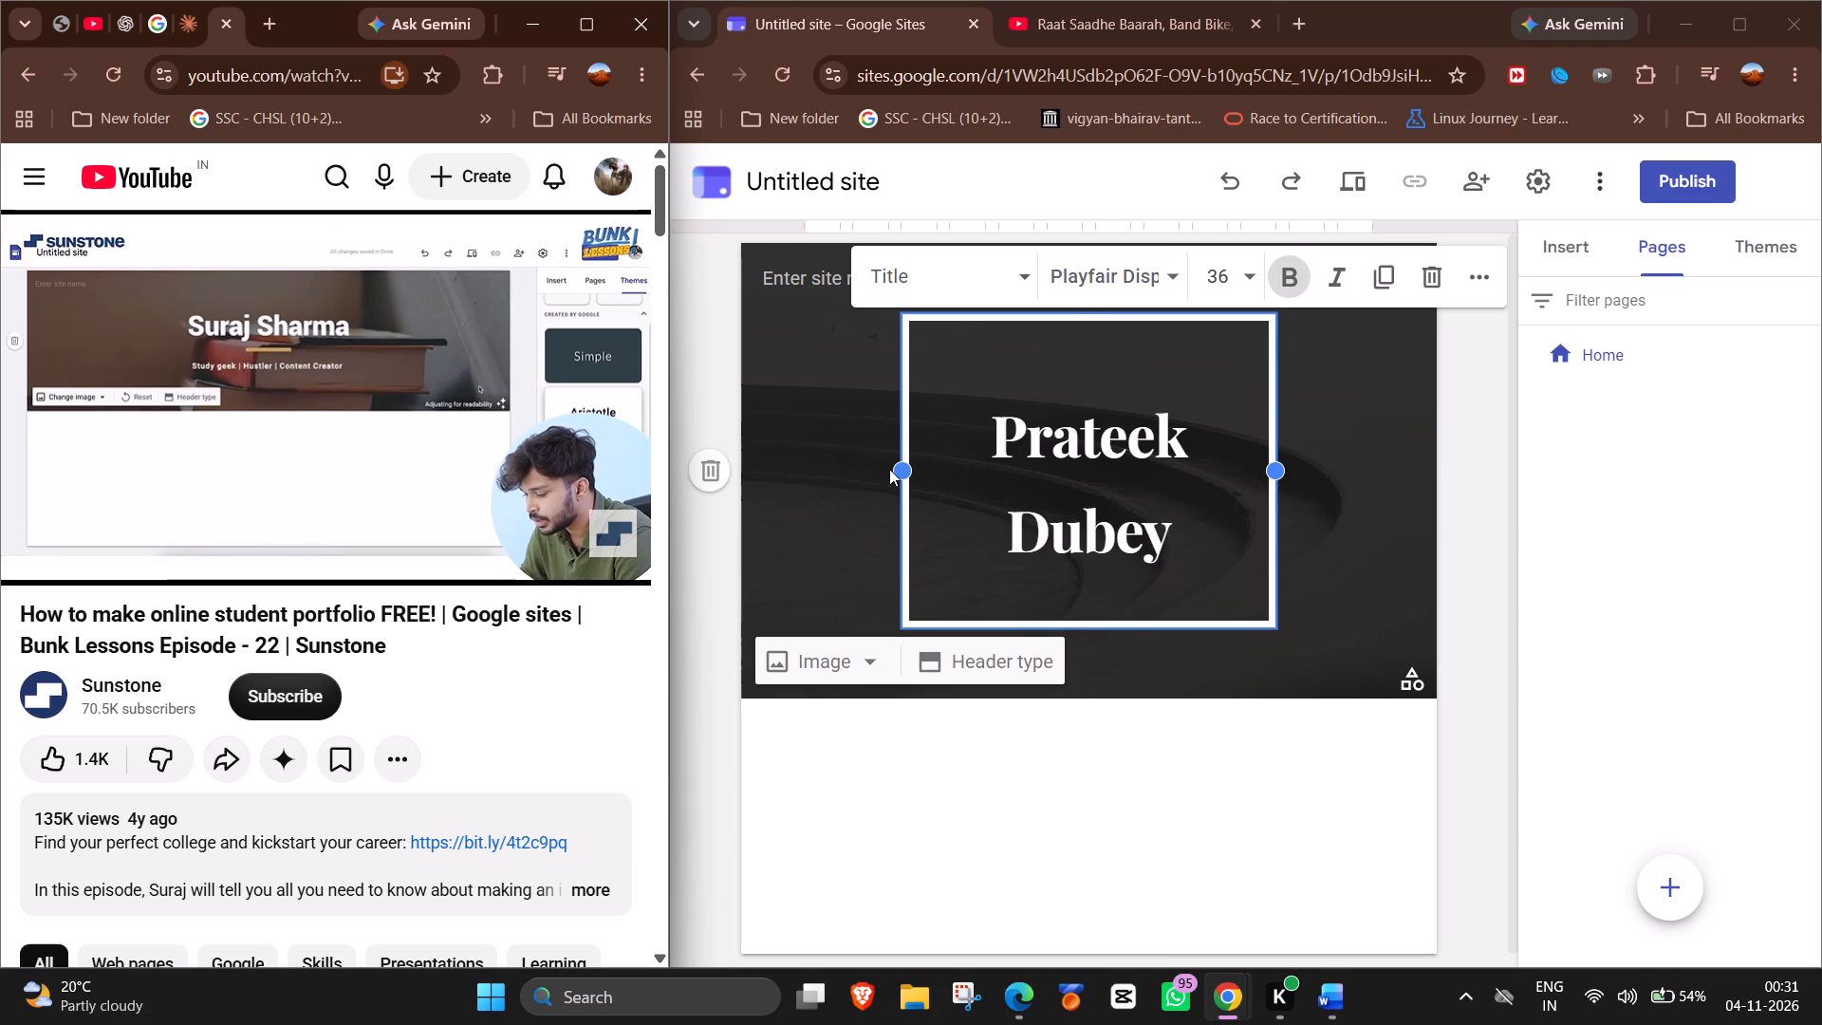
Widen the header title box on both sides so the name fits on one line.
left_click_drag(904, 468, 770, 460)
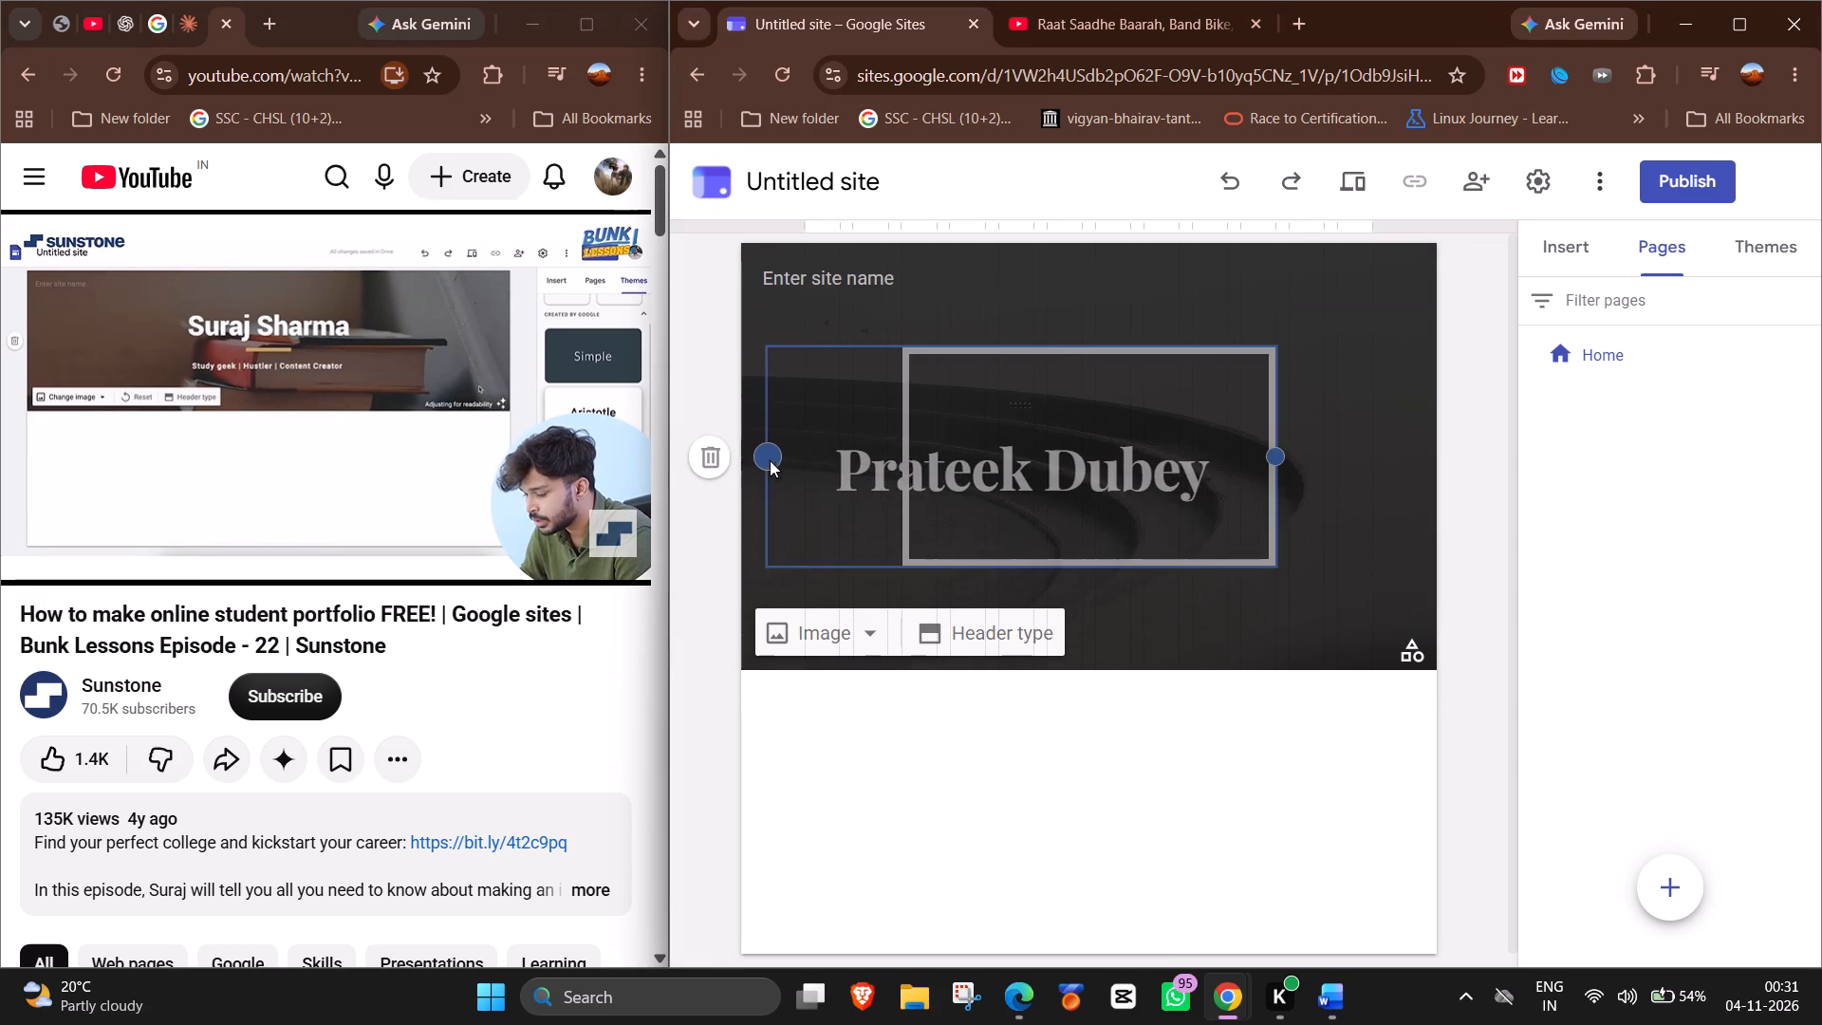
left_click_drag(1268, 475, 1384, 479)
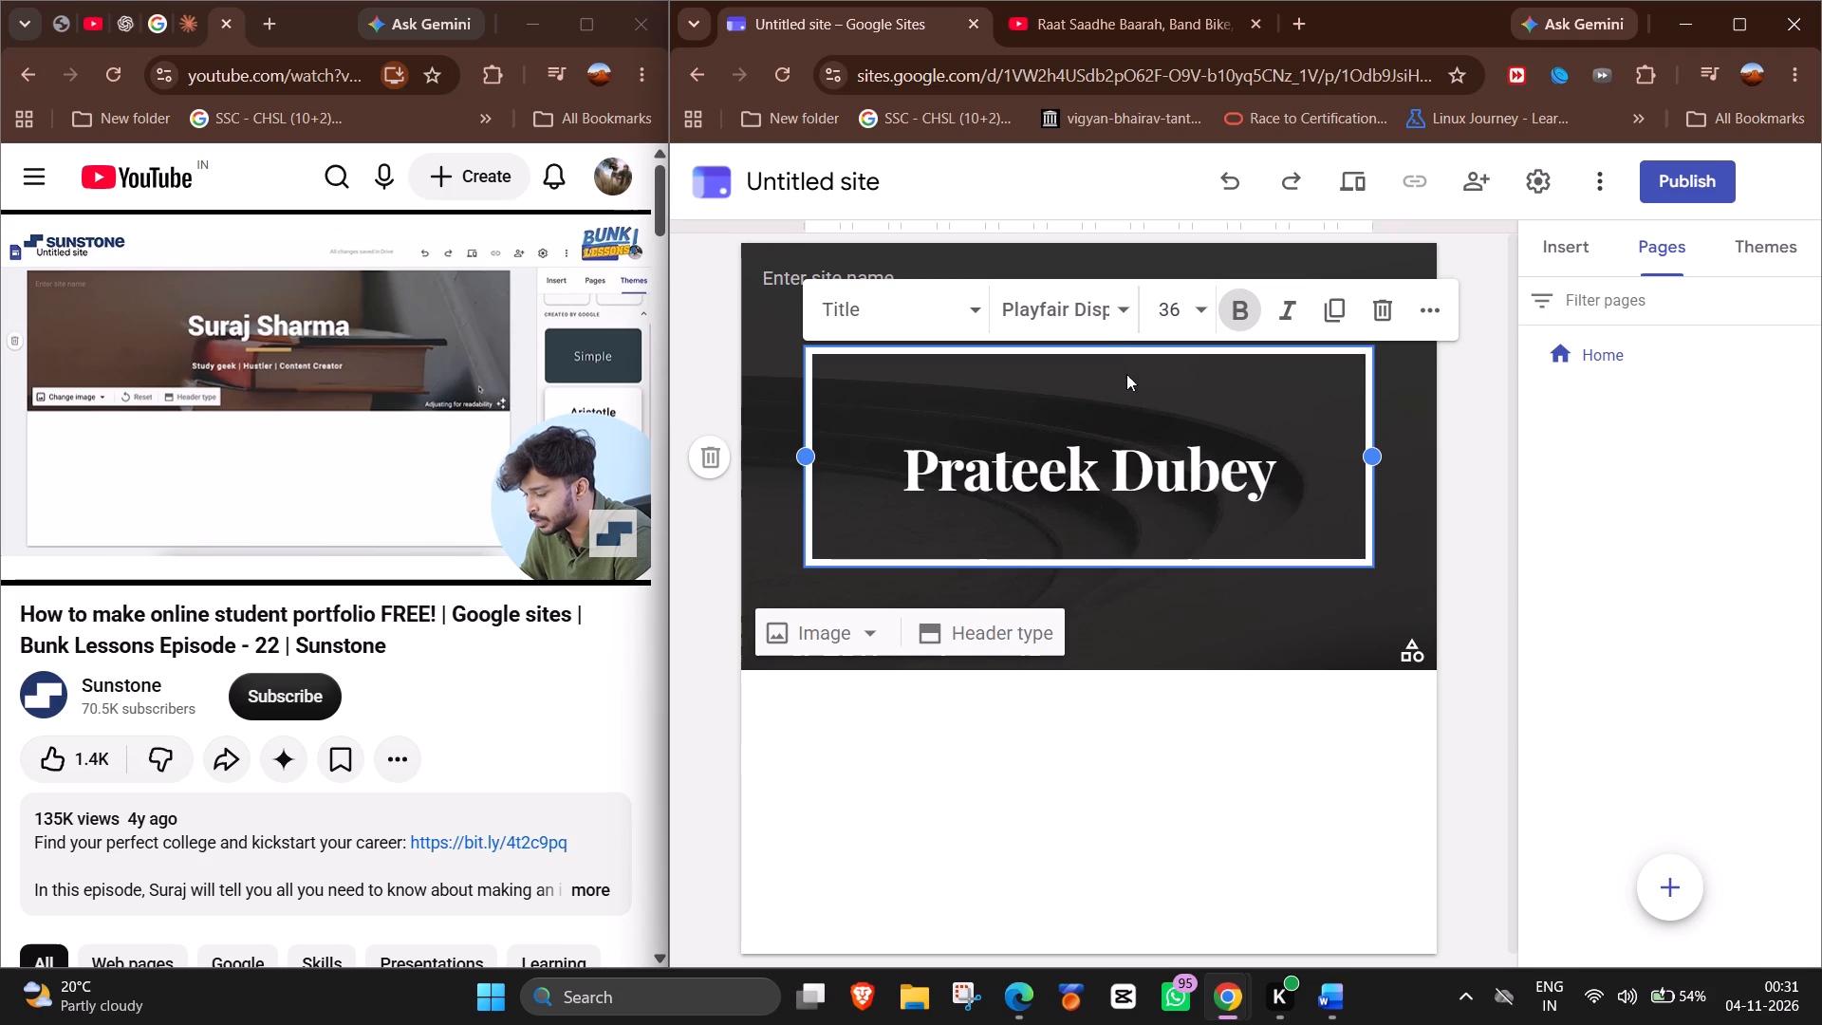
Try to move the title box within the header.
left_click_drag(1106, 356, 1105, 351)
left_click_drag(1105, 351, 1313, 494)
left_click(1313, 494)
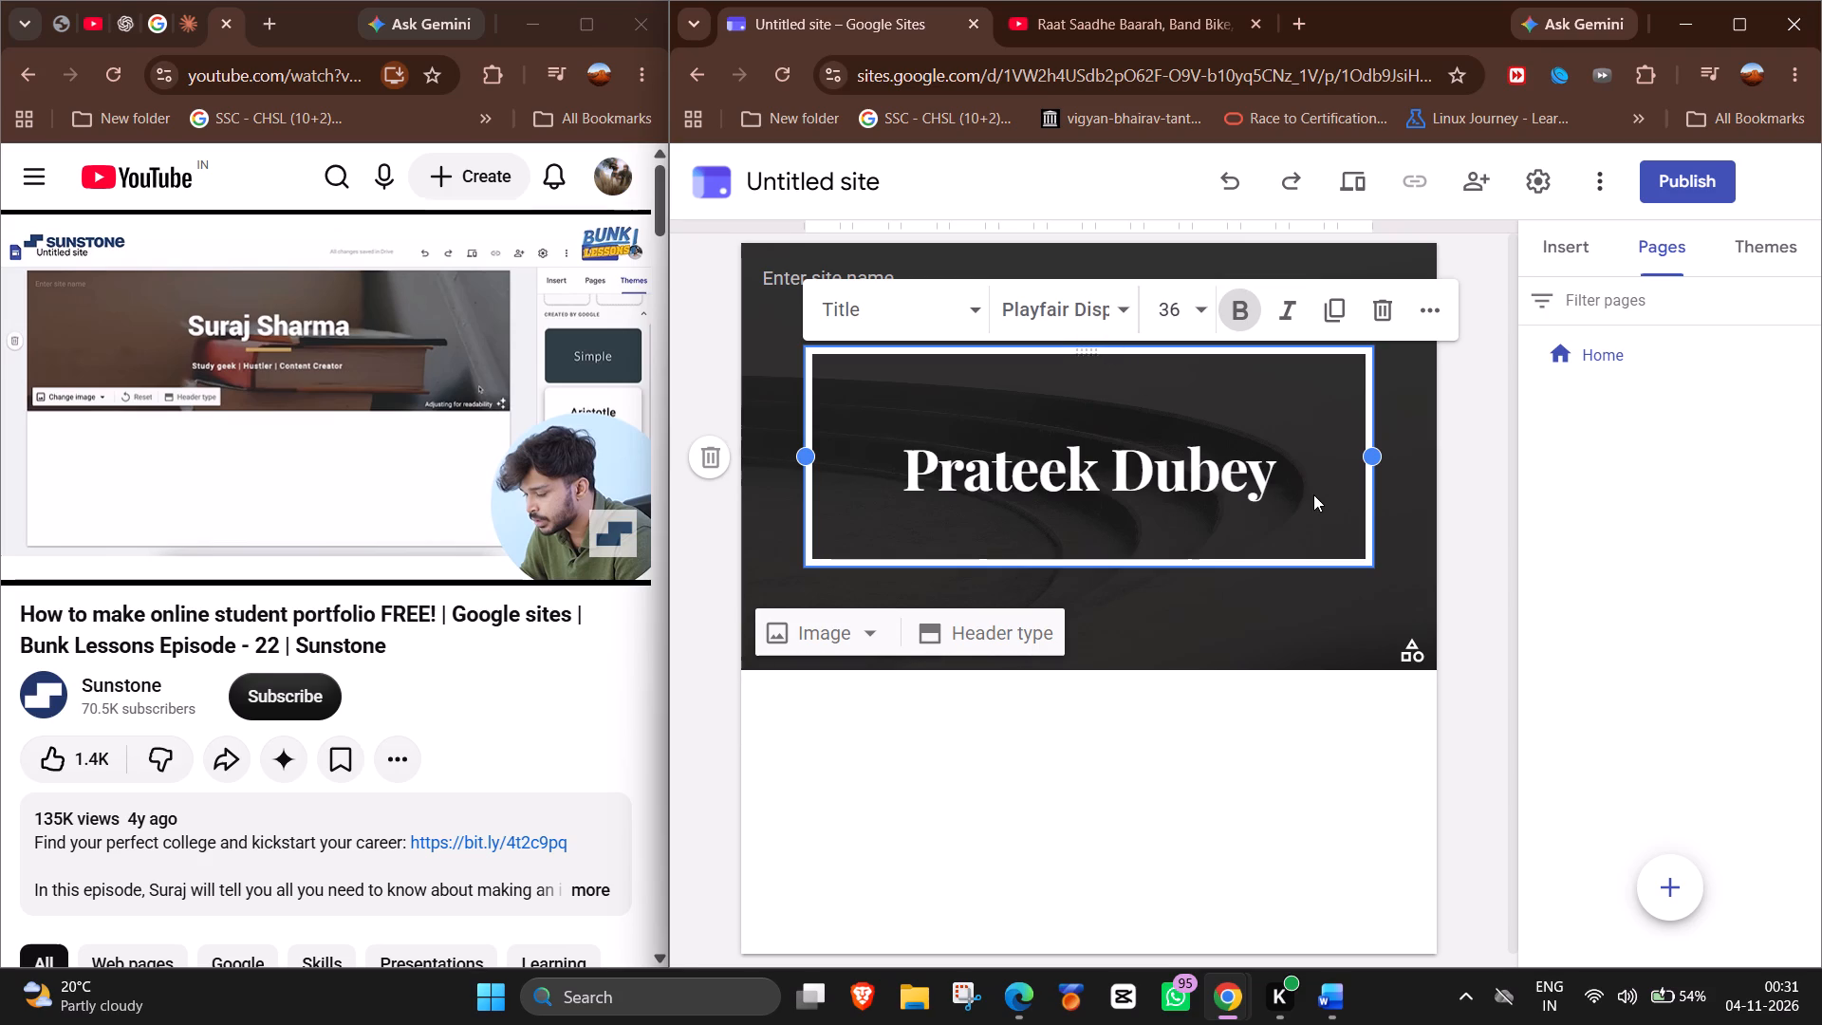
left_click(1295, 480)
Rewind the tutorial video to about 1:55 and rewatch the header design section until about 2:26.
left_click(570, 429)
key("Left")
key("Left")
key("Left")
key("Left")
key("Left")
key("Left")
key("Left")
key("Left")
key("Left")
key("Left")
key("Left")
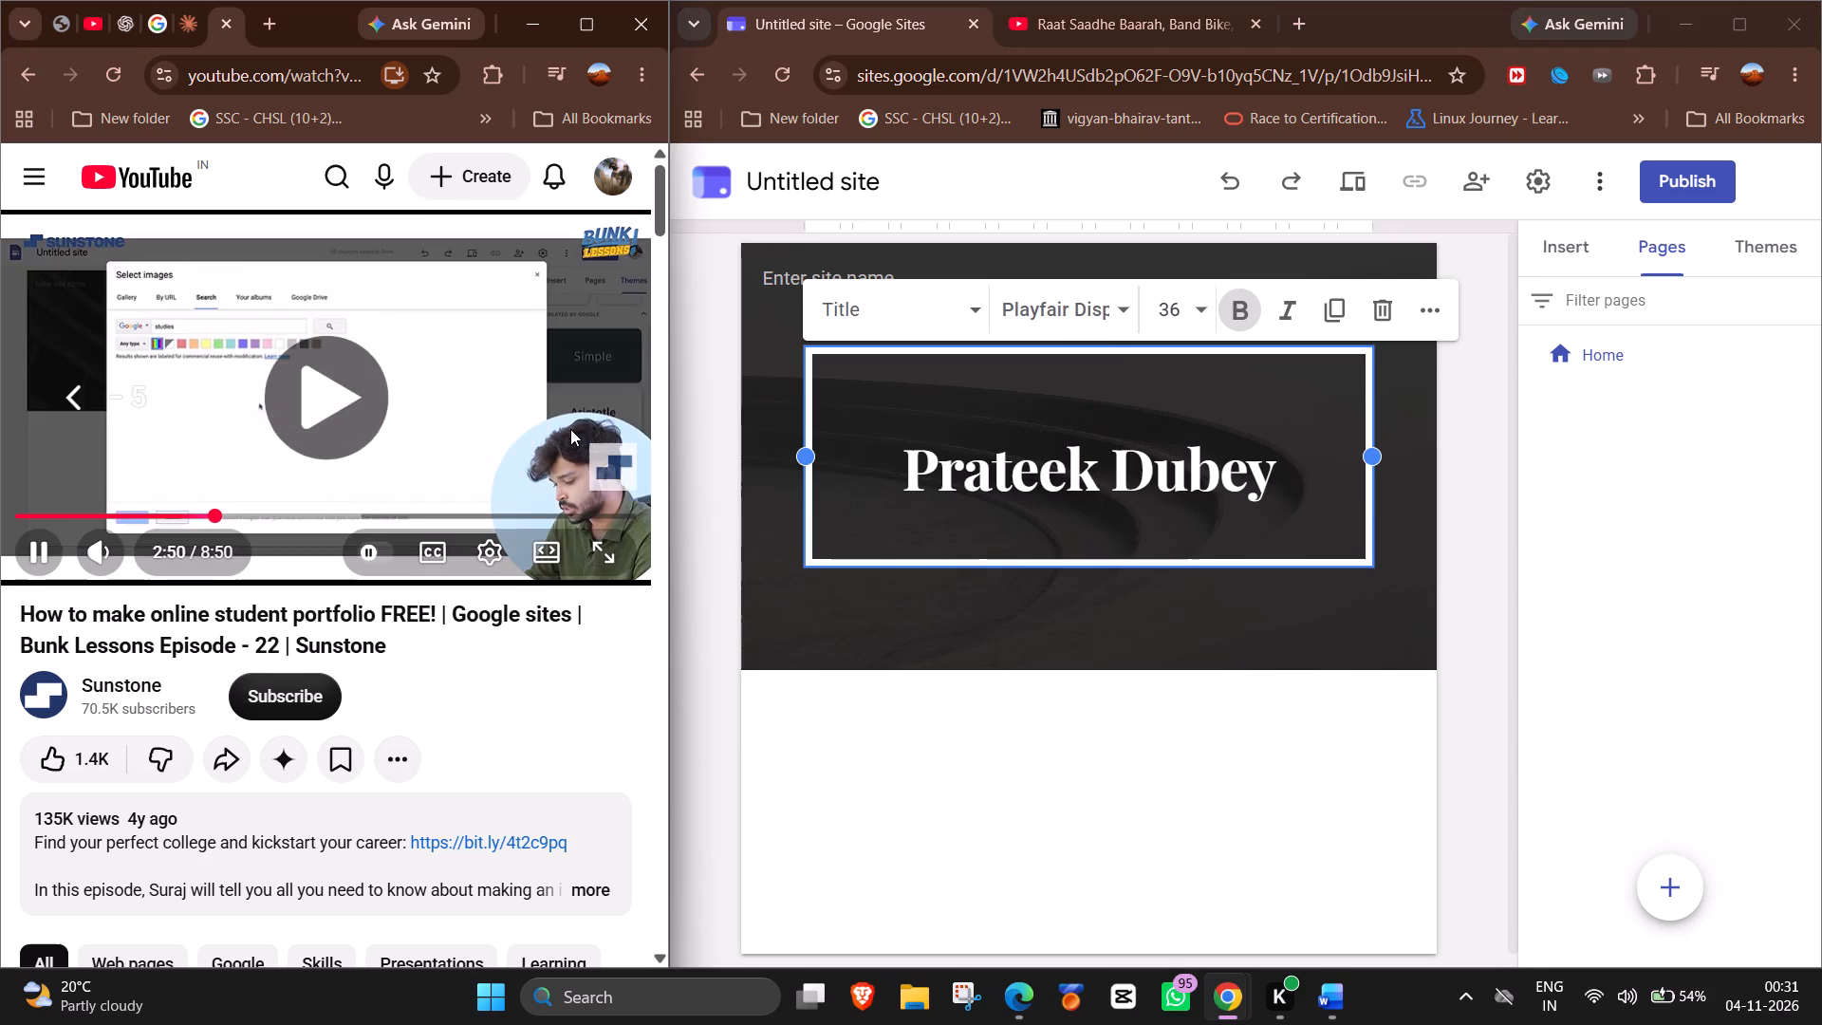
key("Left")
key("Right")
key("Right")
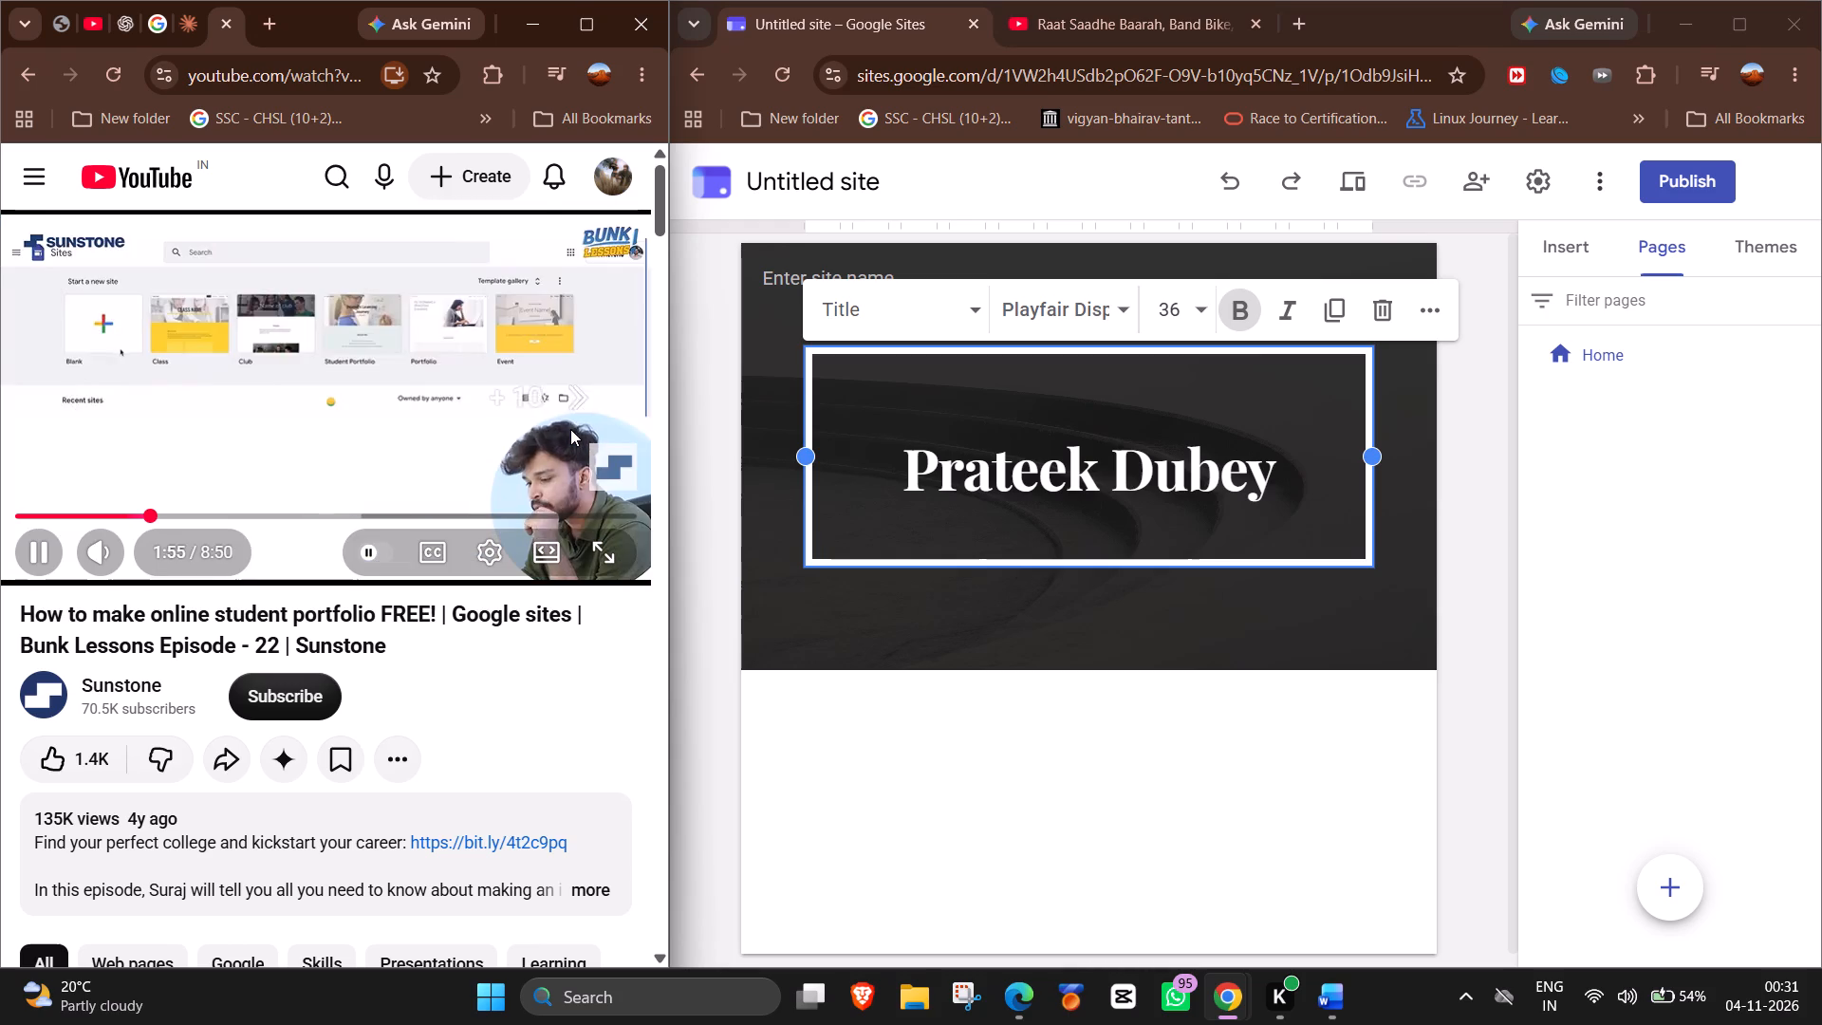
key("Right")
key("Right")
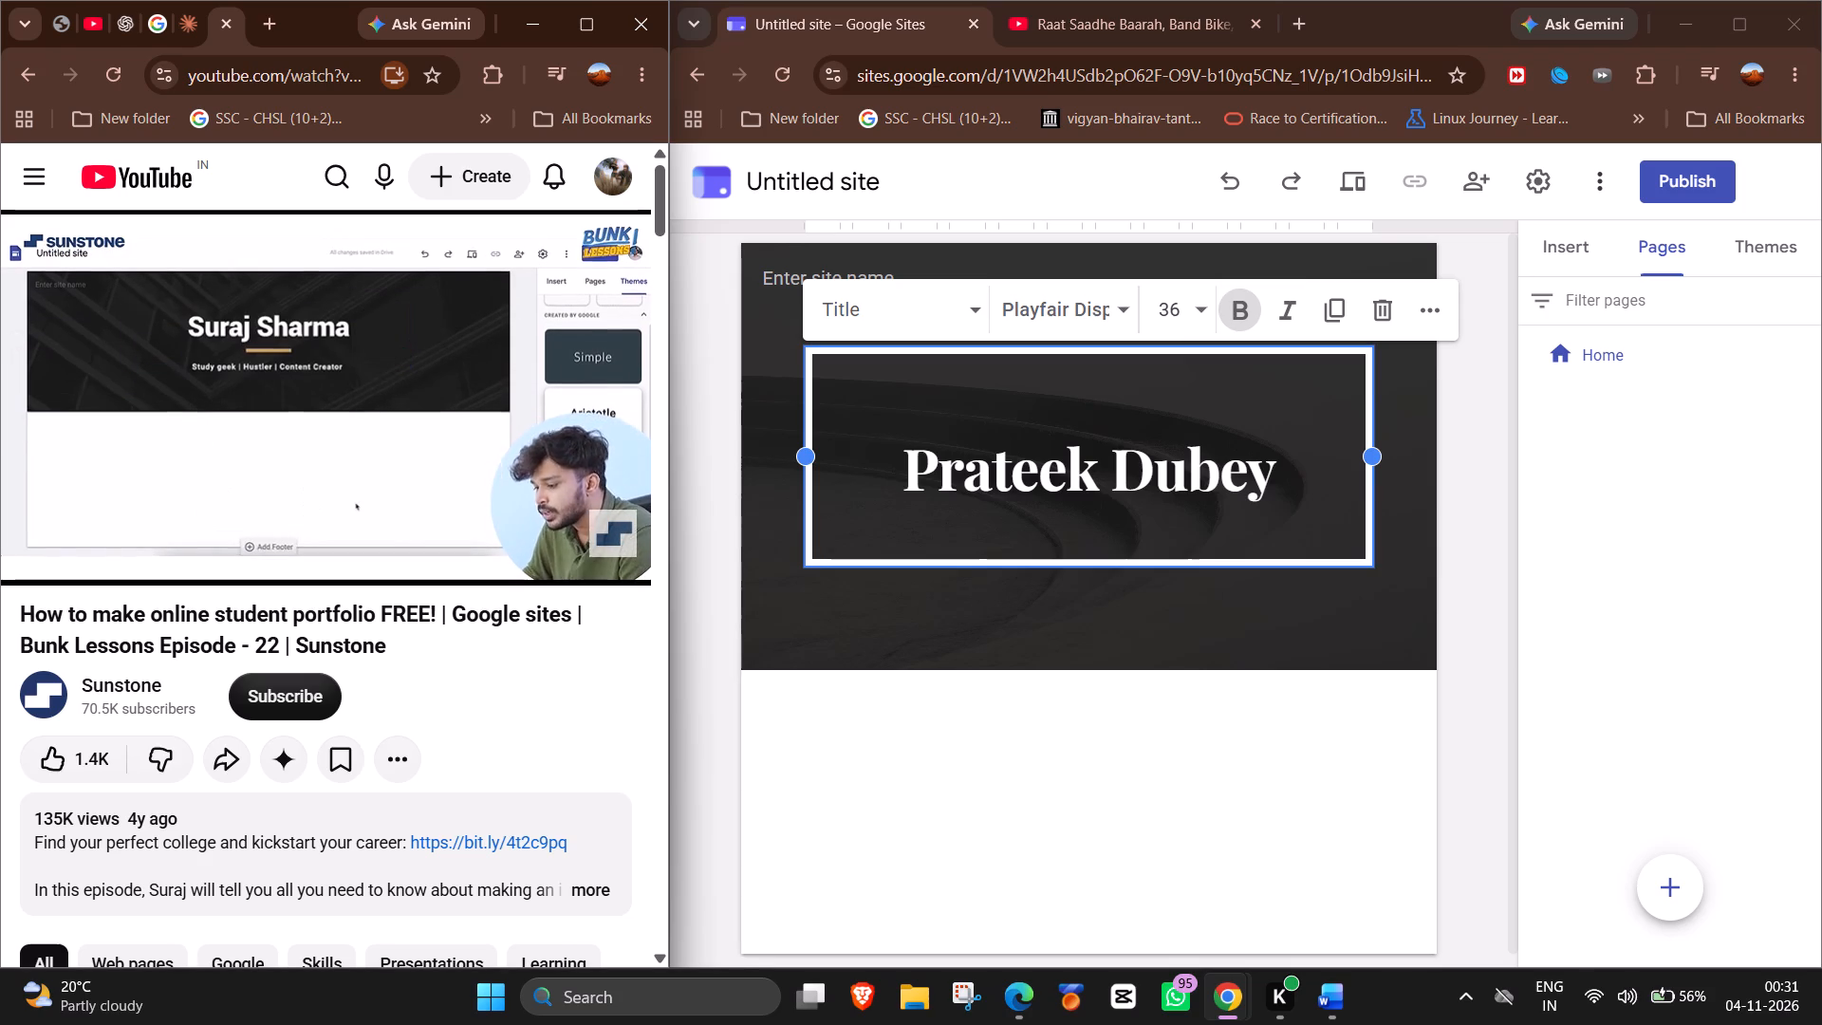
left_click(304, 345)
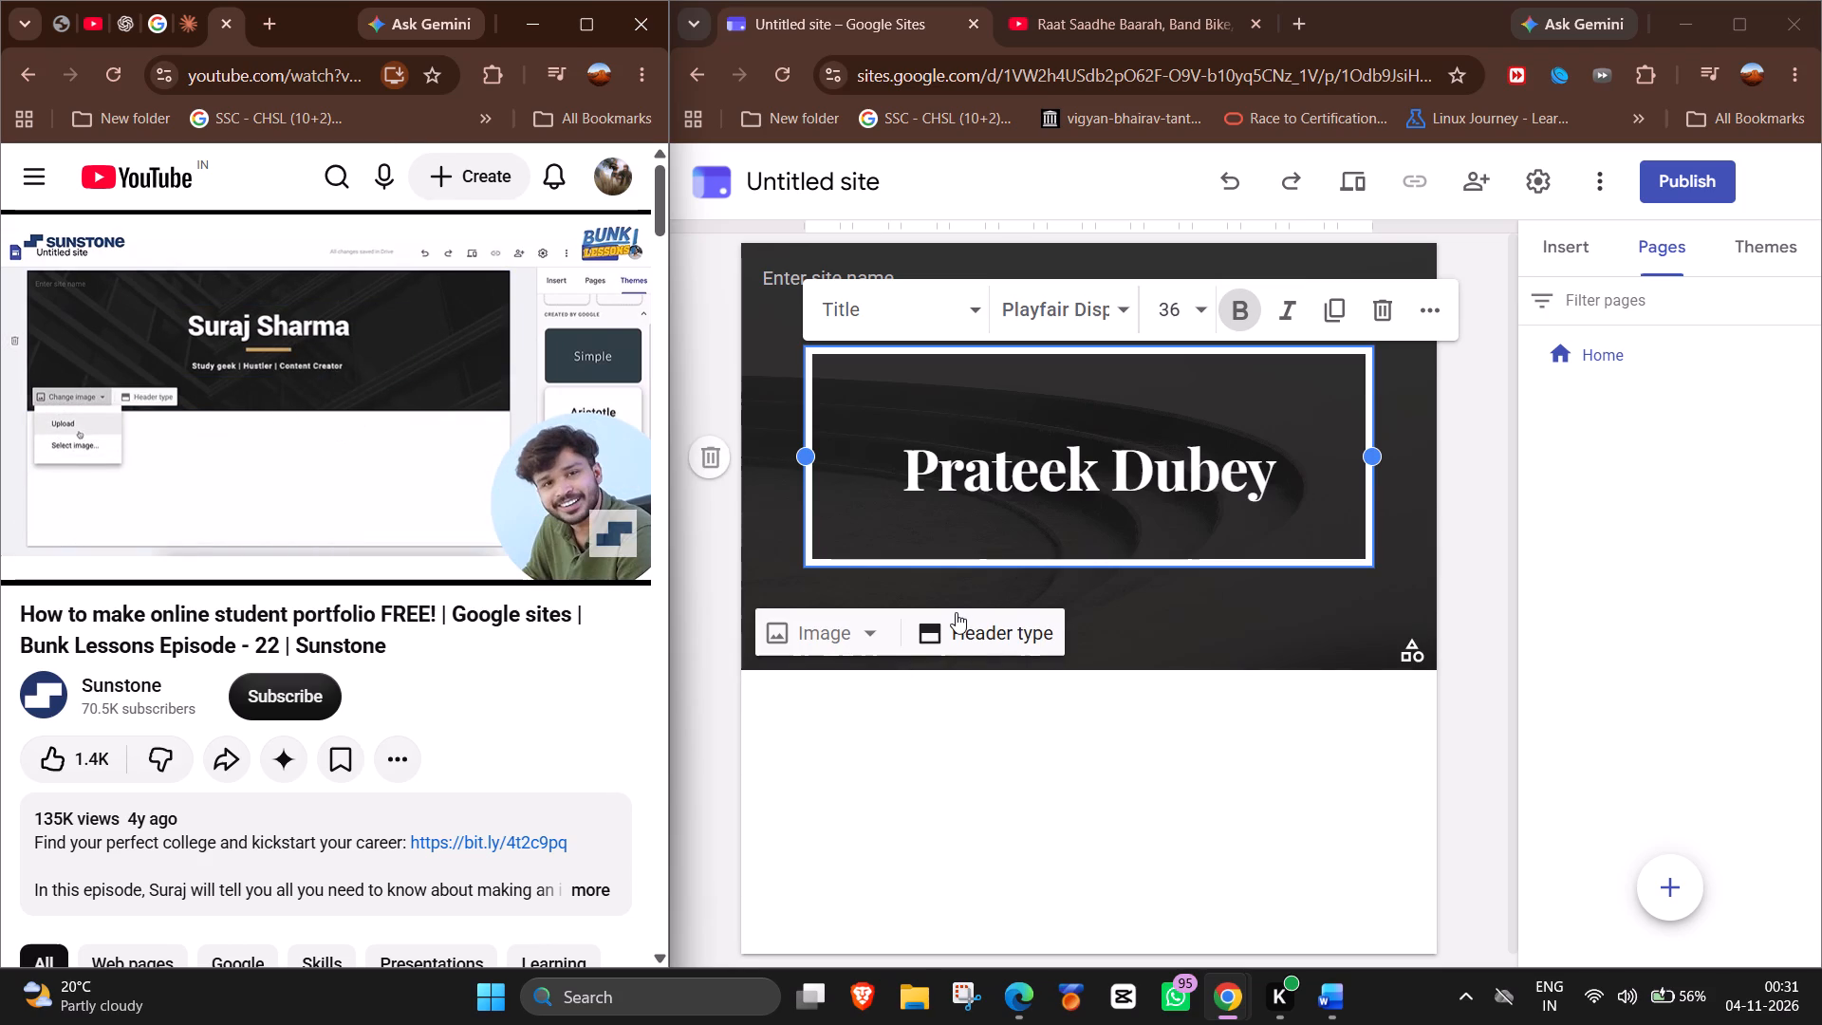
Set the header title's font size to 30.
left_click_drag(1138, 509, 959, 331)
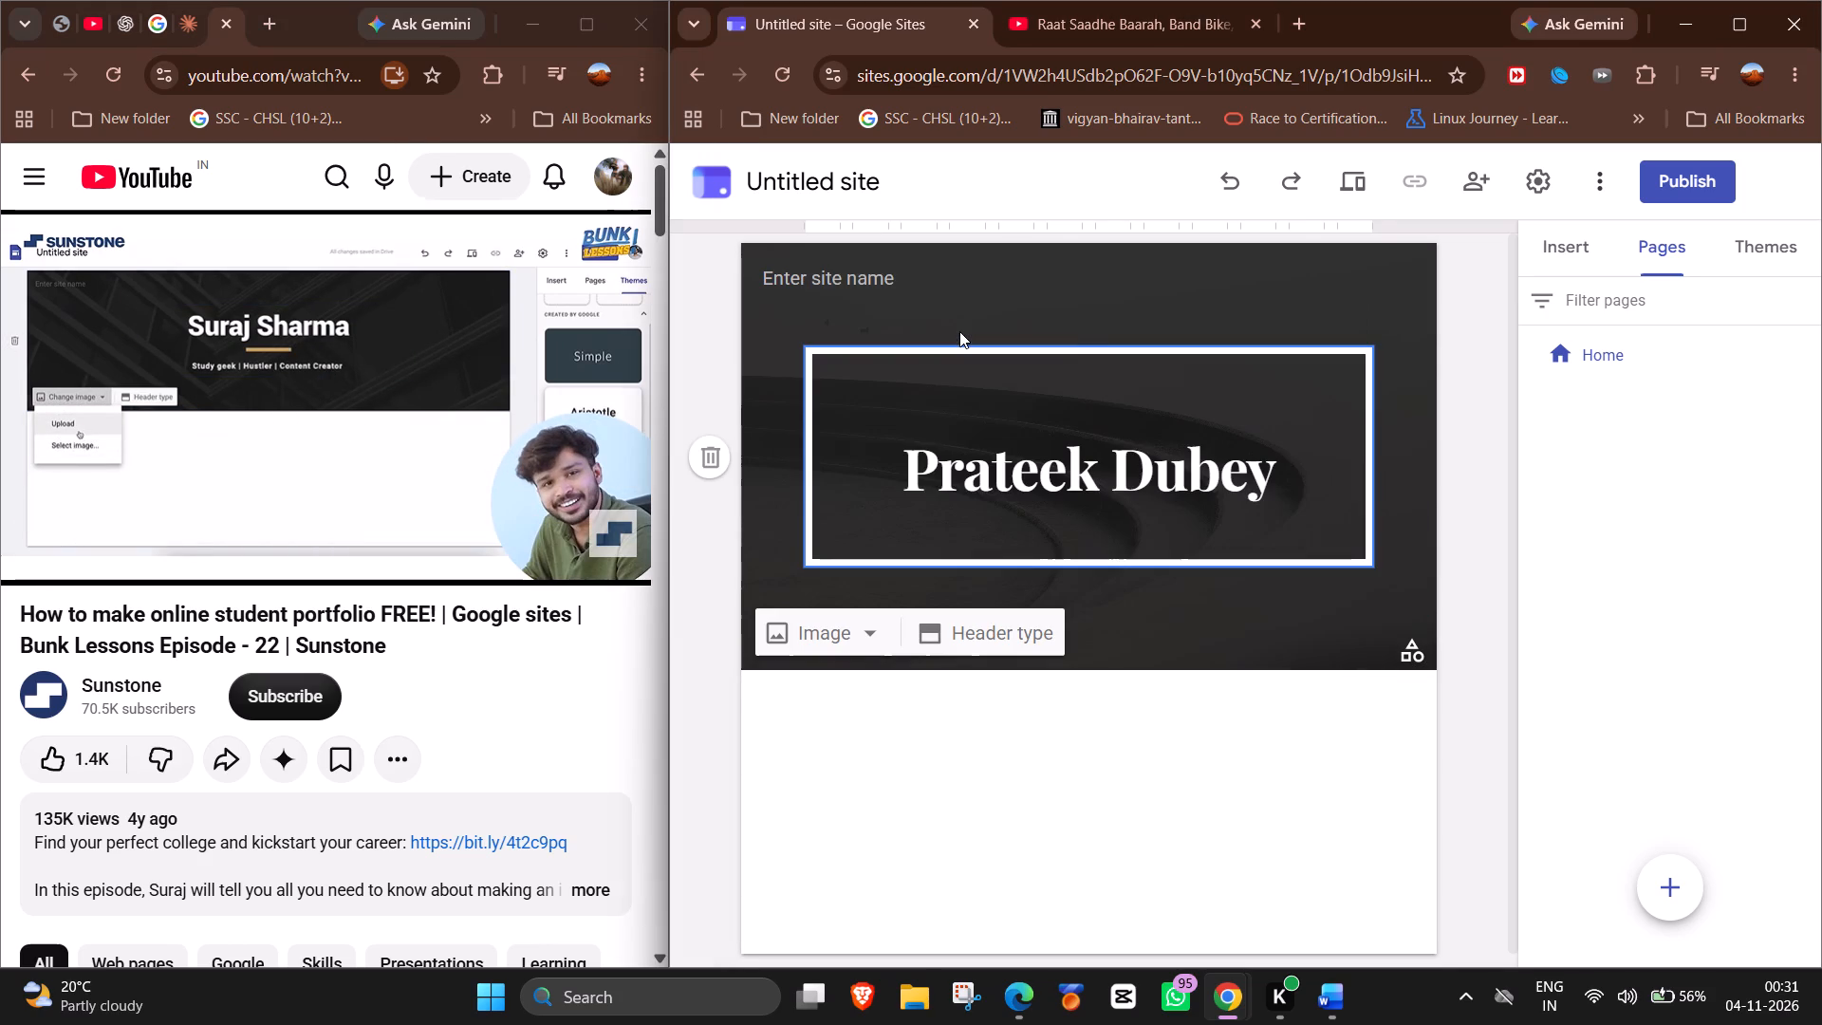
left_click(1135, 454)
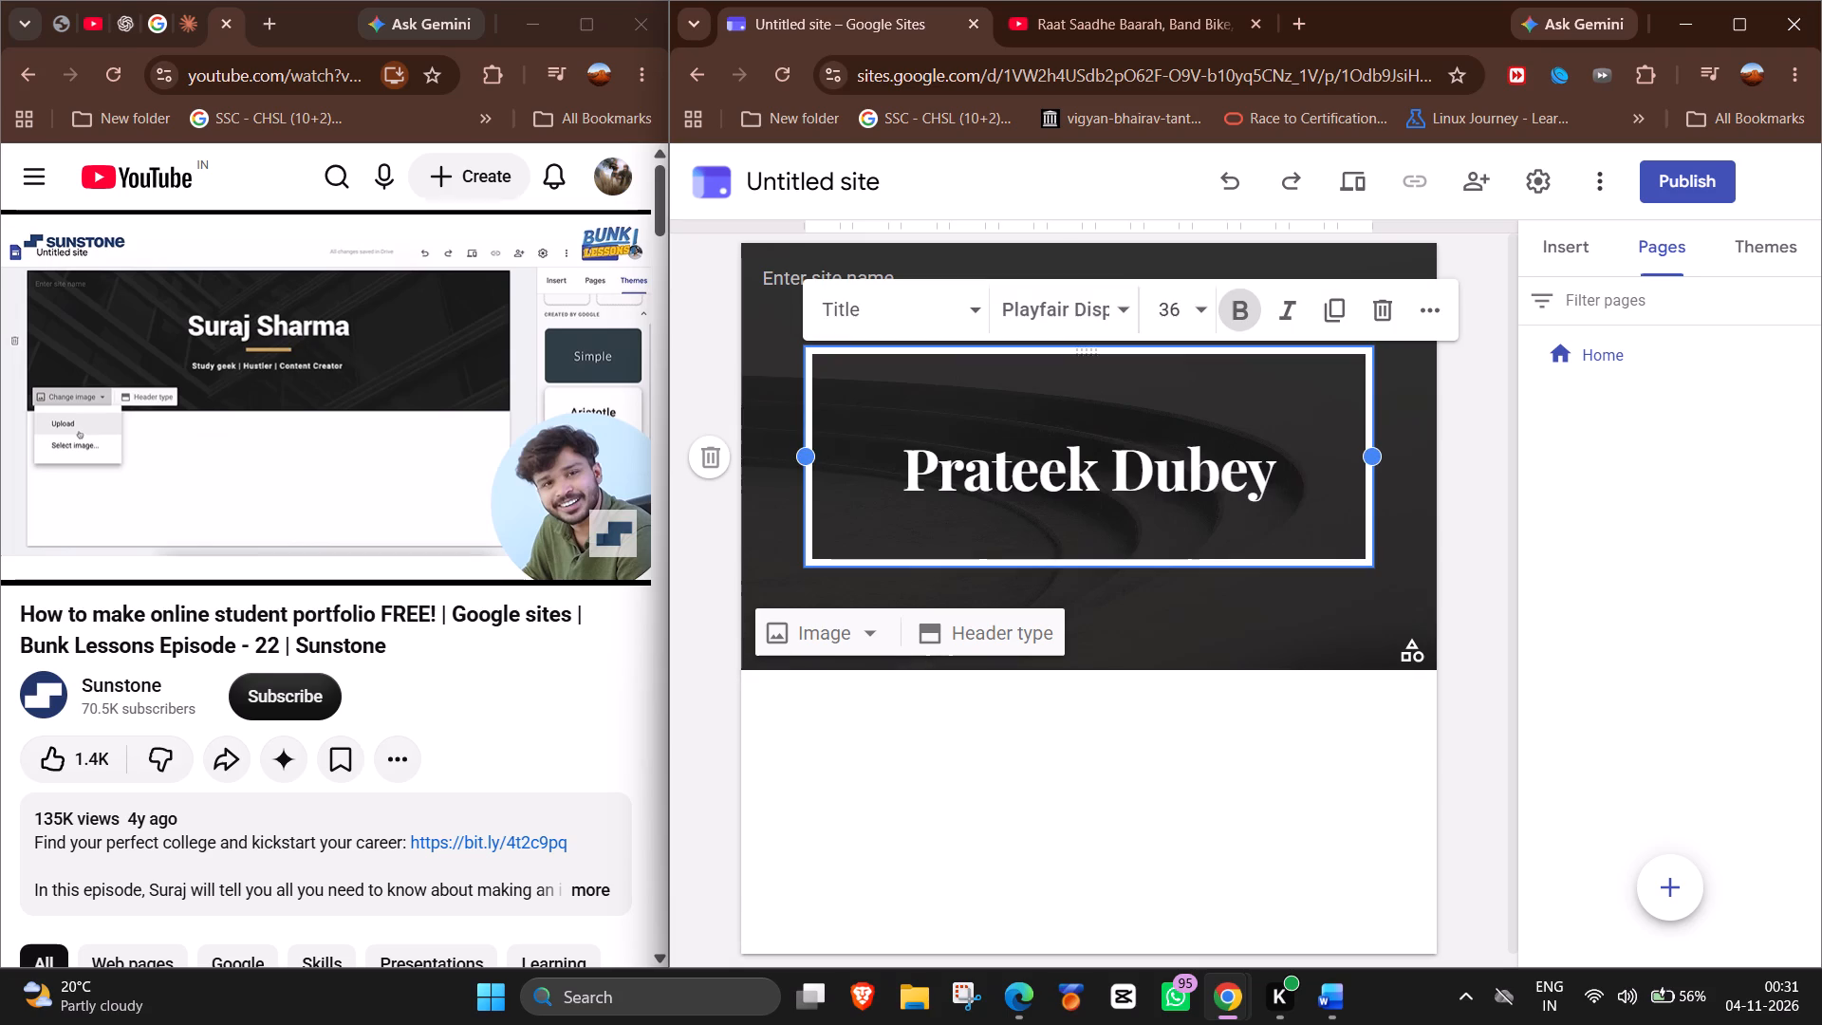
key("ctrl+a")
left_click(1190, 289)
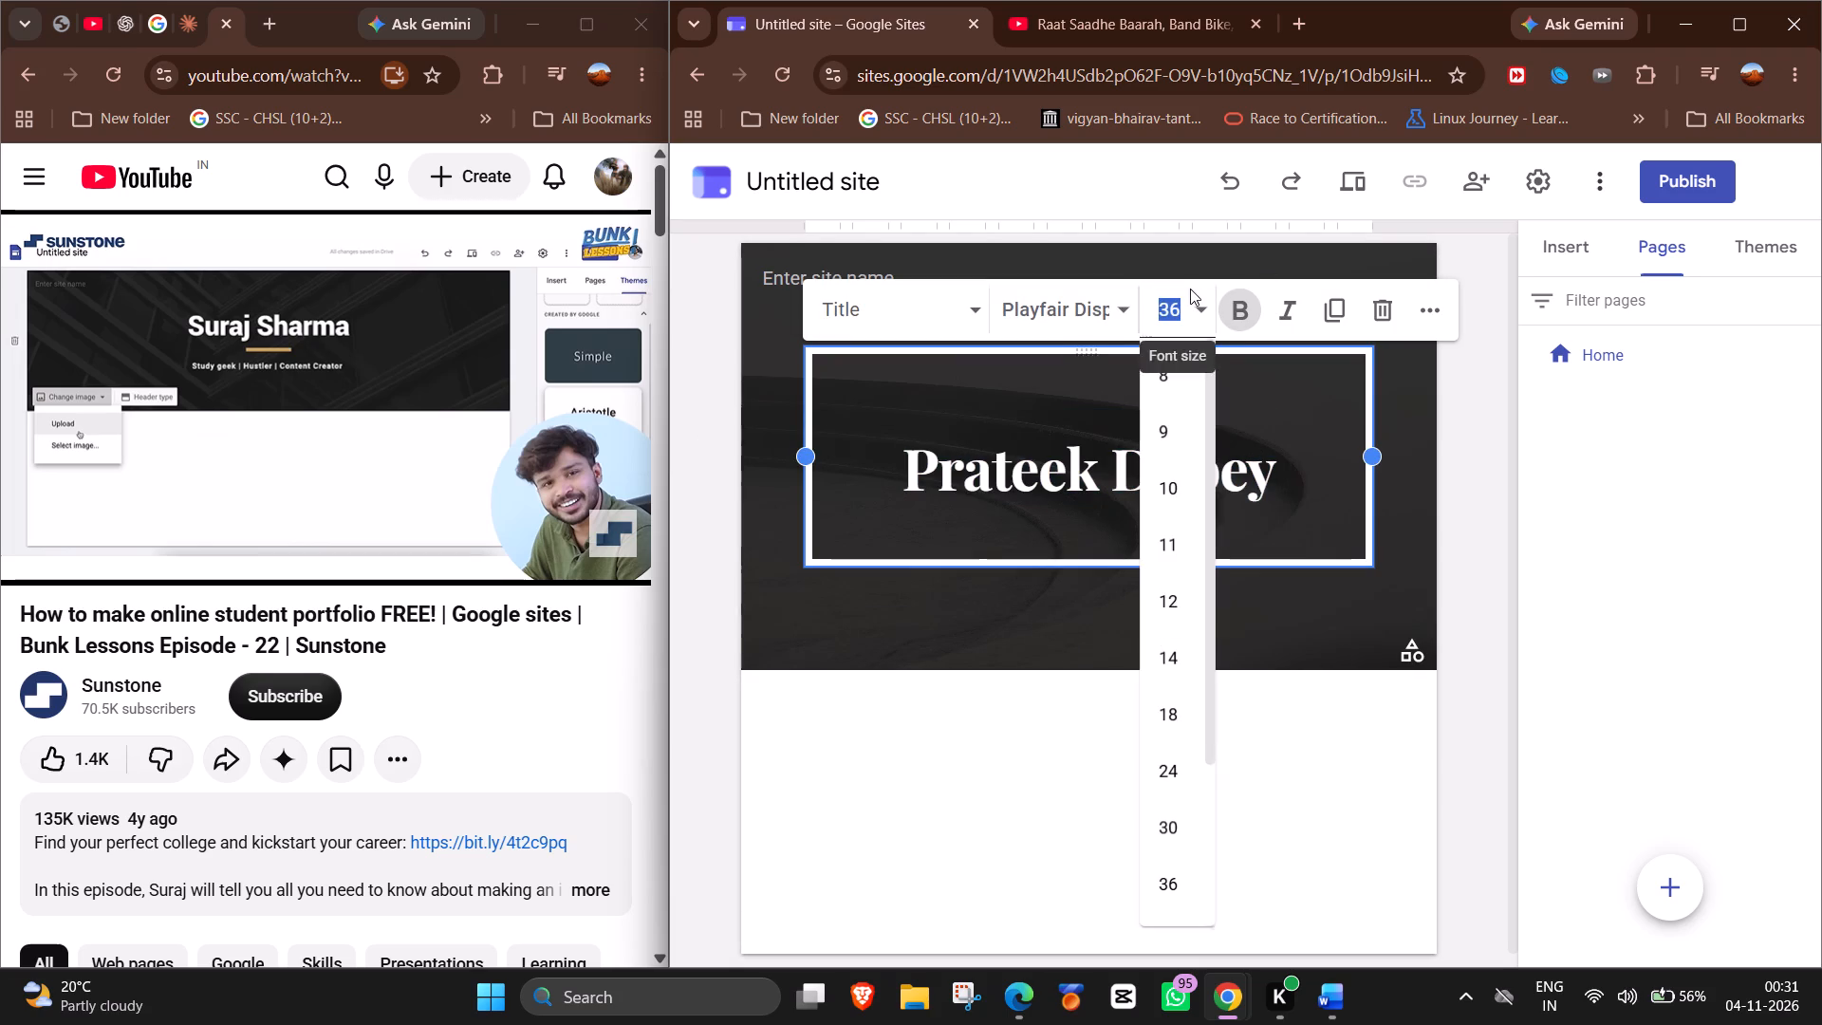
left_click(1162, 814)
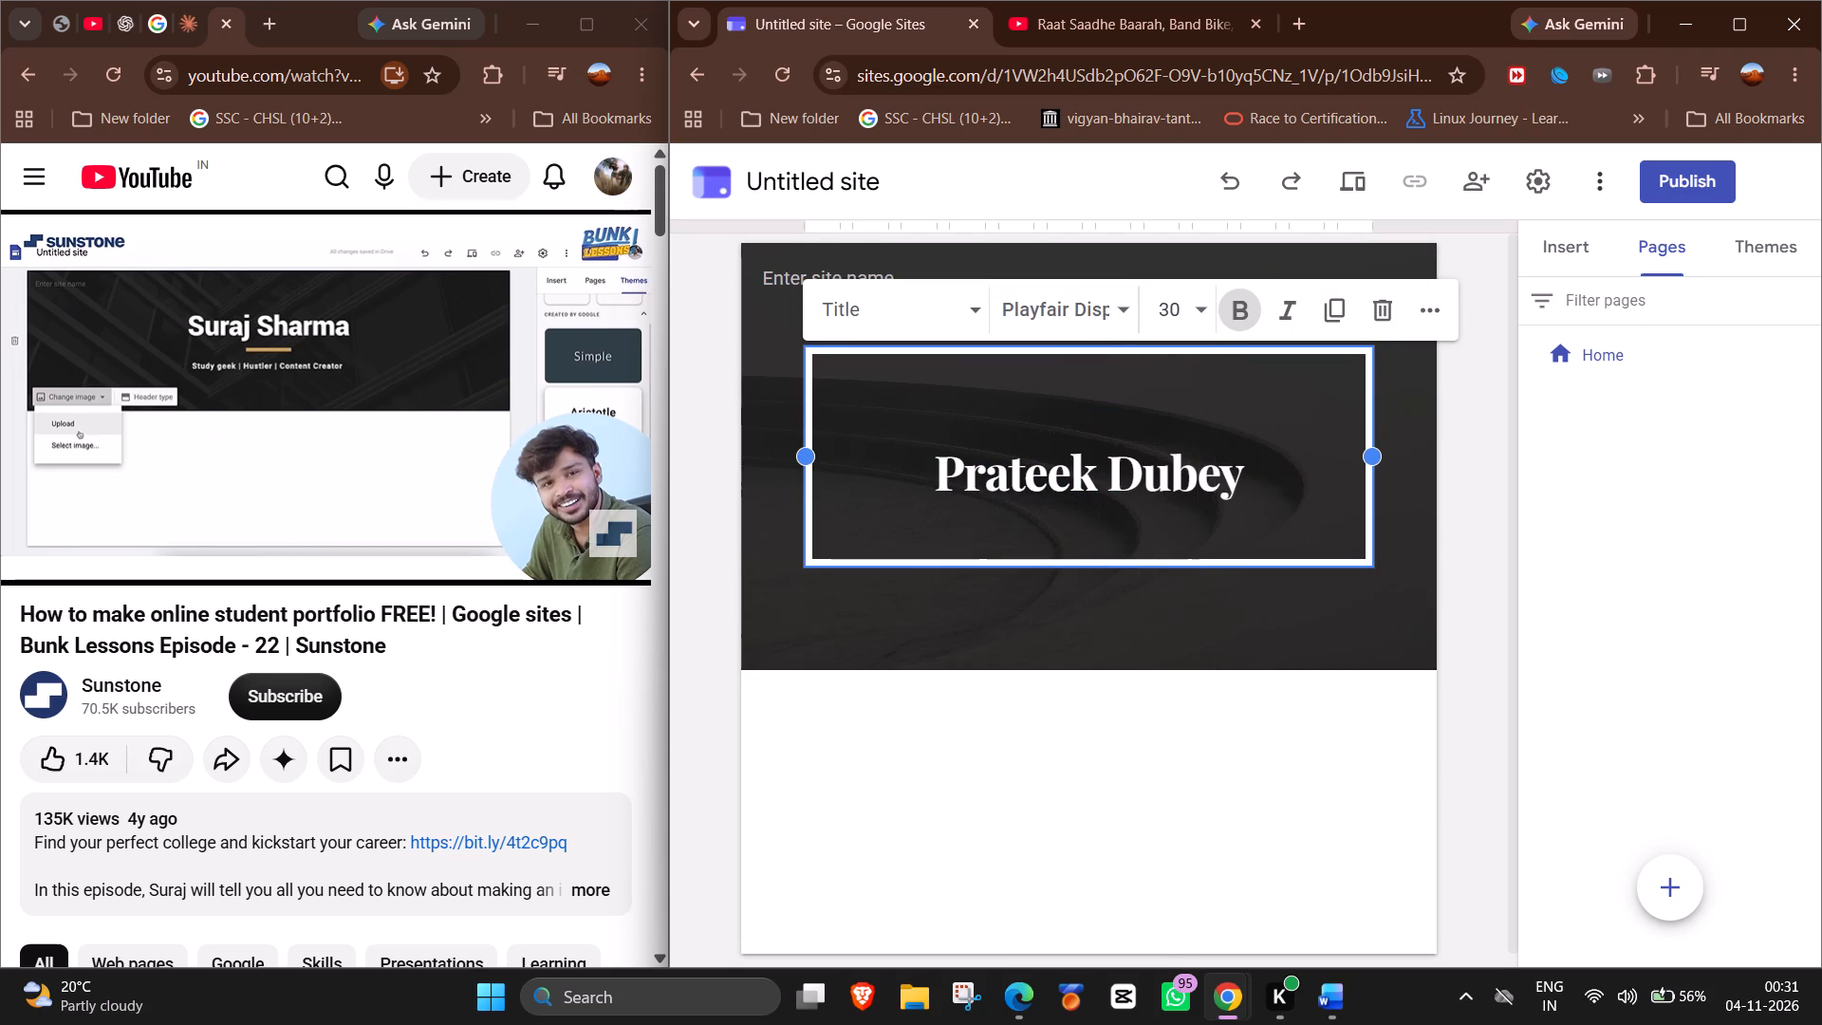
Apply the Aristotle theme to the site.
left_click(1763, 250)
scroll(1661, 686, "down", 2)
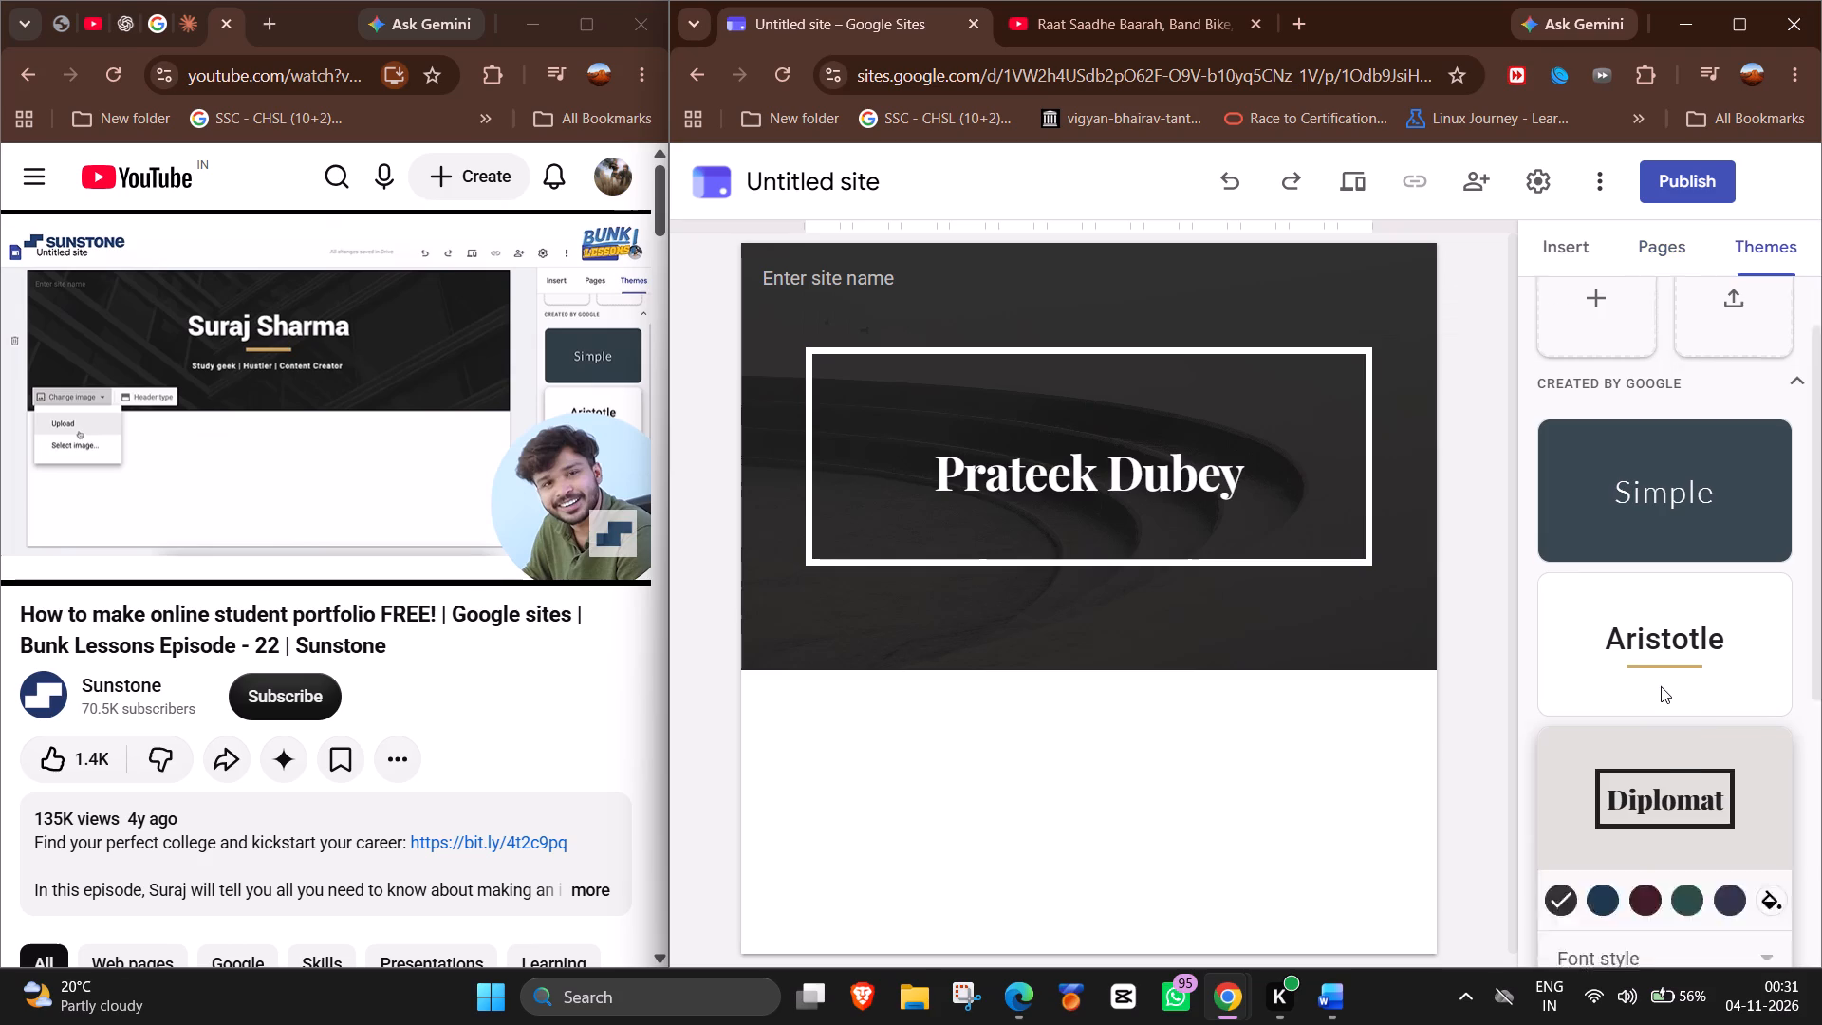
scroll(1661, 686, "down", 2)
scroll(1661, 686, "up", 3)
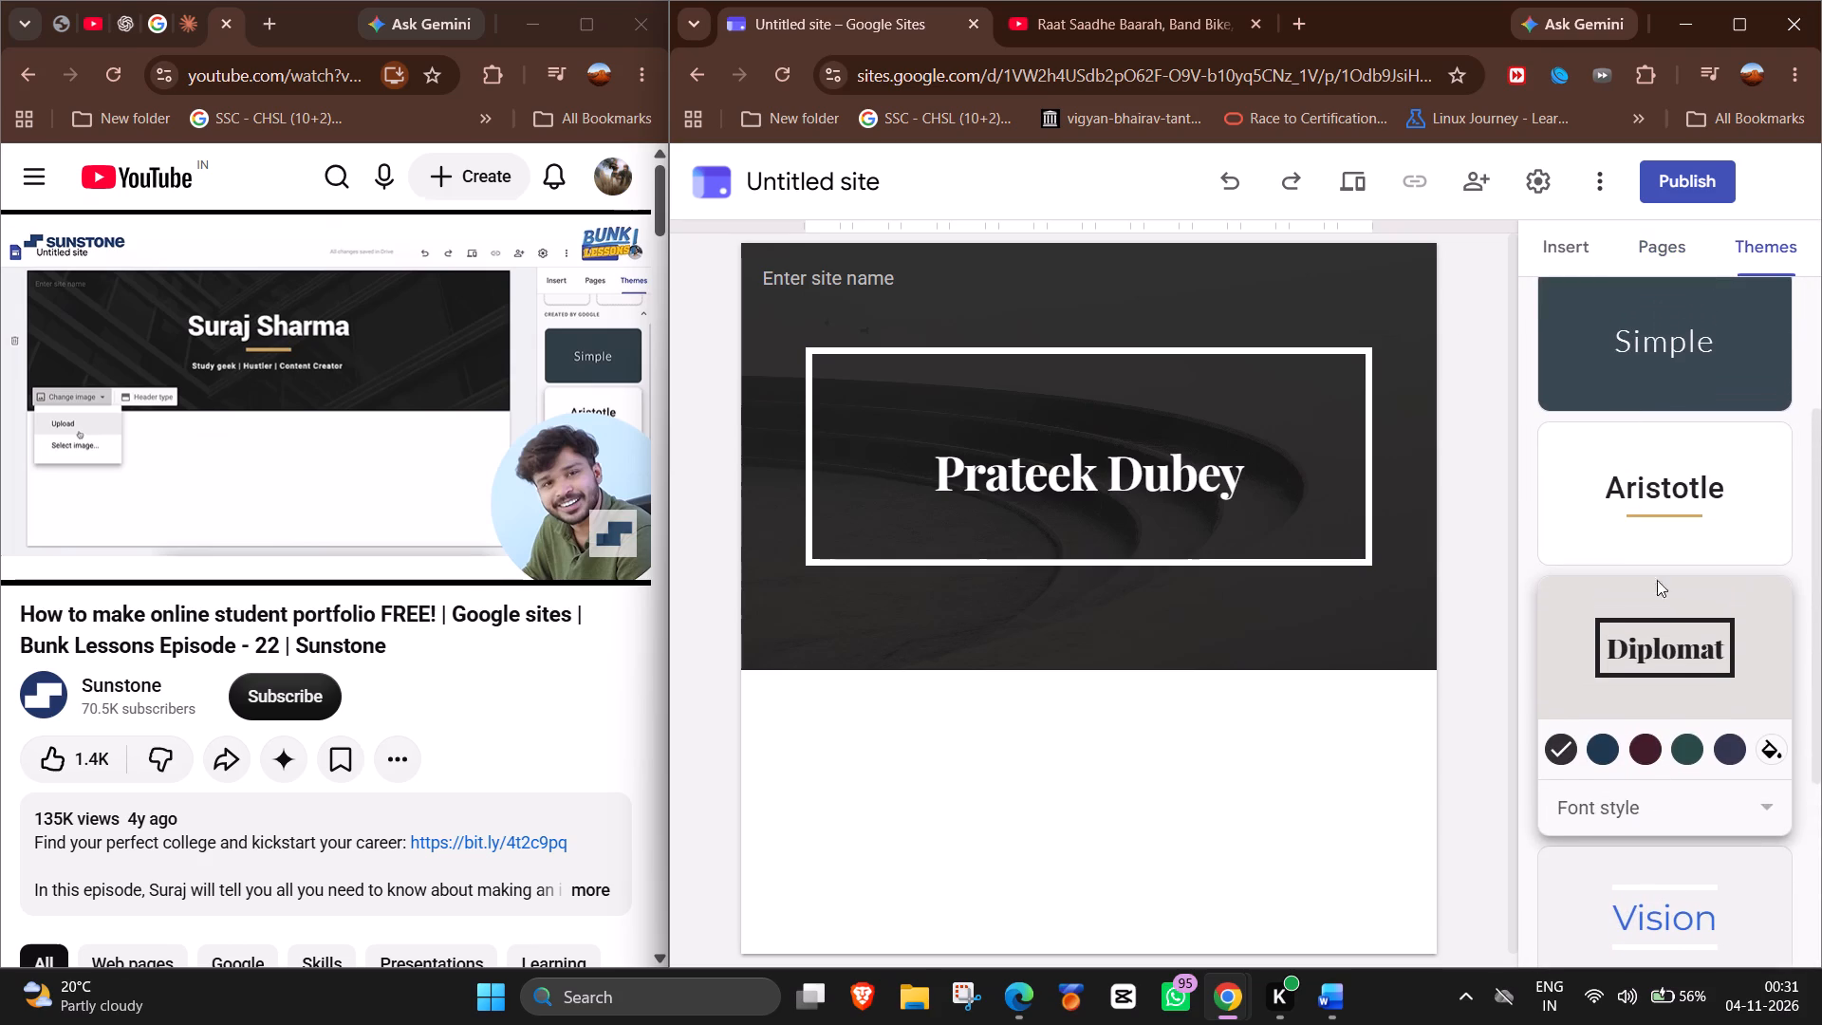
left_click(1663, 482)
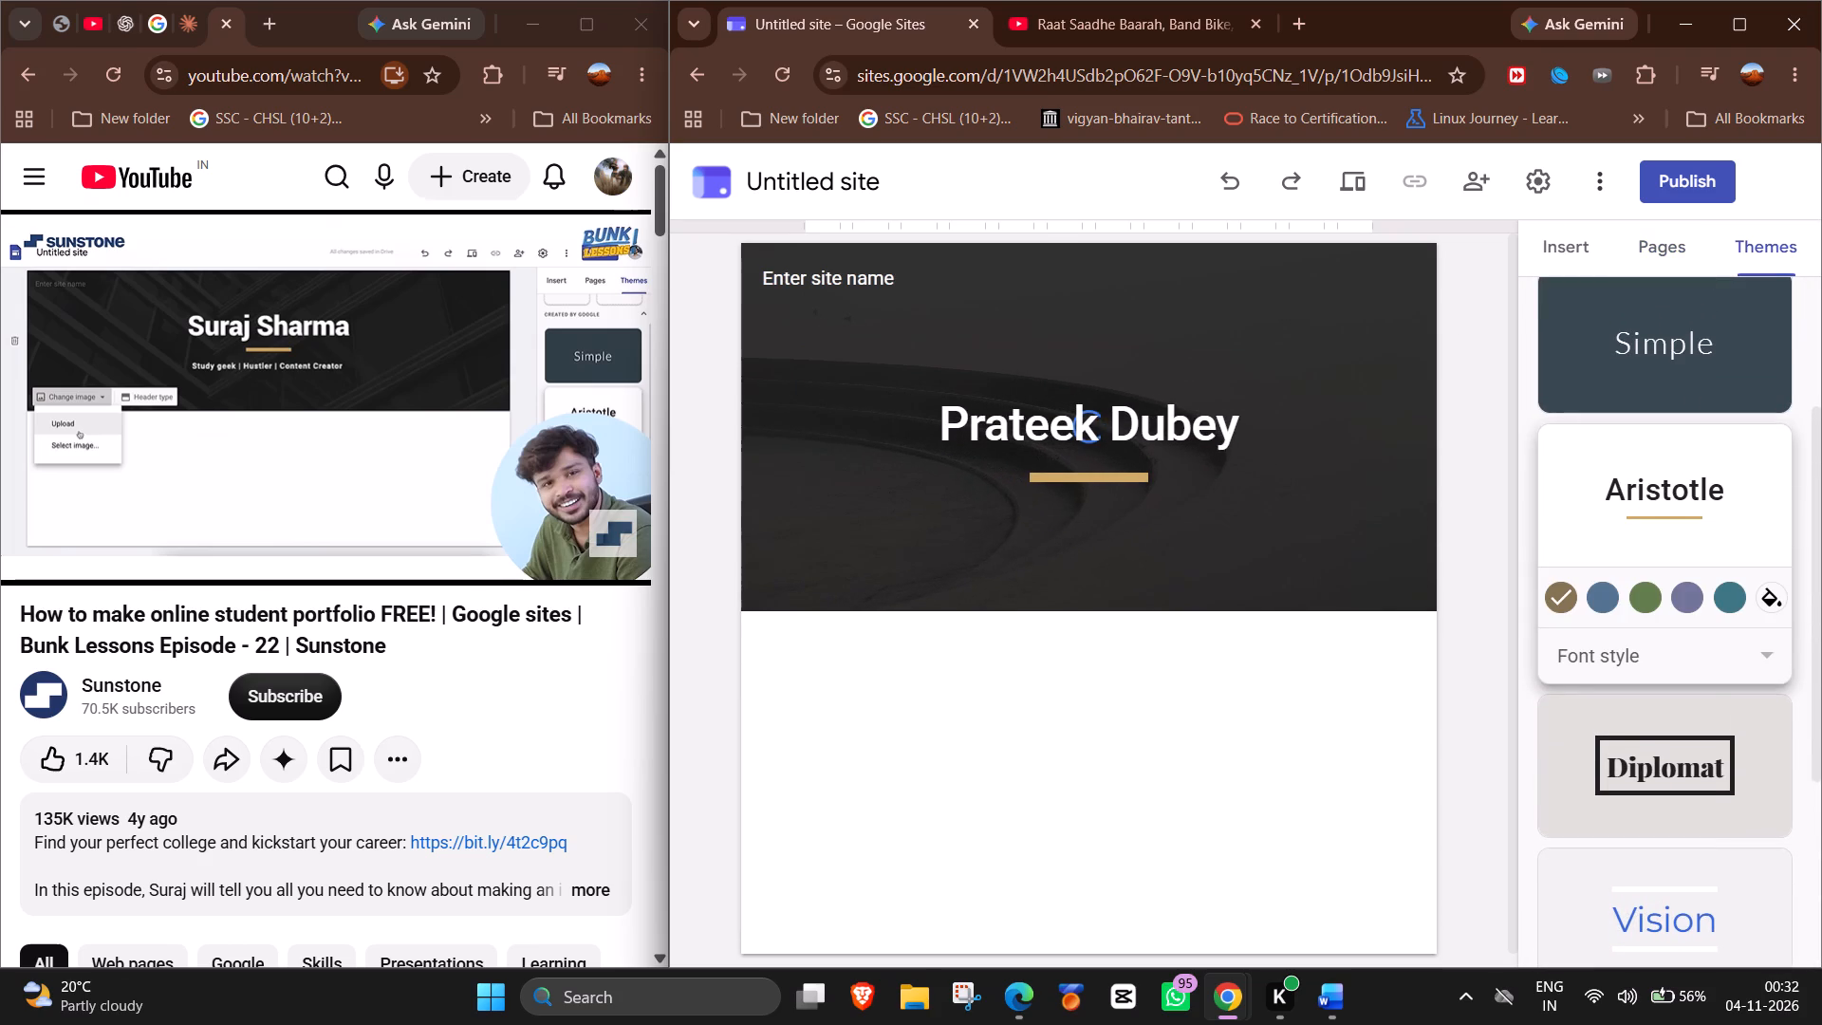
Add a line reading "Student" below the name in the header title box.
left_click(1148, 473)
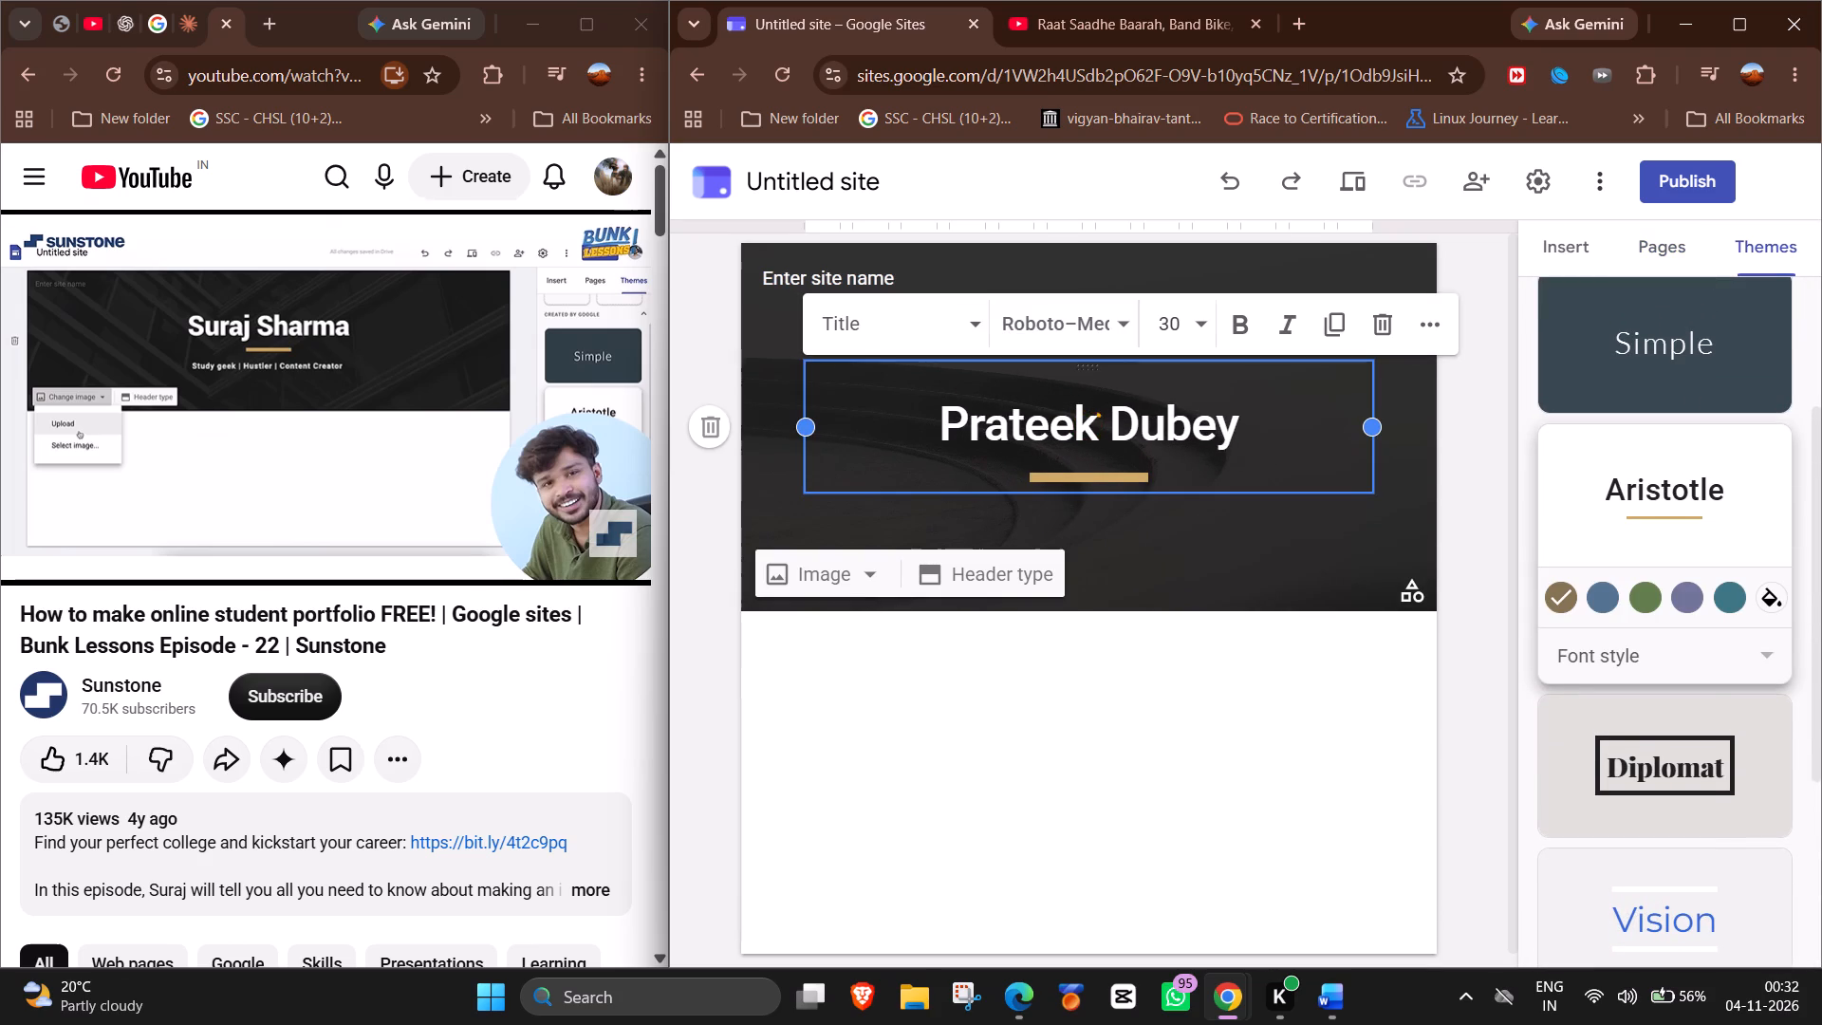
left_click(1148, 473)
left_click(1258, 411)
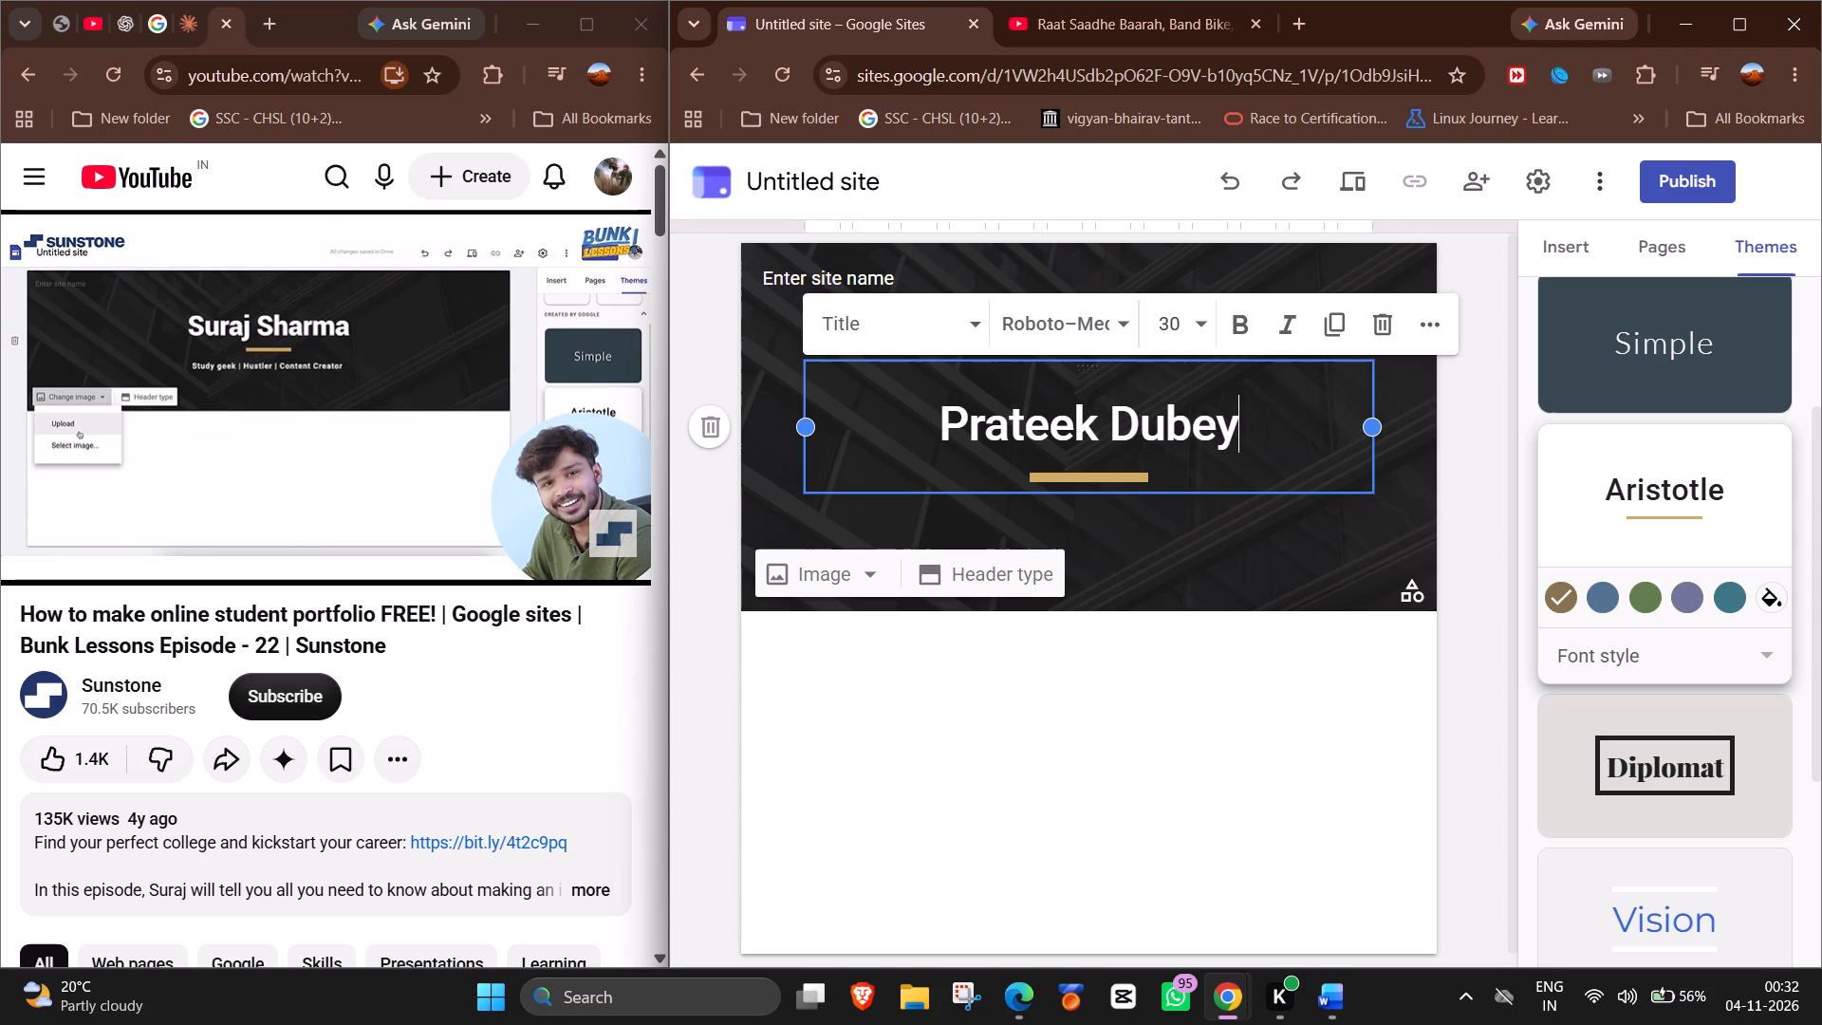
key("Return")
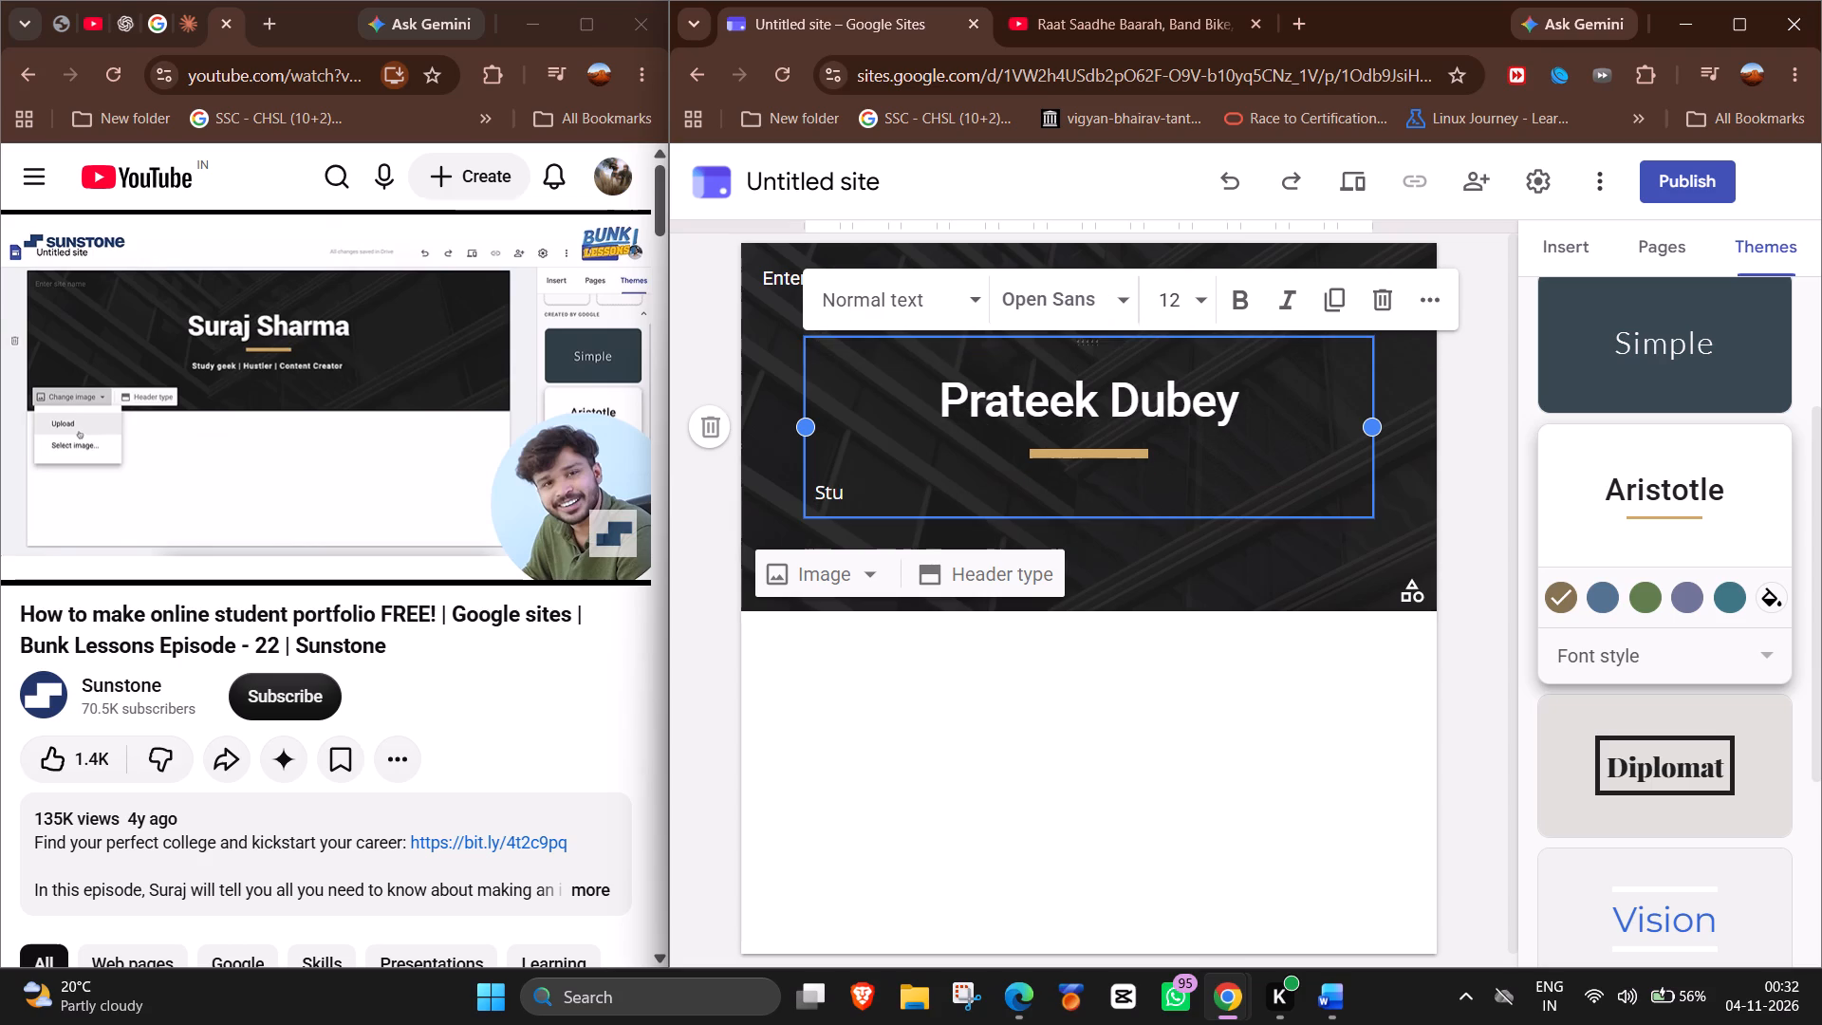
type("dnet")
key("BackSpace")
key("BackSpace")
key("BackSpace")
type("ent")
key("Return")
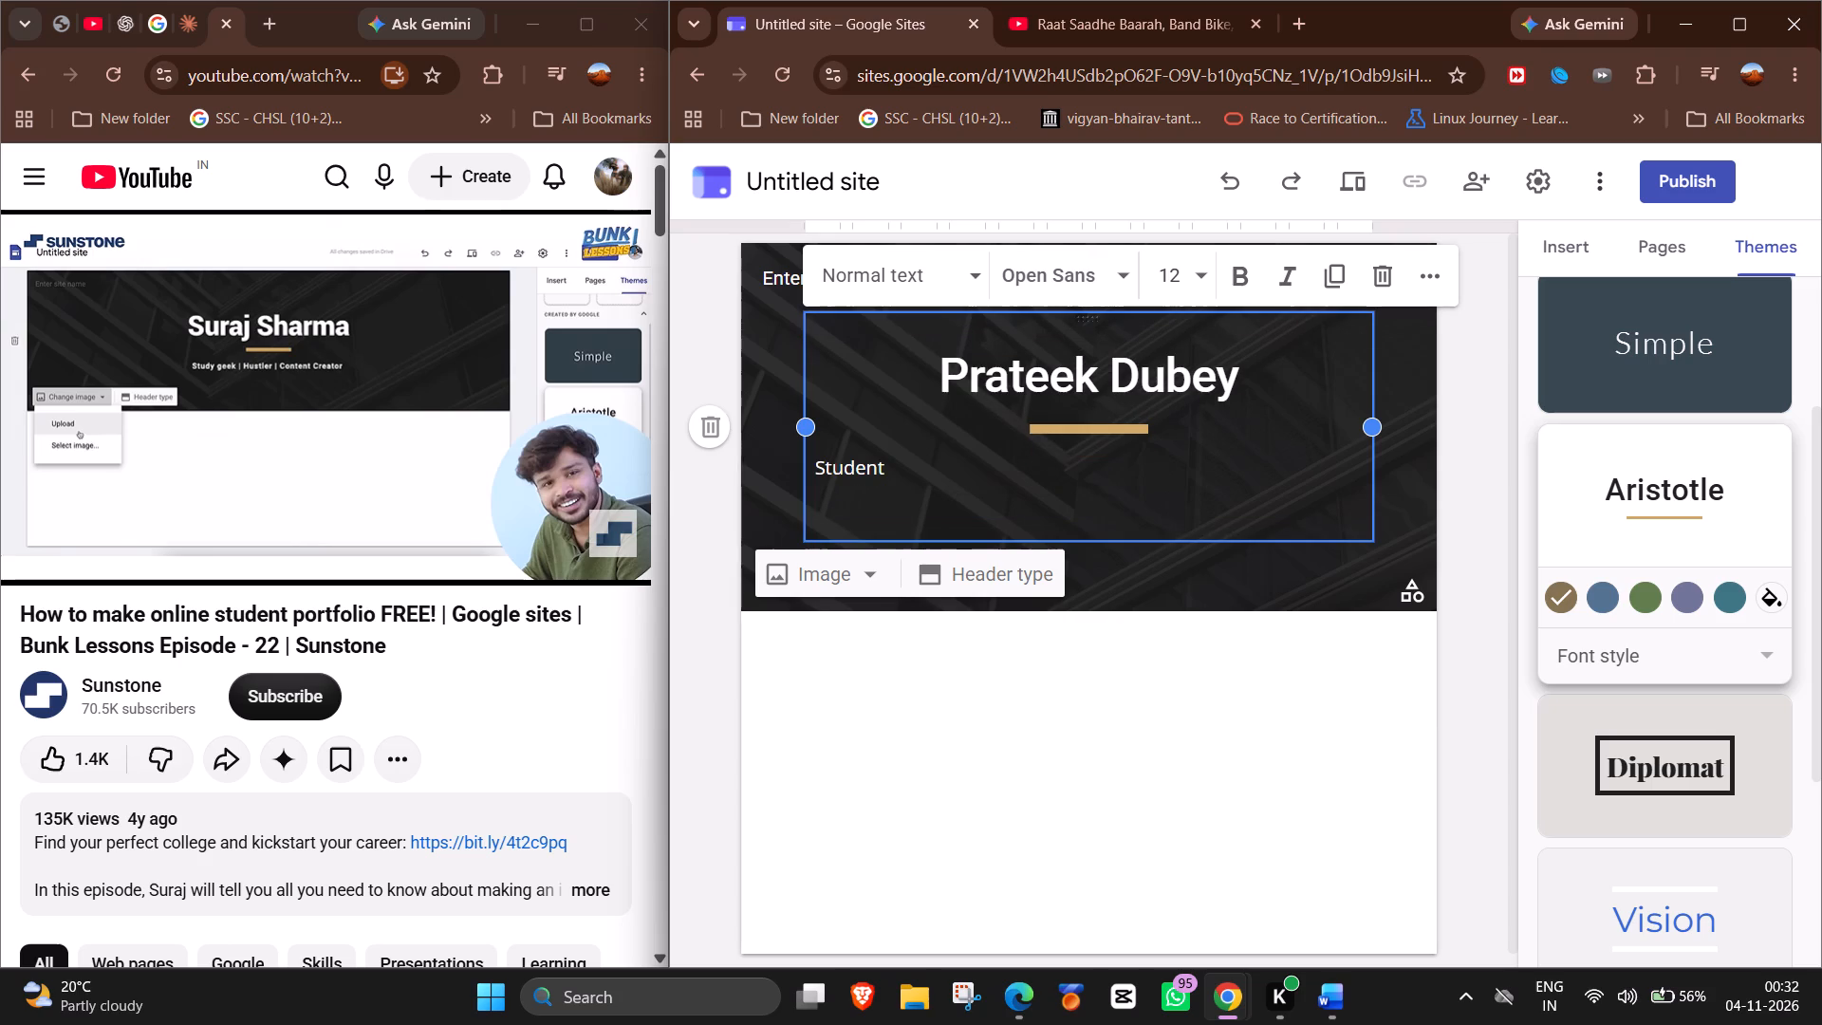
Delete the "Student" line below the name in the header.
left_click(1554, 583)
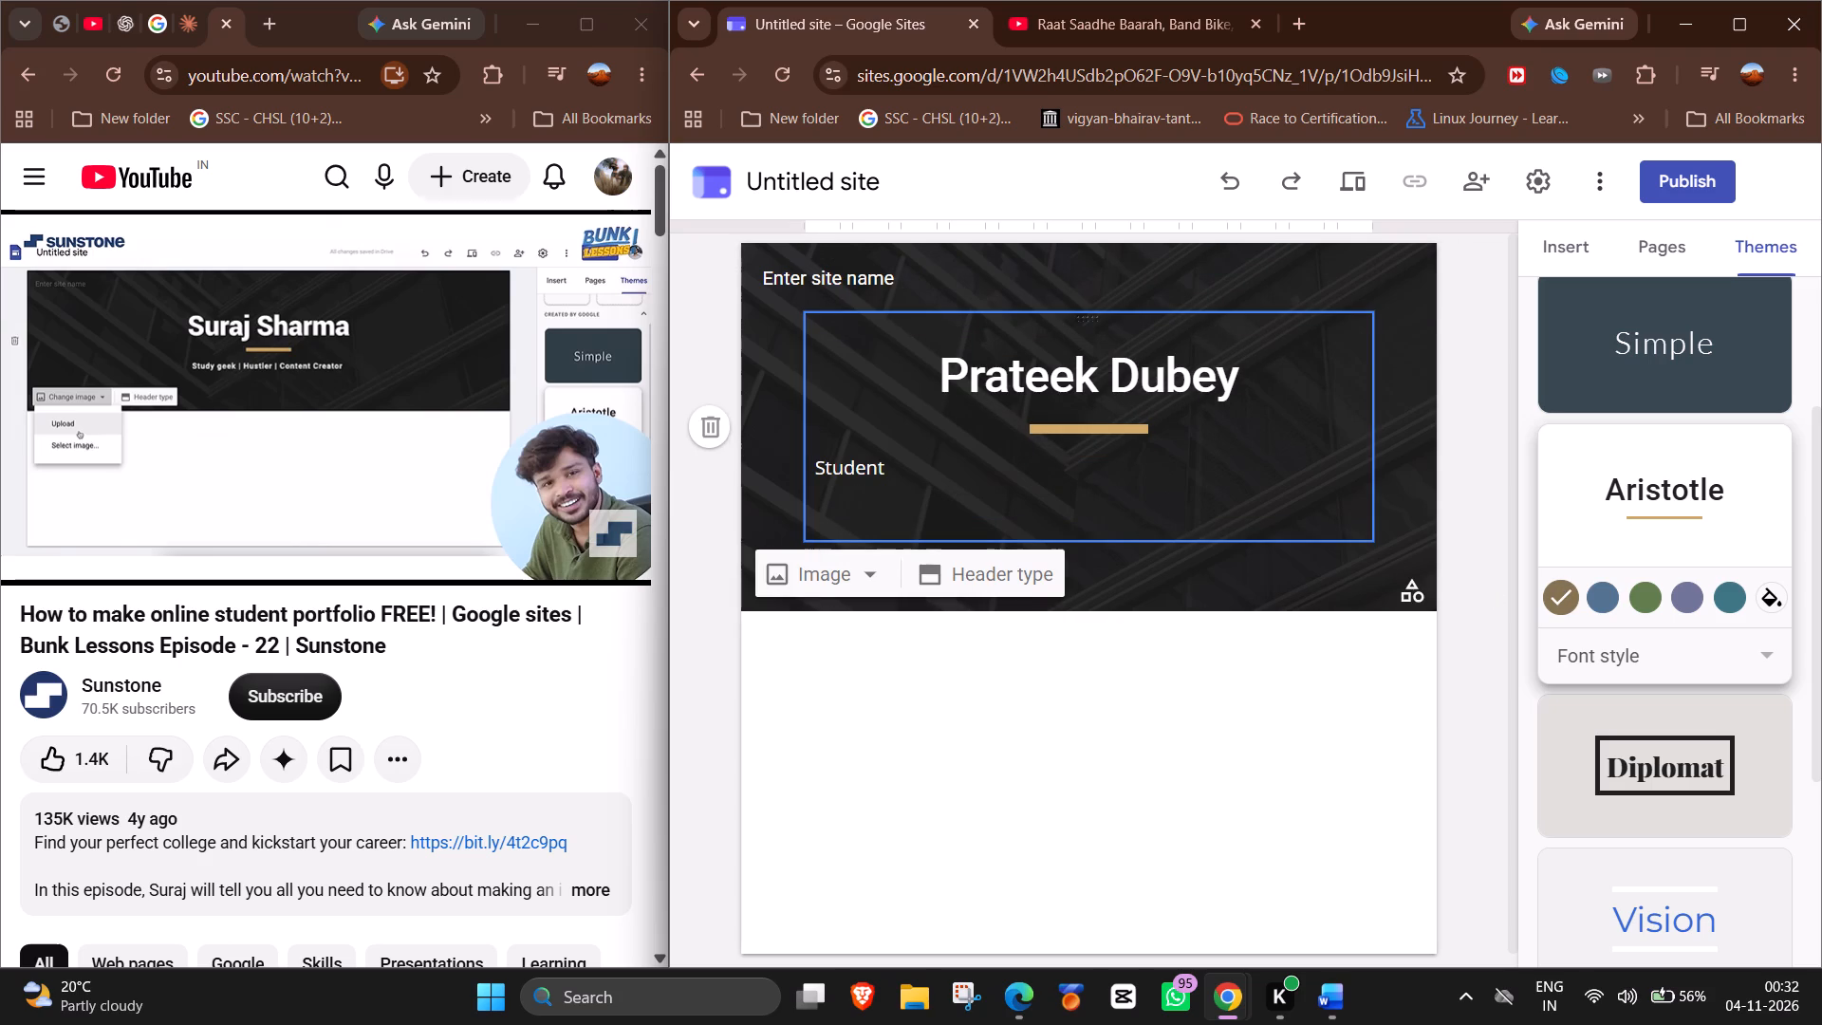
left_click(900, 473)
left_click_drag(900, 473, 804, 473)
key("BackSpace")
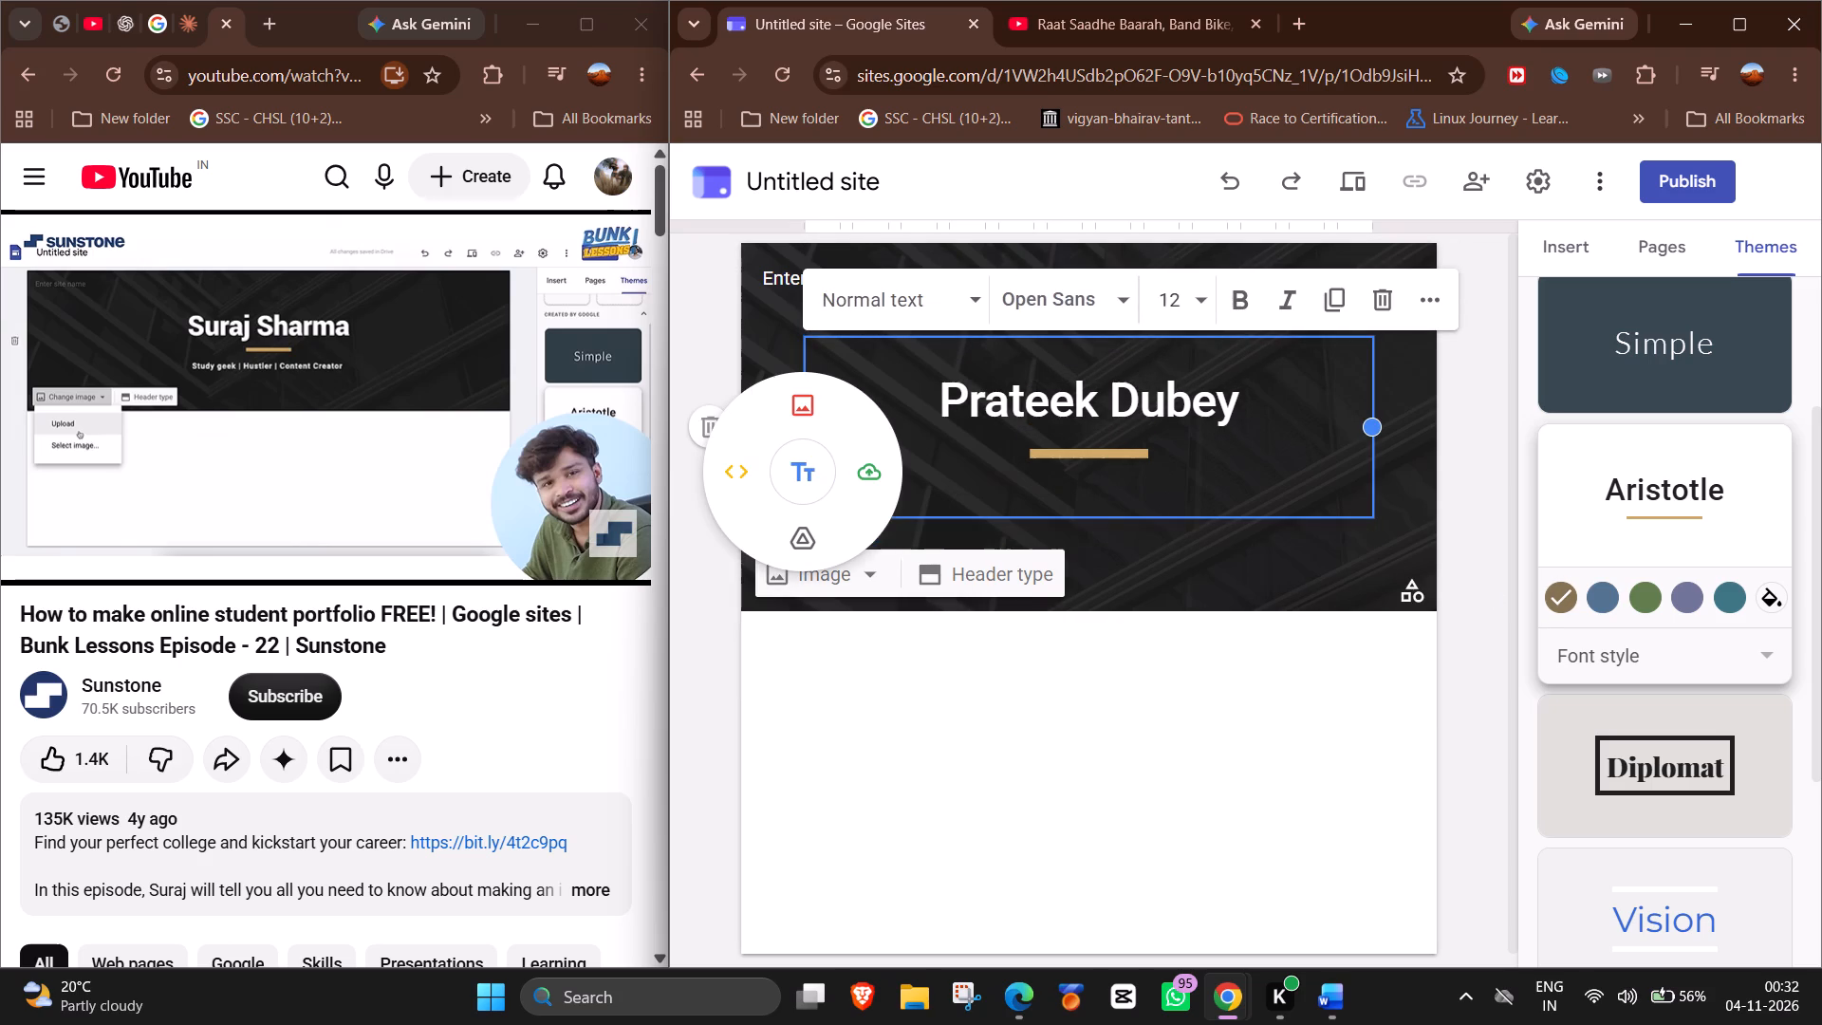
Deselect the header title box and resume the tutorial video at the header image part.
left_click(1014, 660)
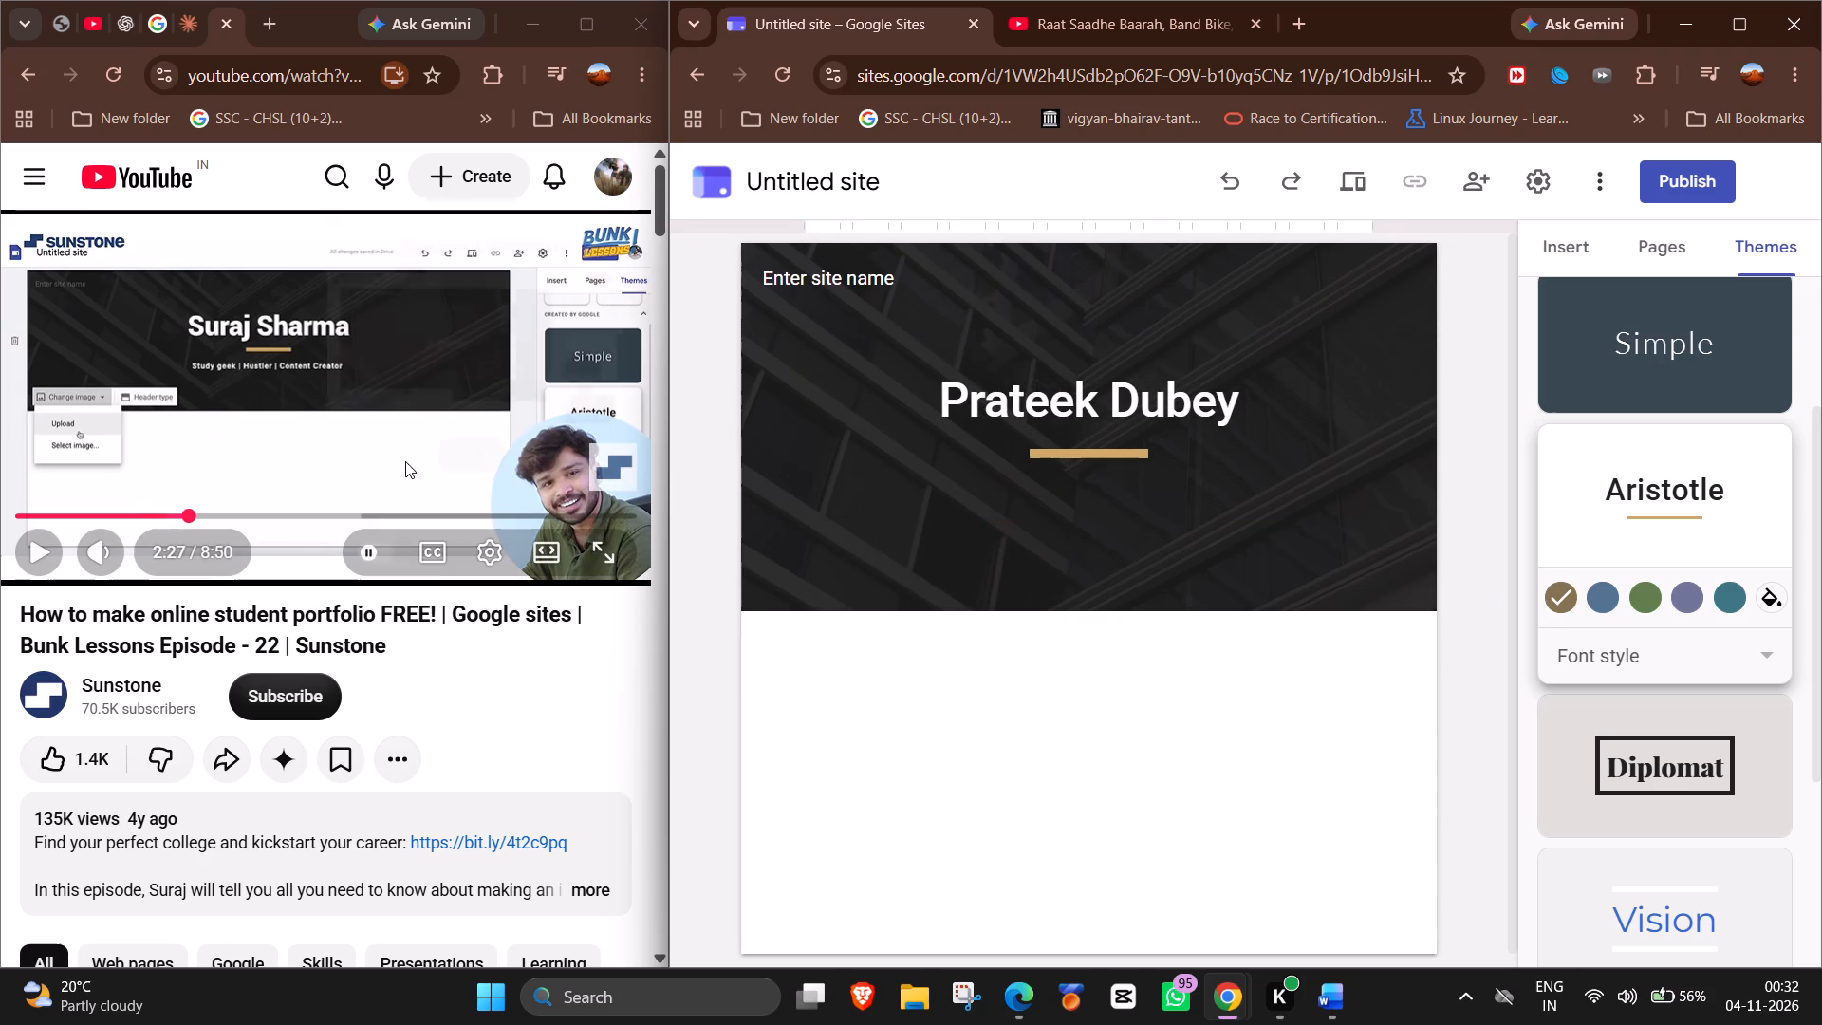
left_click(393, 454)
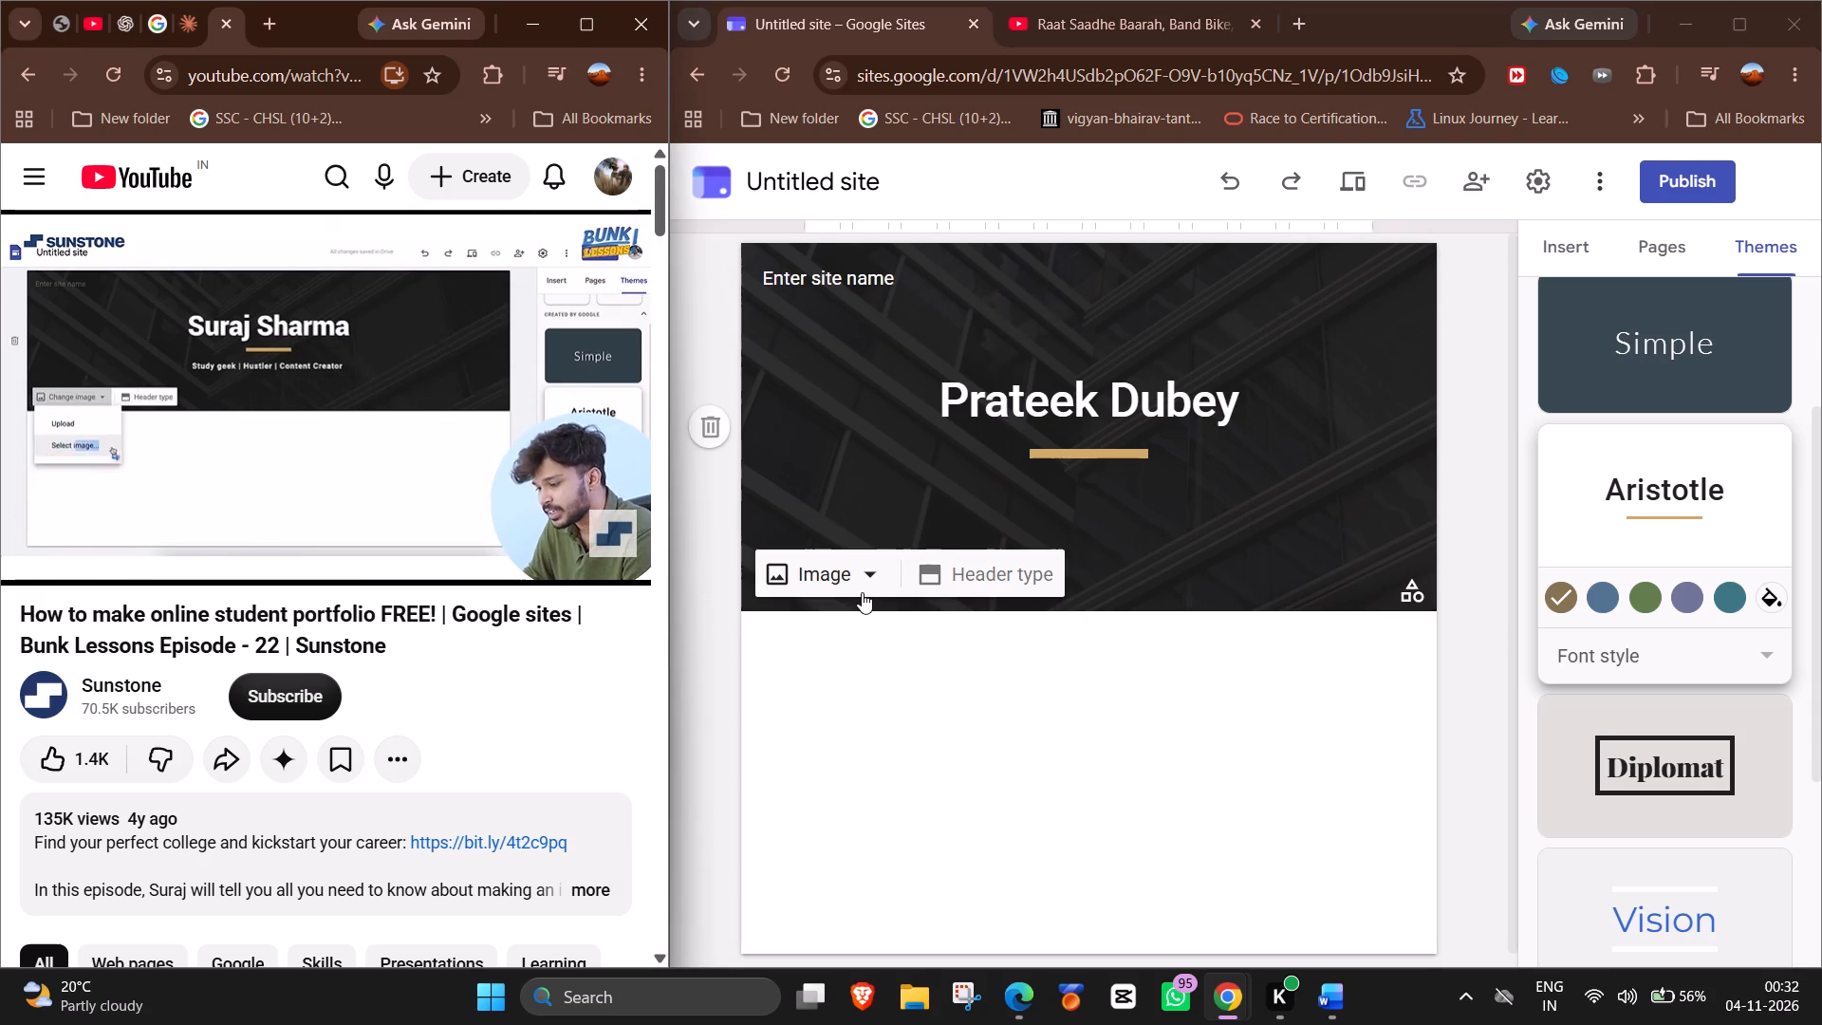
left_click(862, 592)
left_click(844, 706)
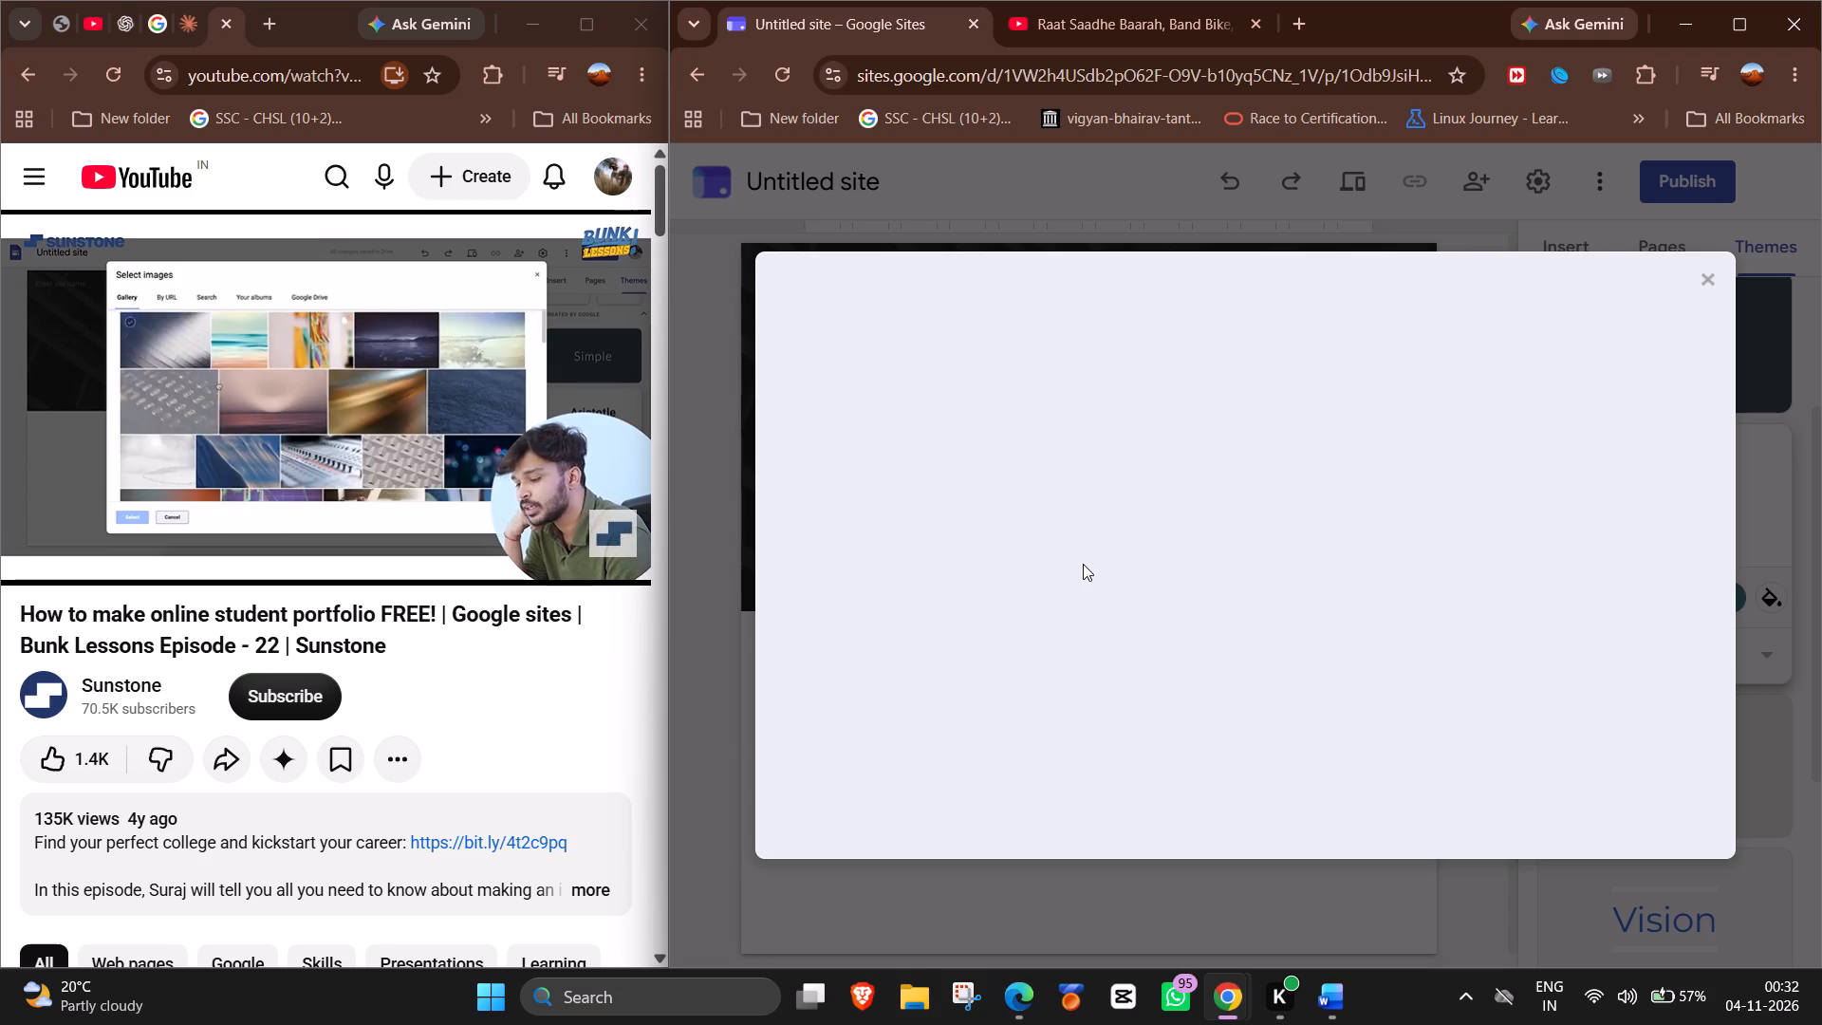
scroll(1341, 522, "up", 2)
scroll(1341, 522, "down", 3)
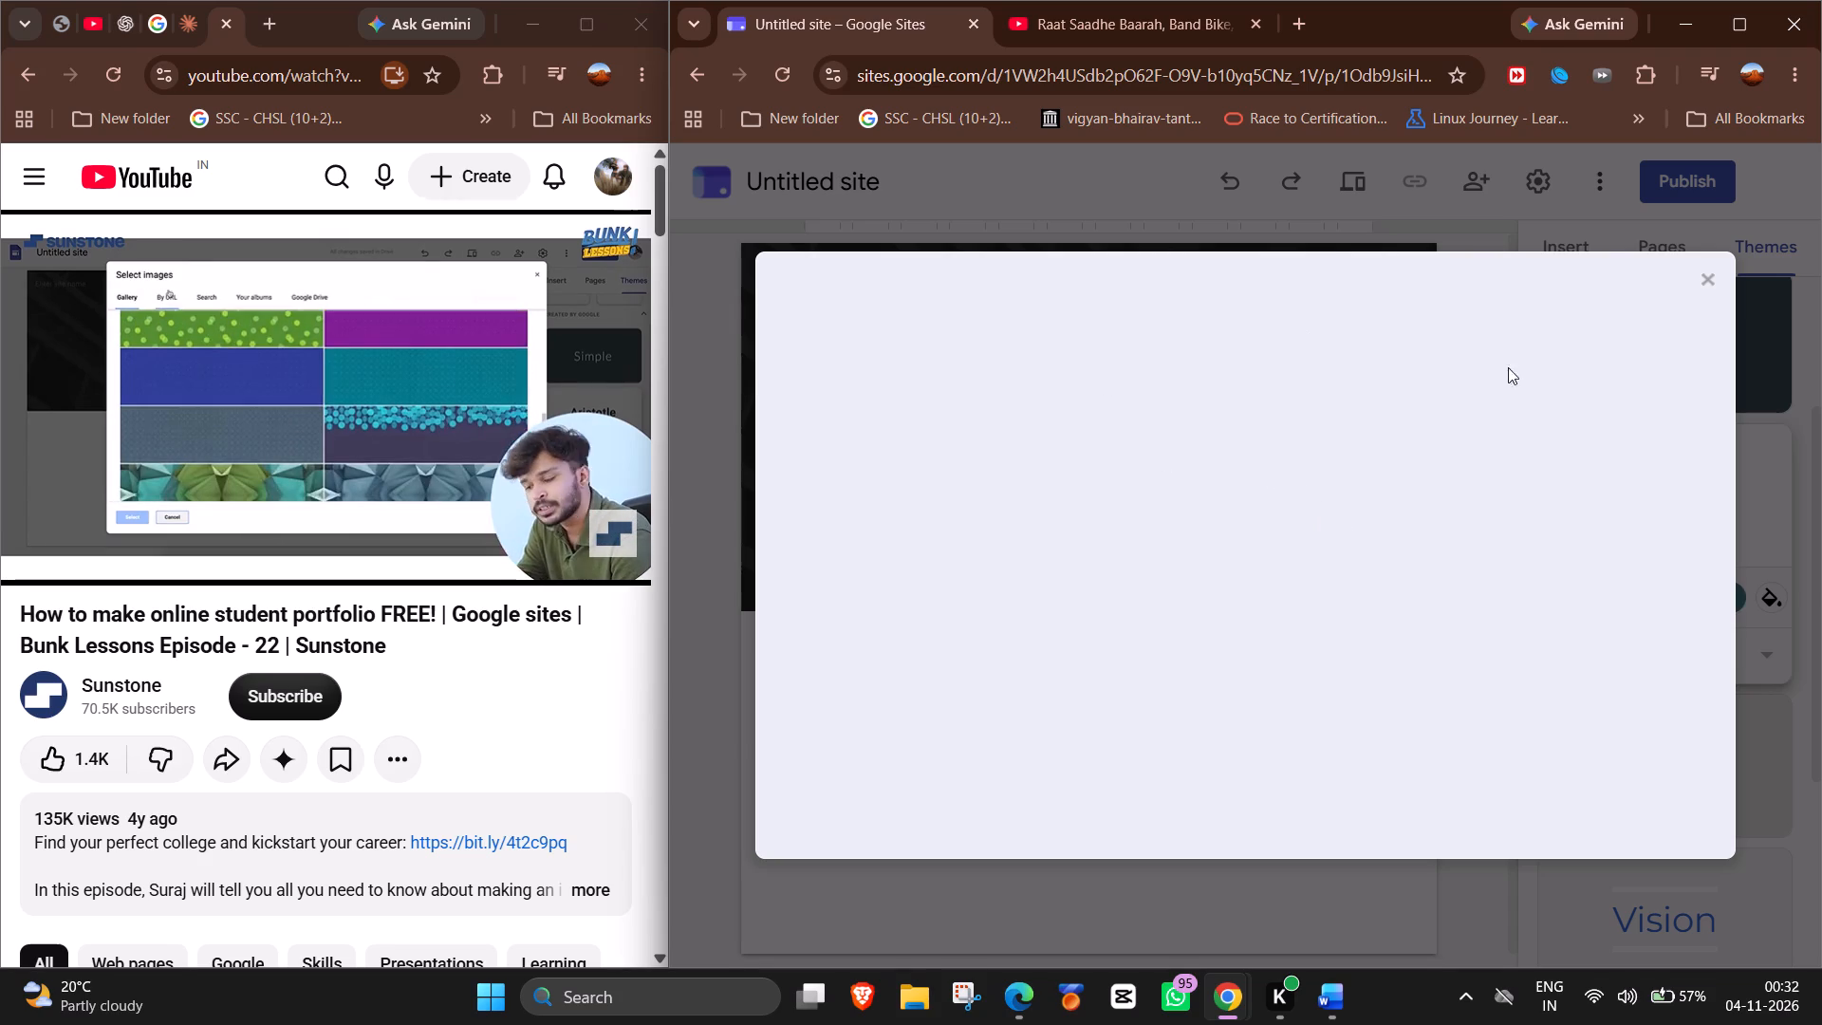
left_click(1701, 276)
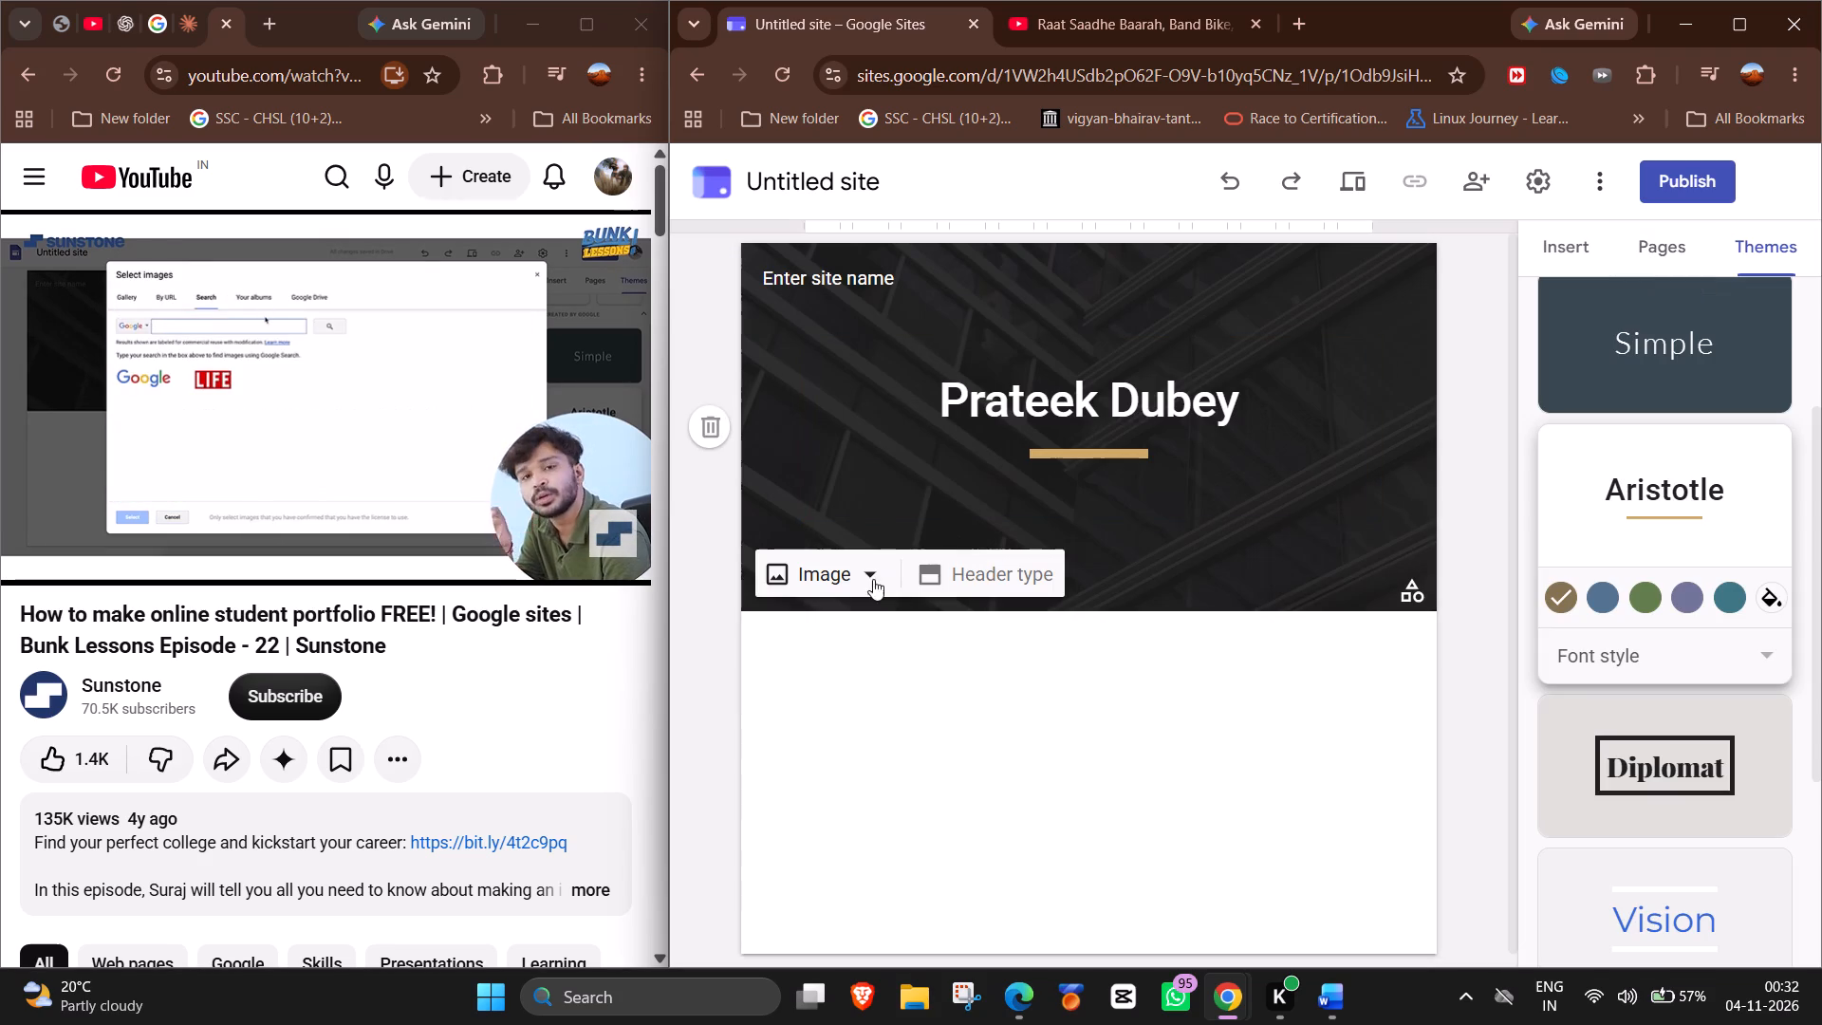
Open the image selection for the header background, browse the gallery, and search Google Images for "study".
left_click(856, 583)
left_click(865, 697)
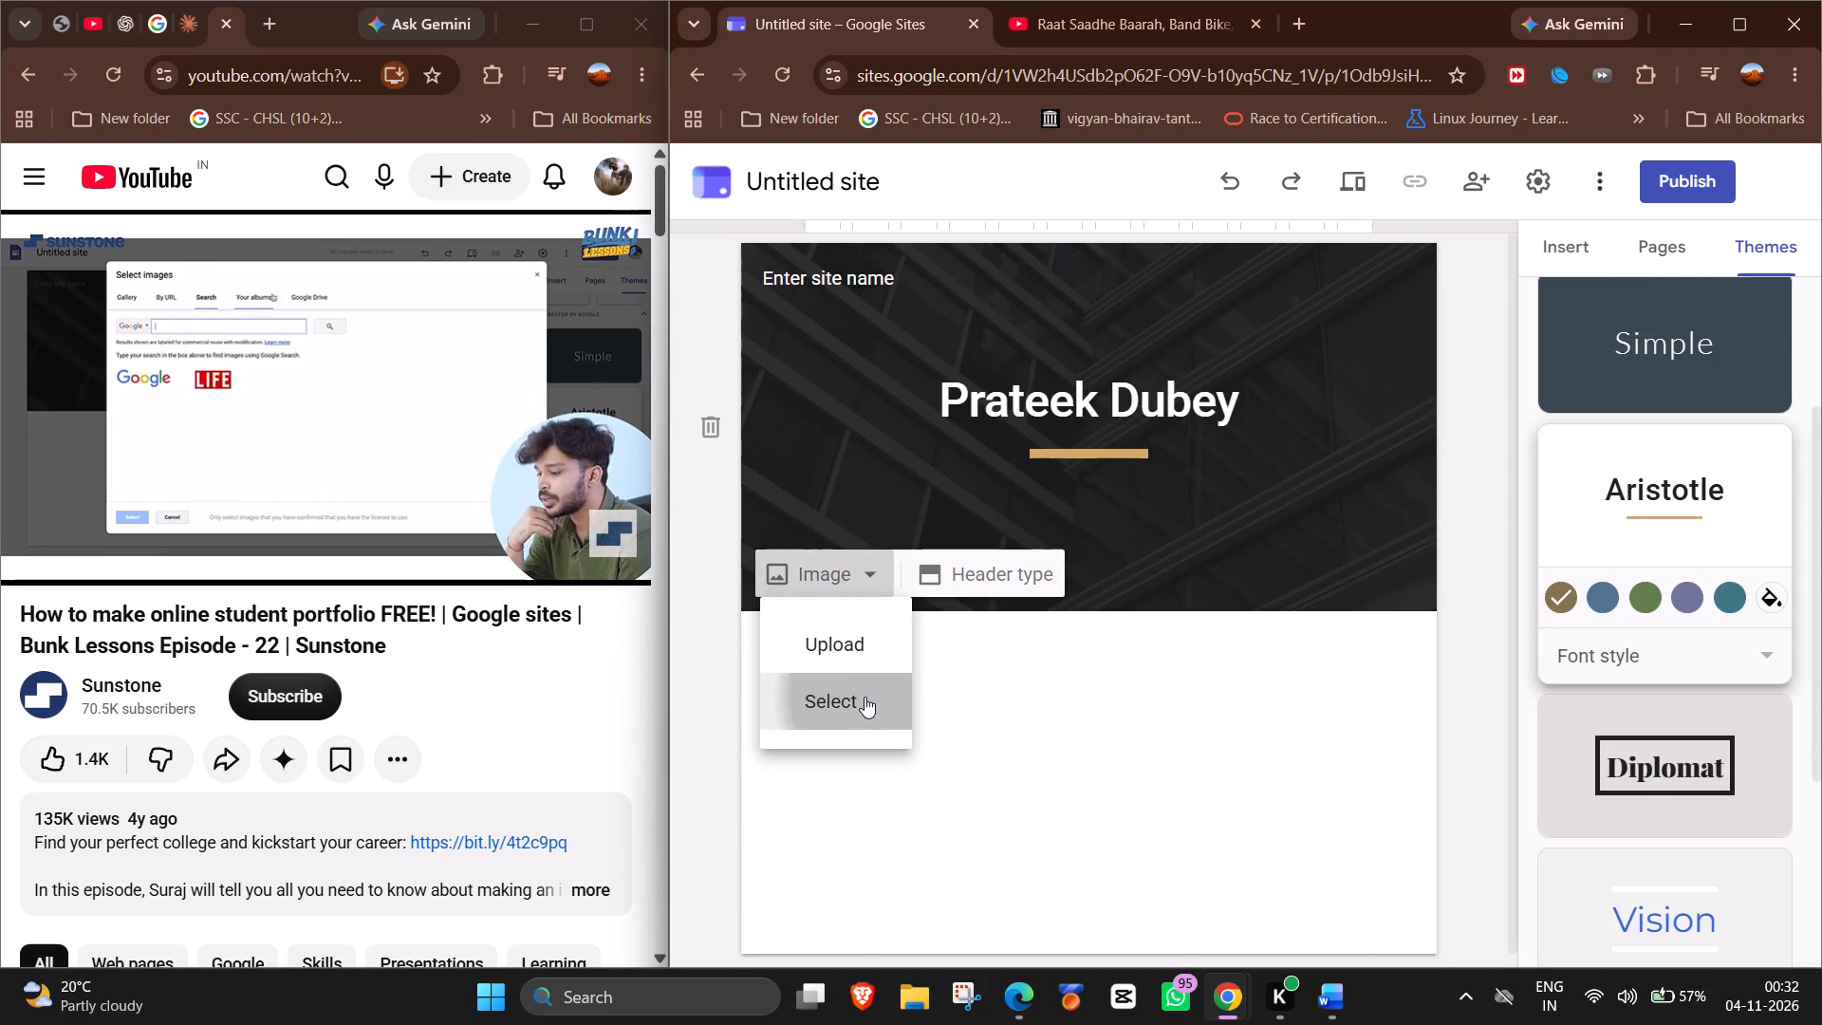
scroll(1057, 381, "up", 4)
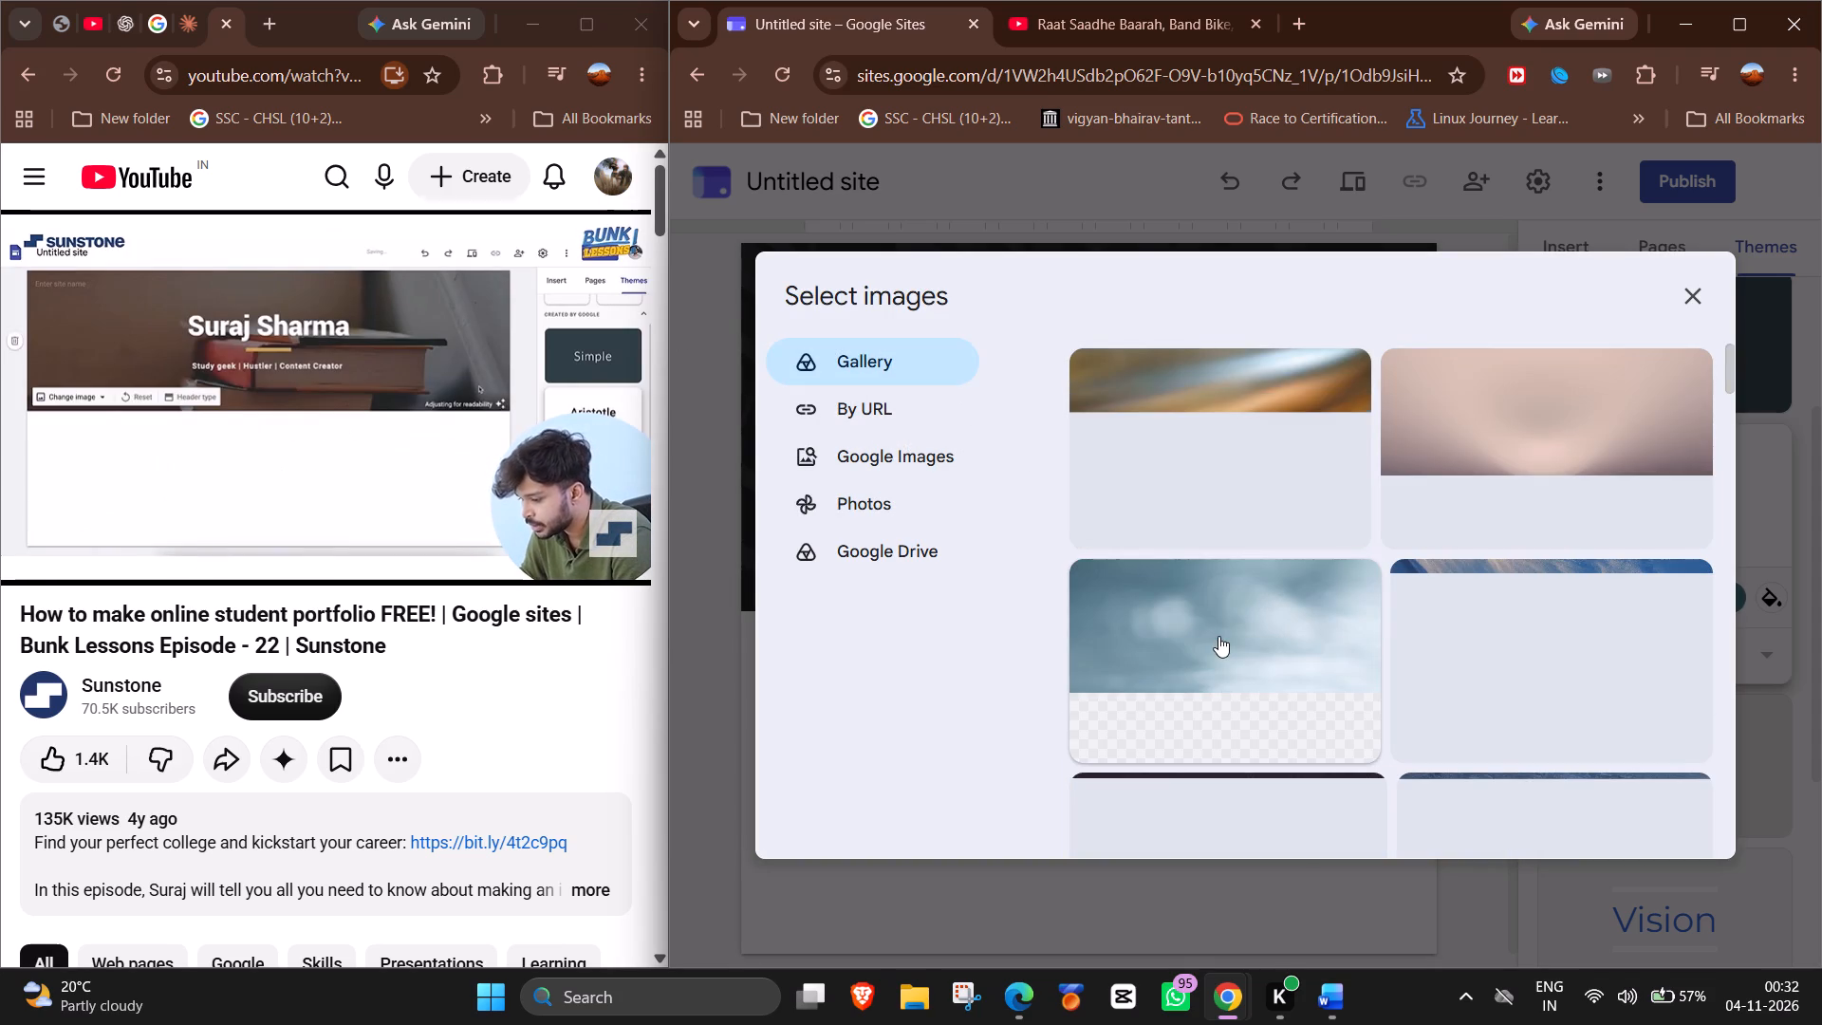
scroll(1351, 660, "down", 3)
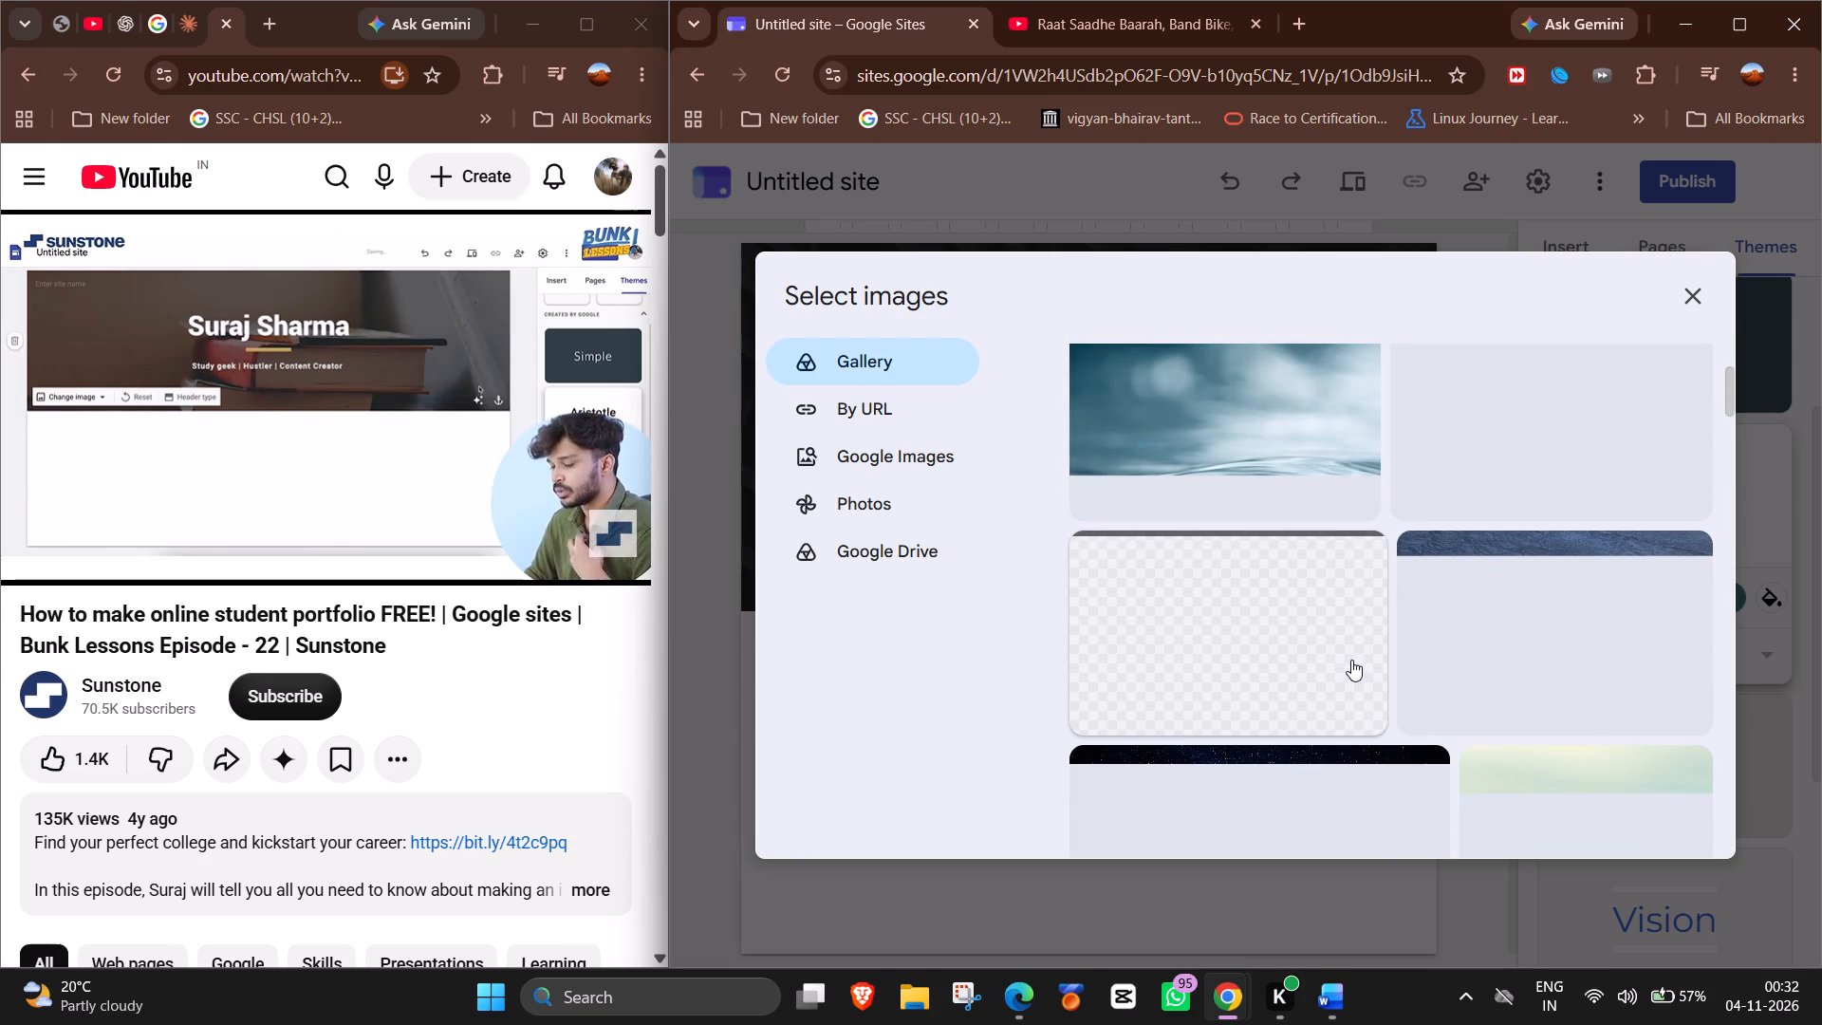
scroll(1351, 660, "up", 4)
scroll(1351, 660, "down", 5)
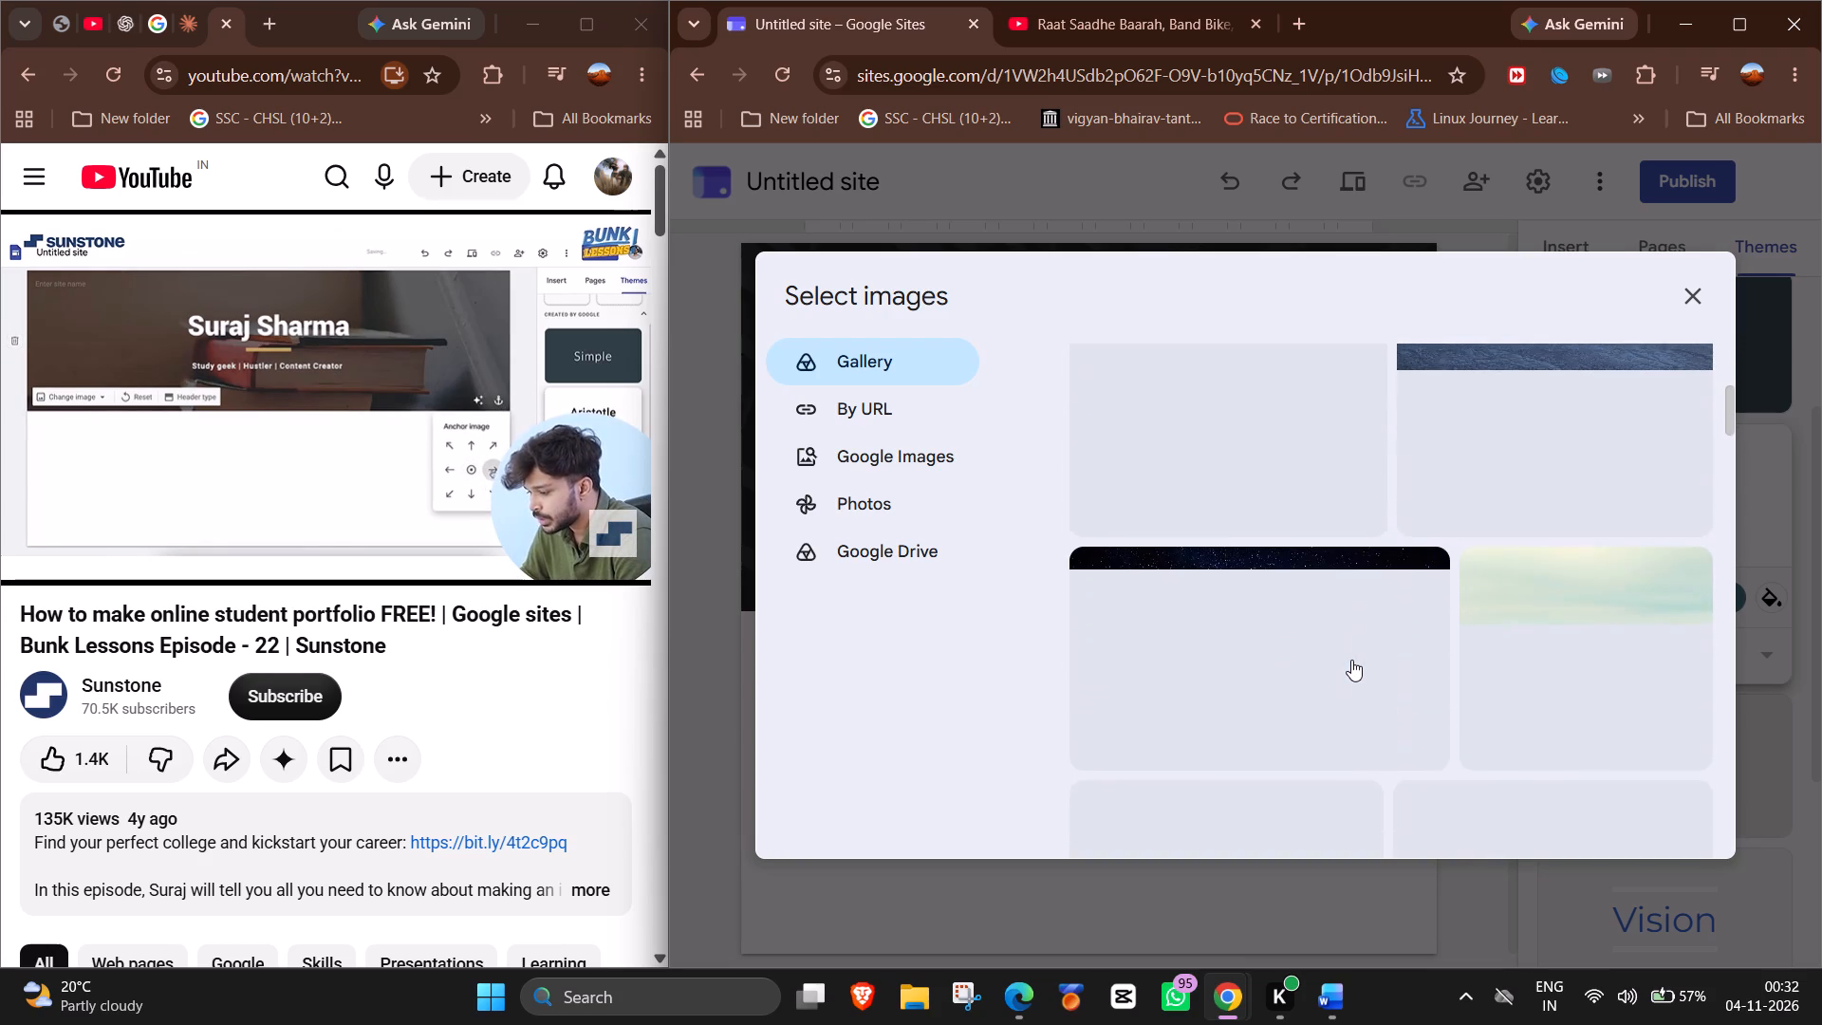
scroll(1351, 660, "up", 5)
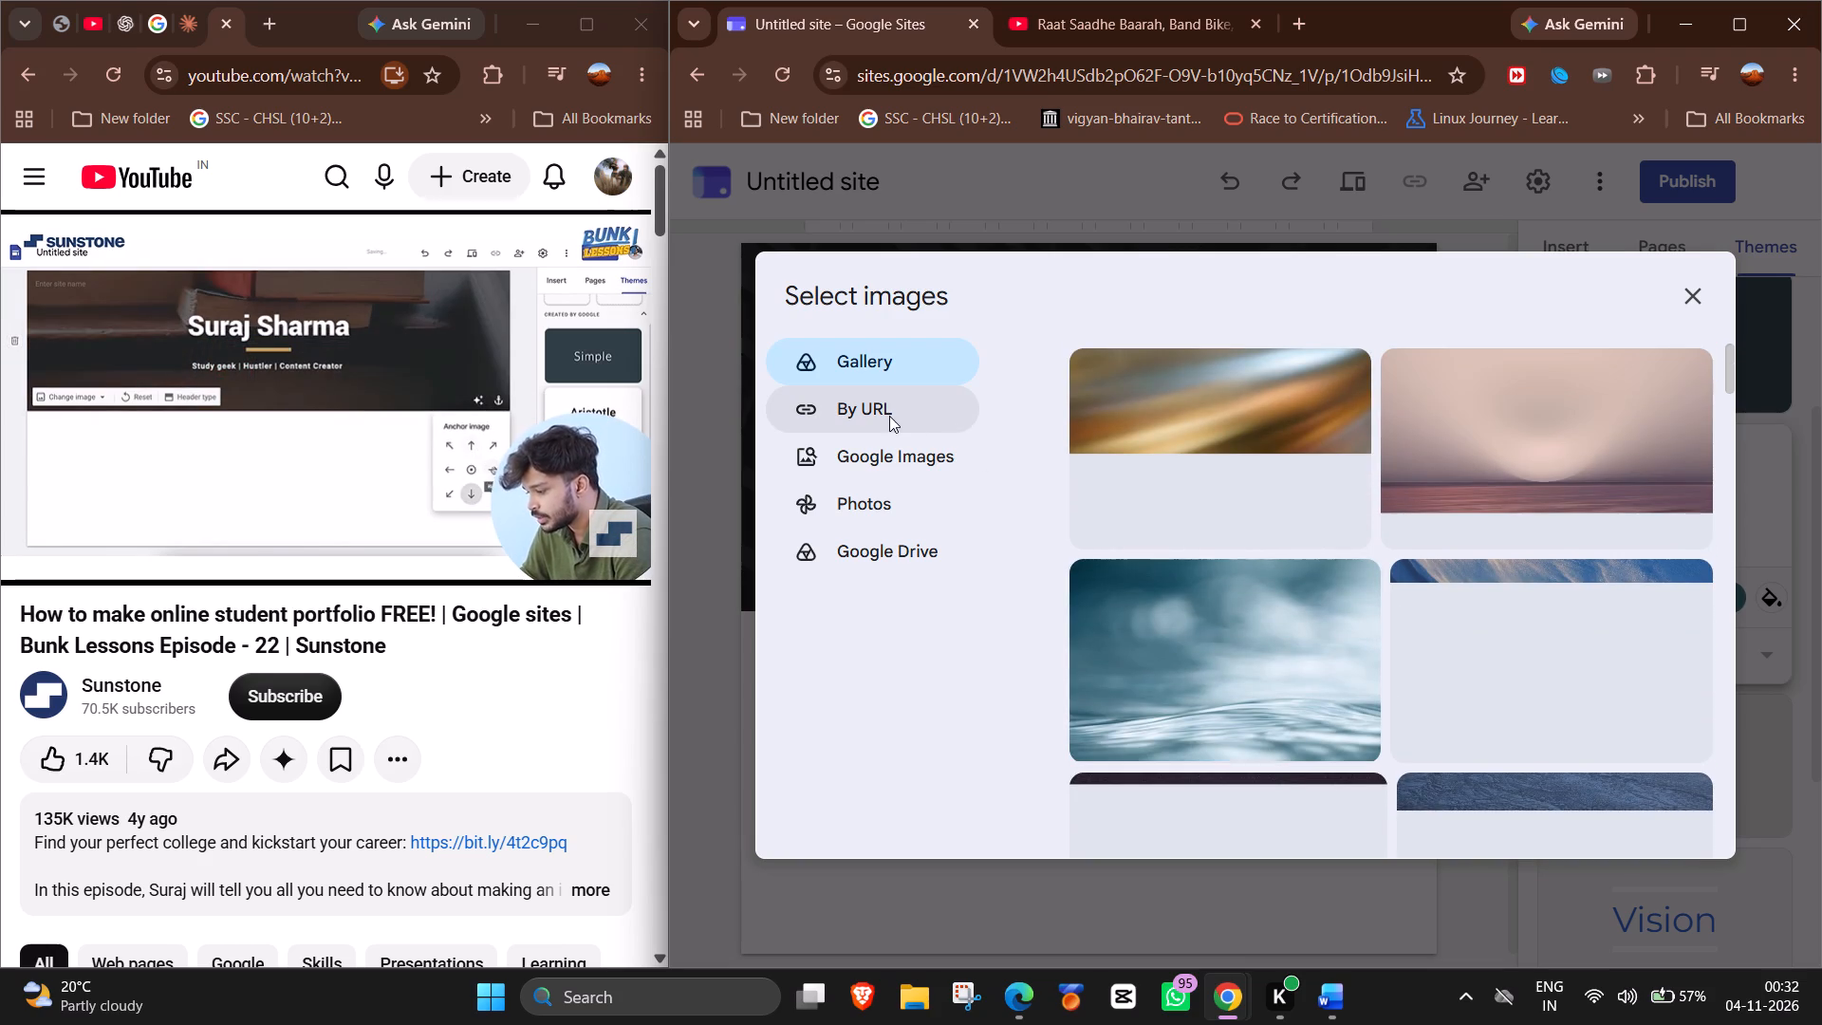
left_click(897, 459)
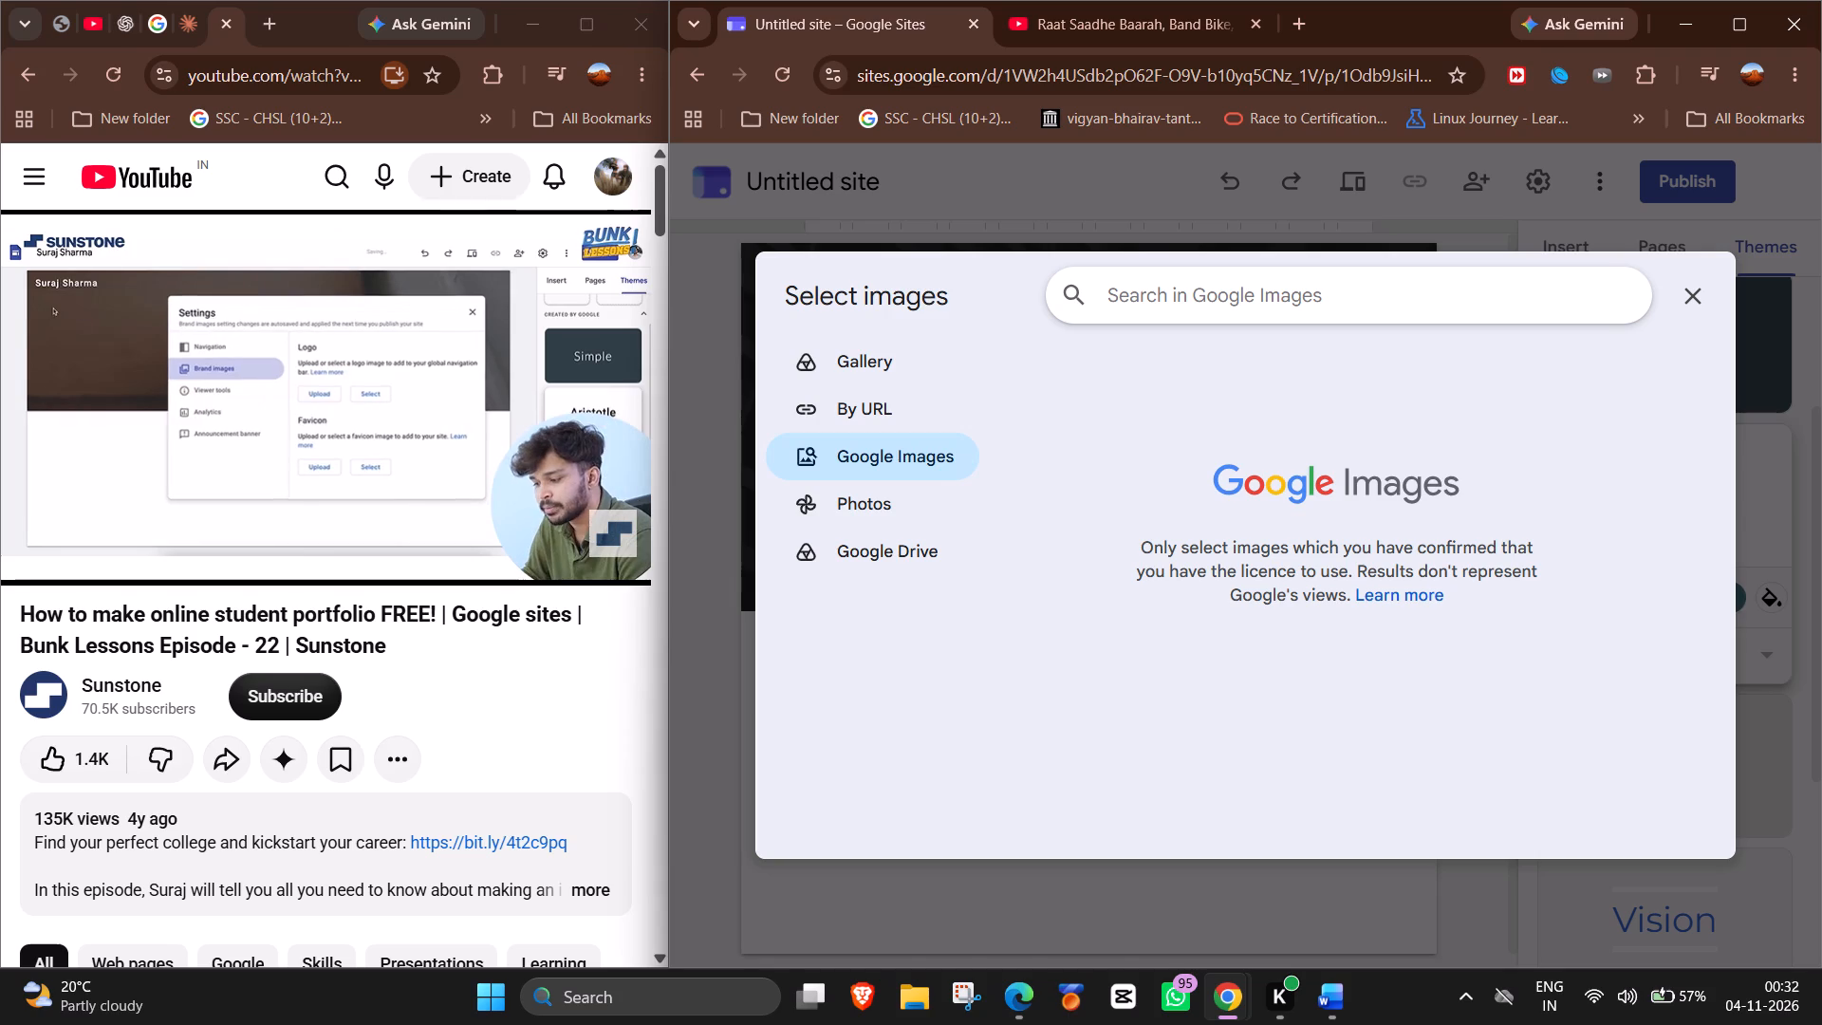
left_click(871, 419)
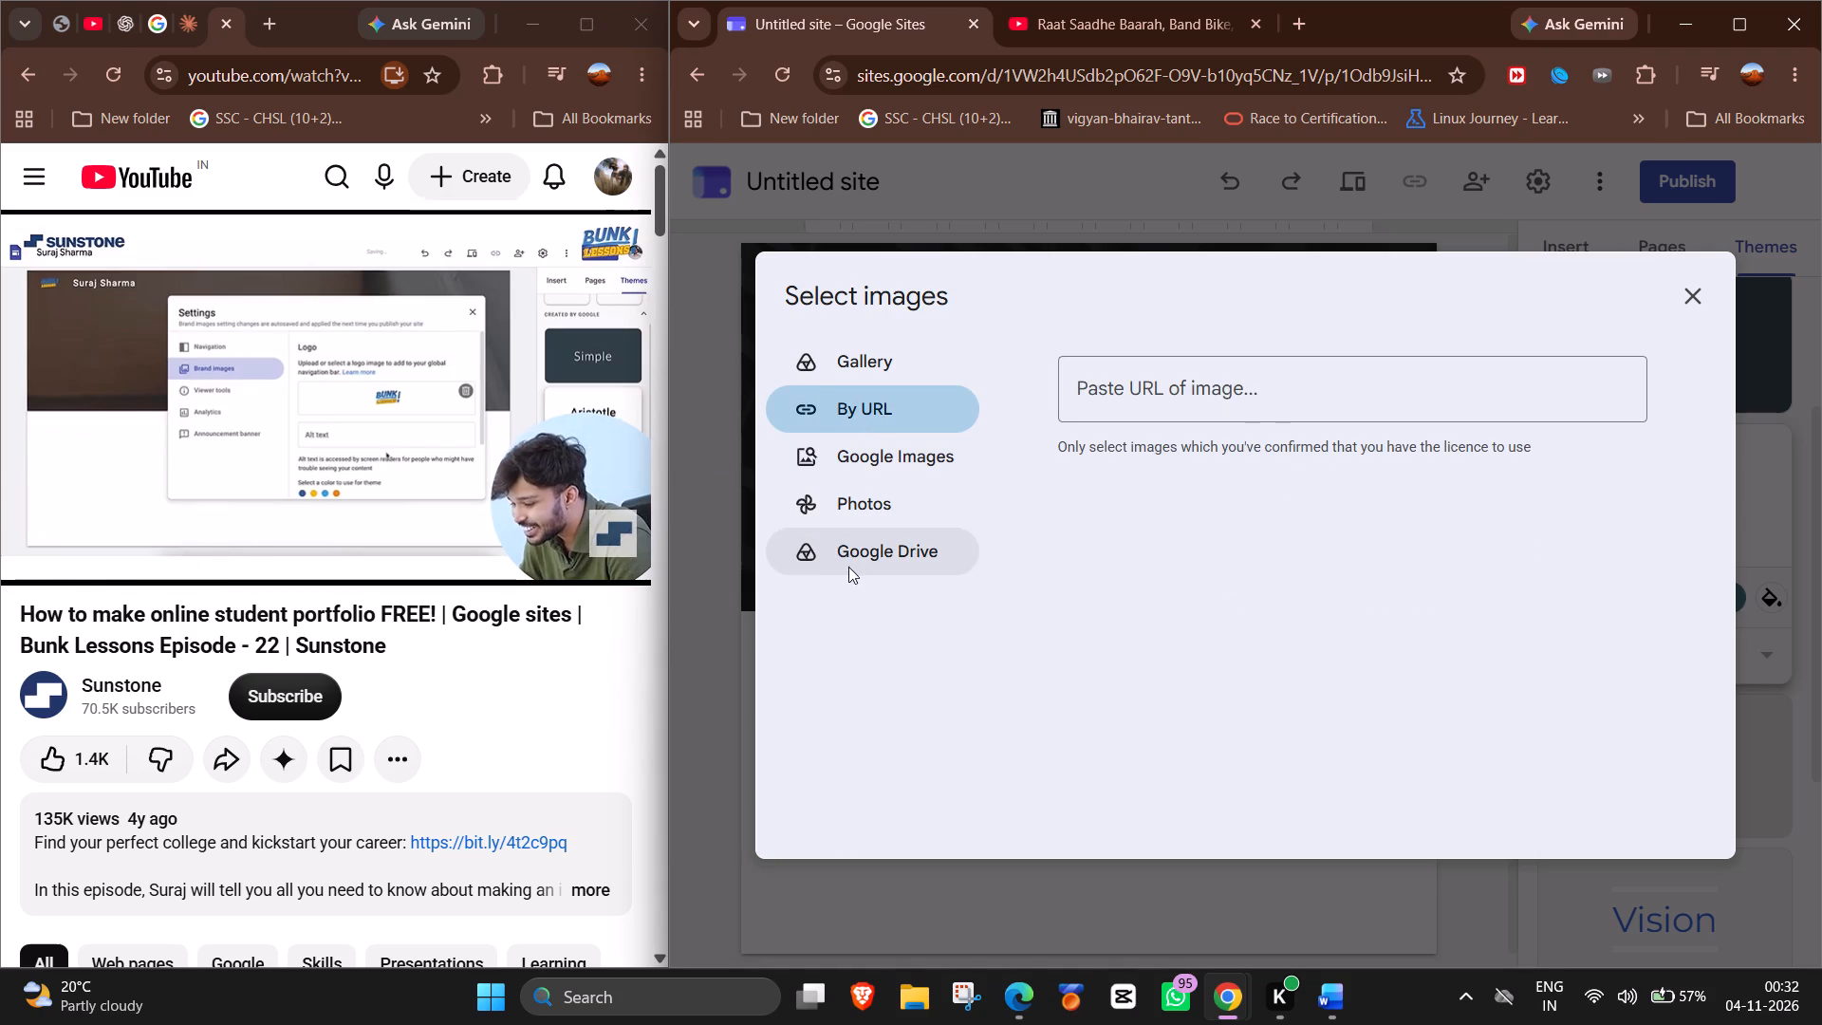
left_click(850, 454)
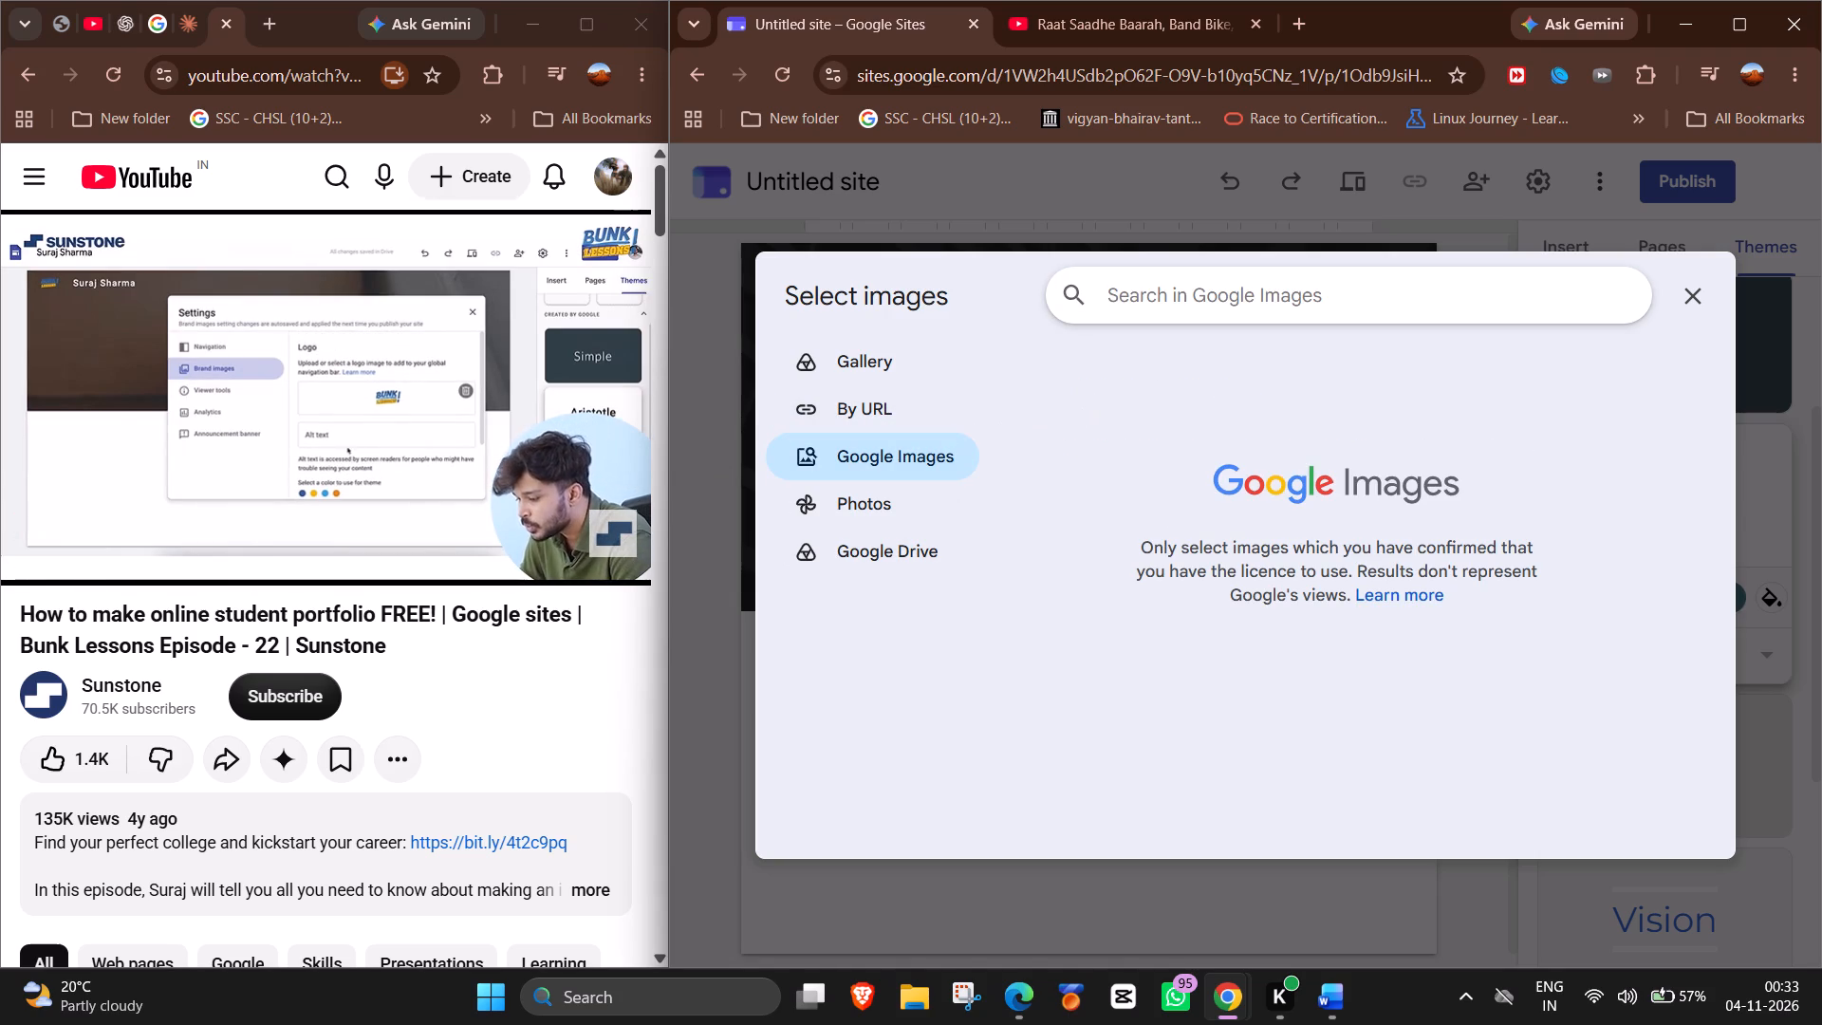
type("study")
key("Return")
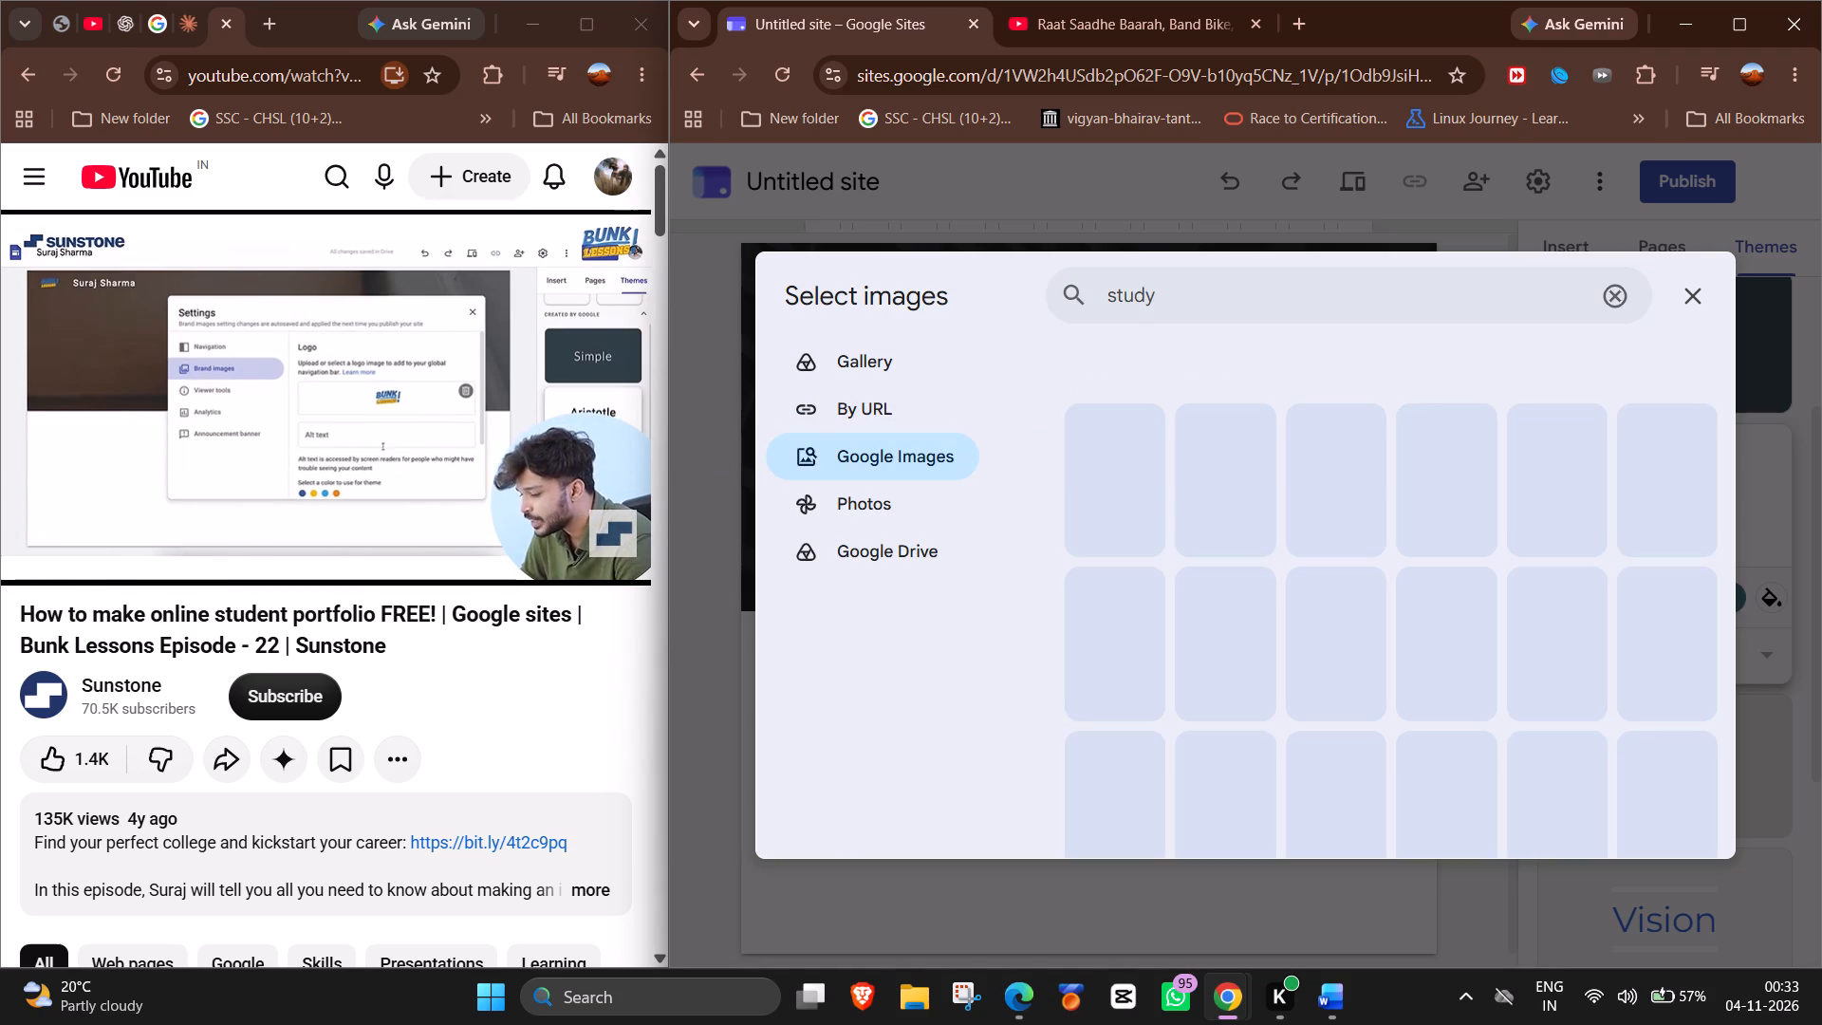
Rewind the tutorial video to about 3:01, replay the part leading to the site name entry, and pause it.
left_click(482, 369)
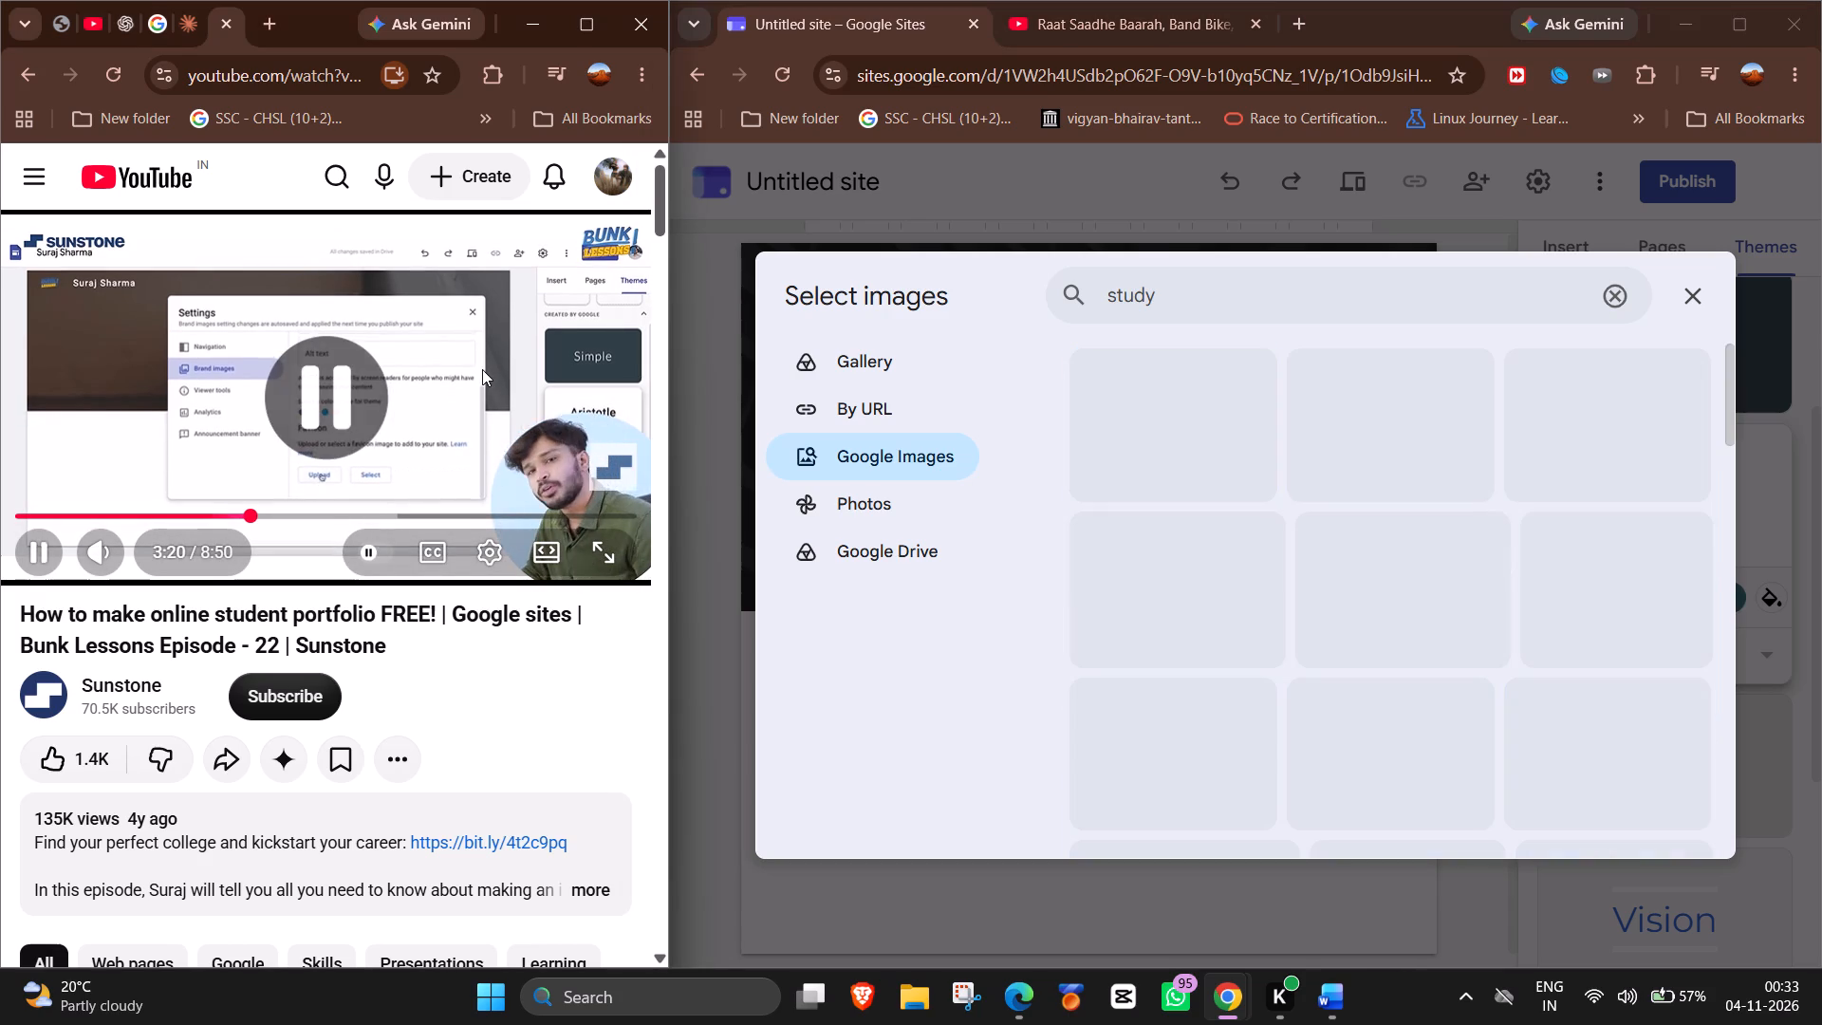
key("Left")
key("Left")
key("Left")
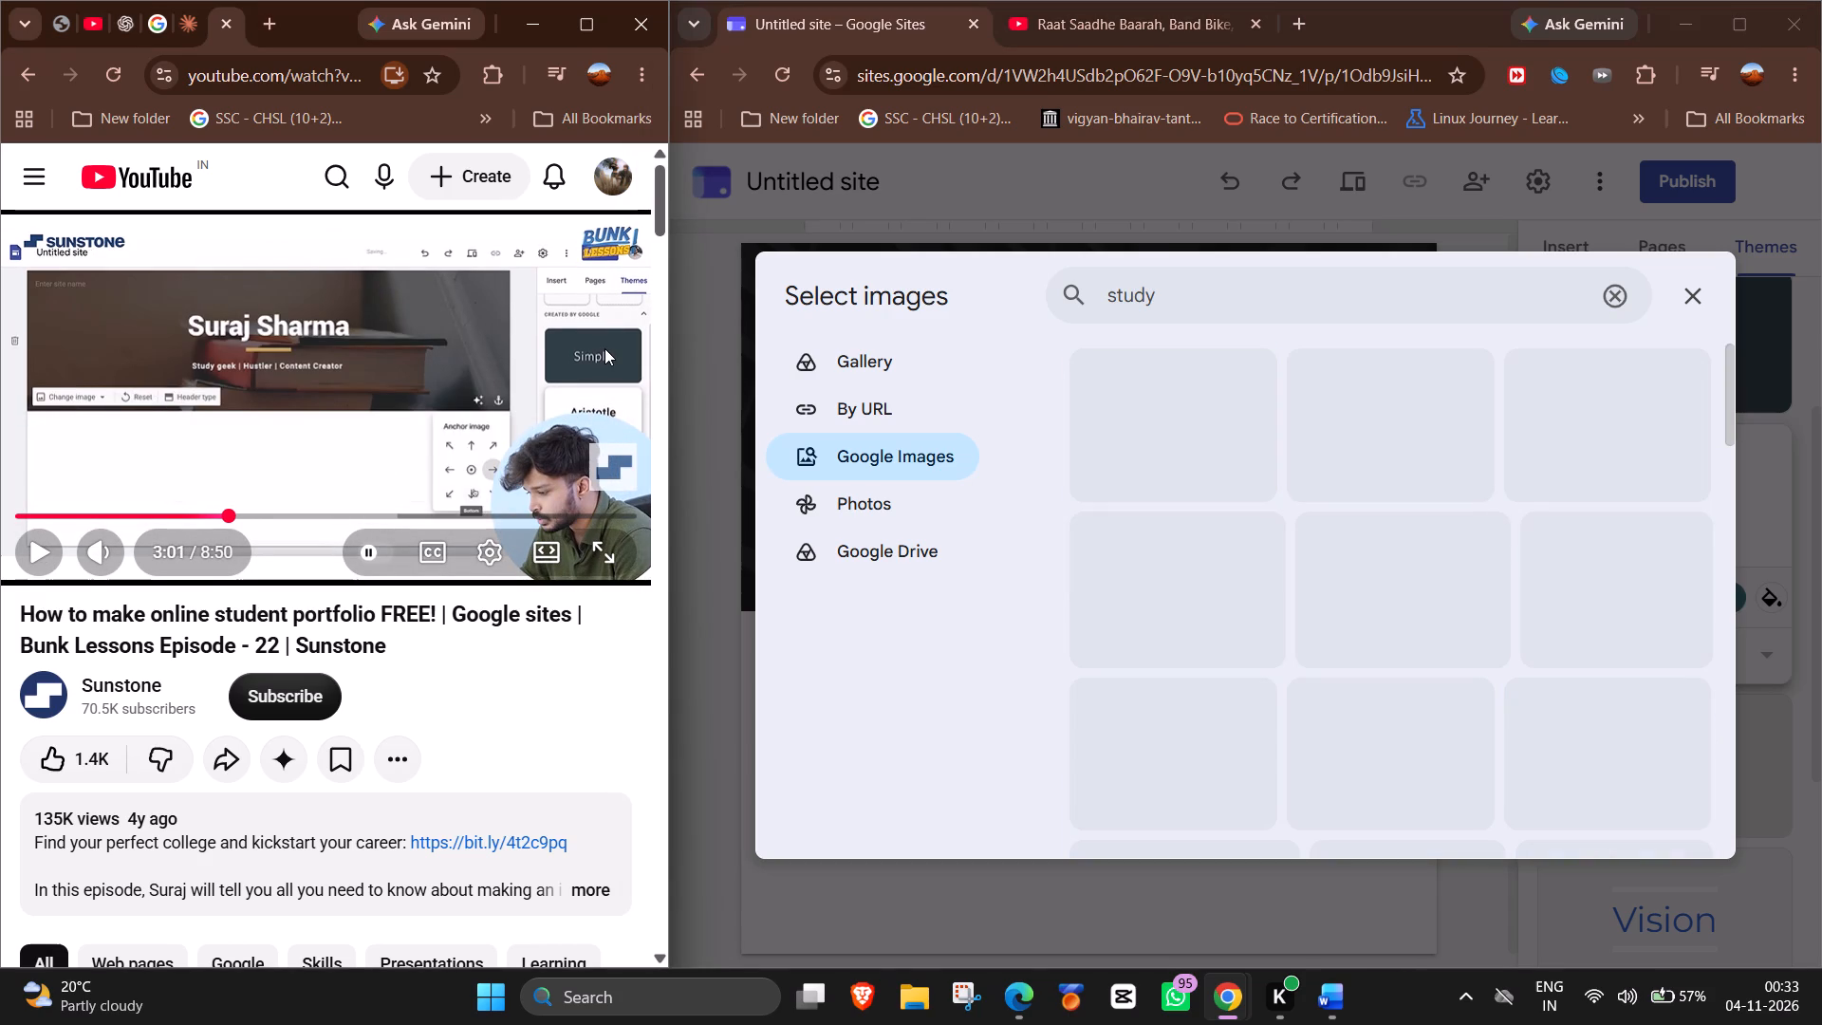
left_click(604, 348)
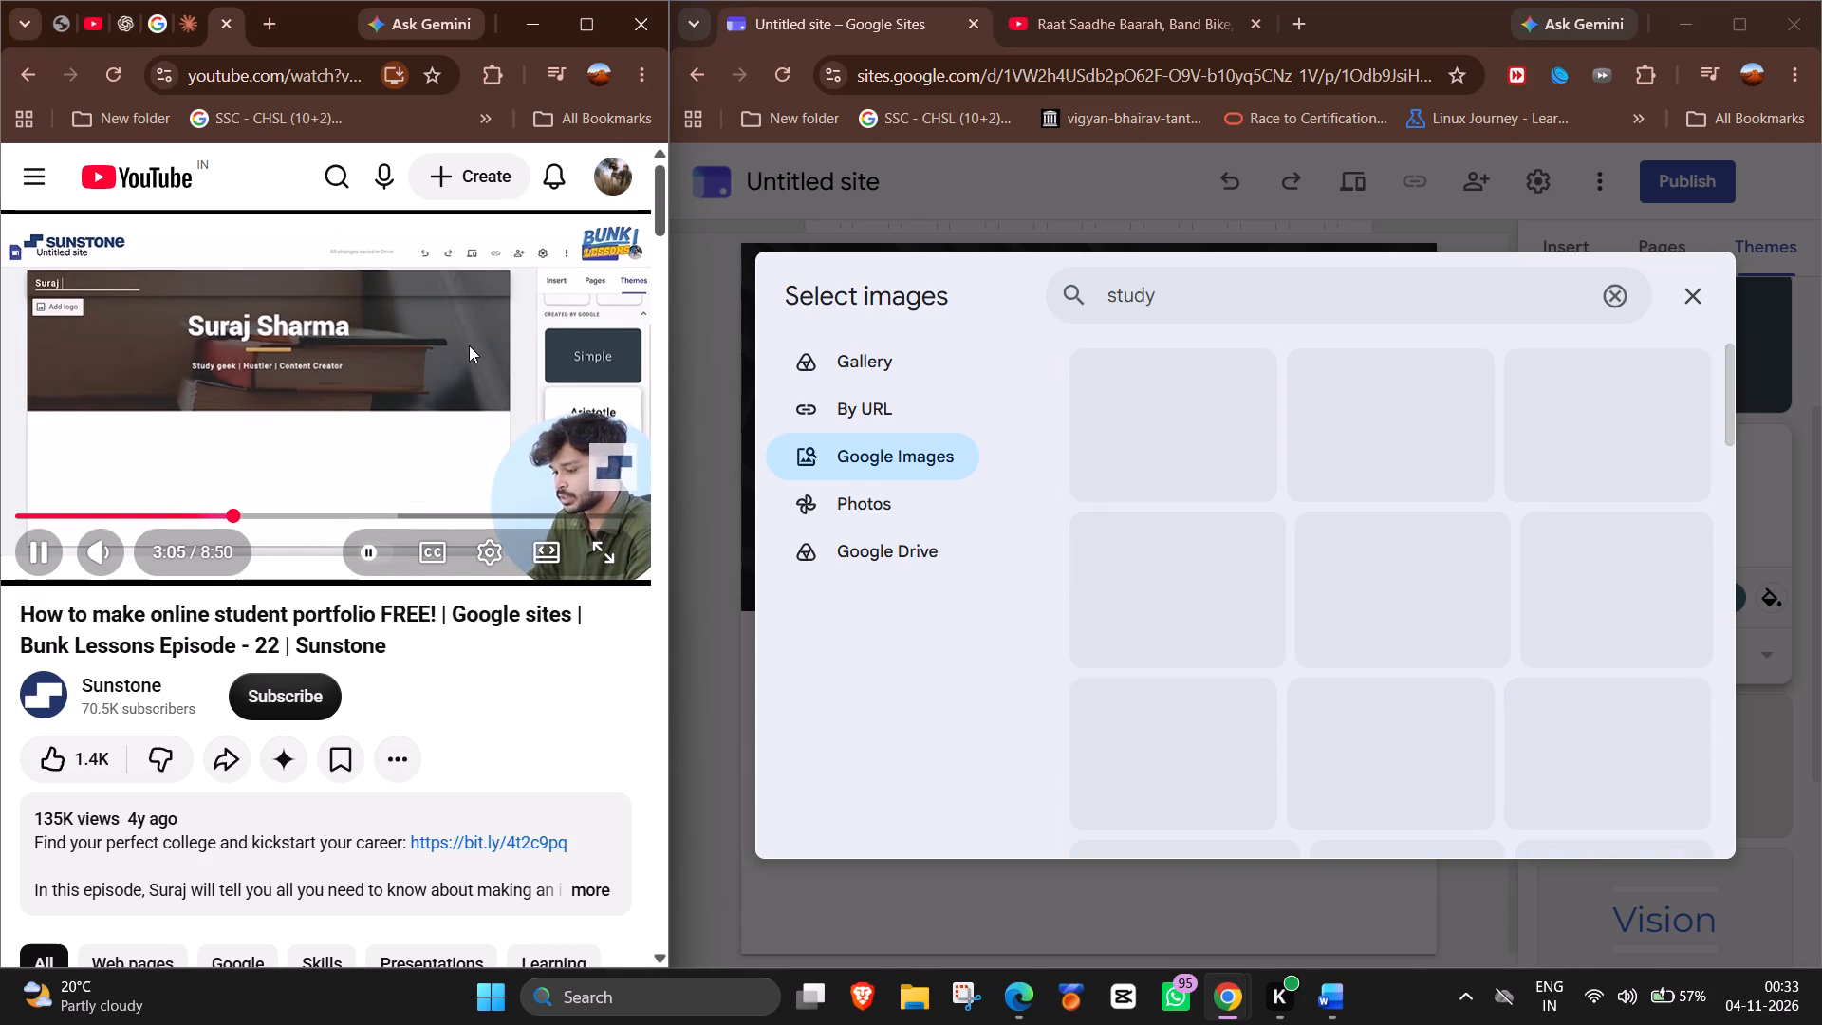
left_click(469, 345)
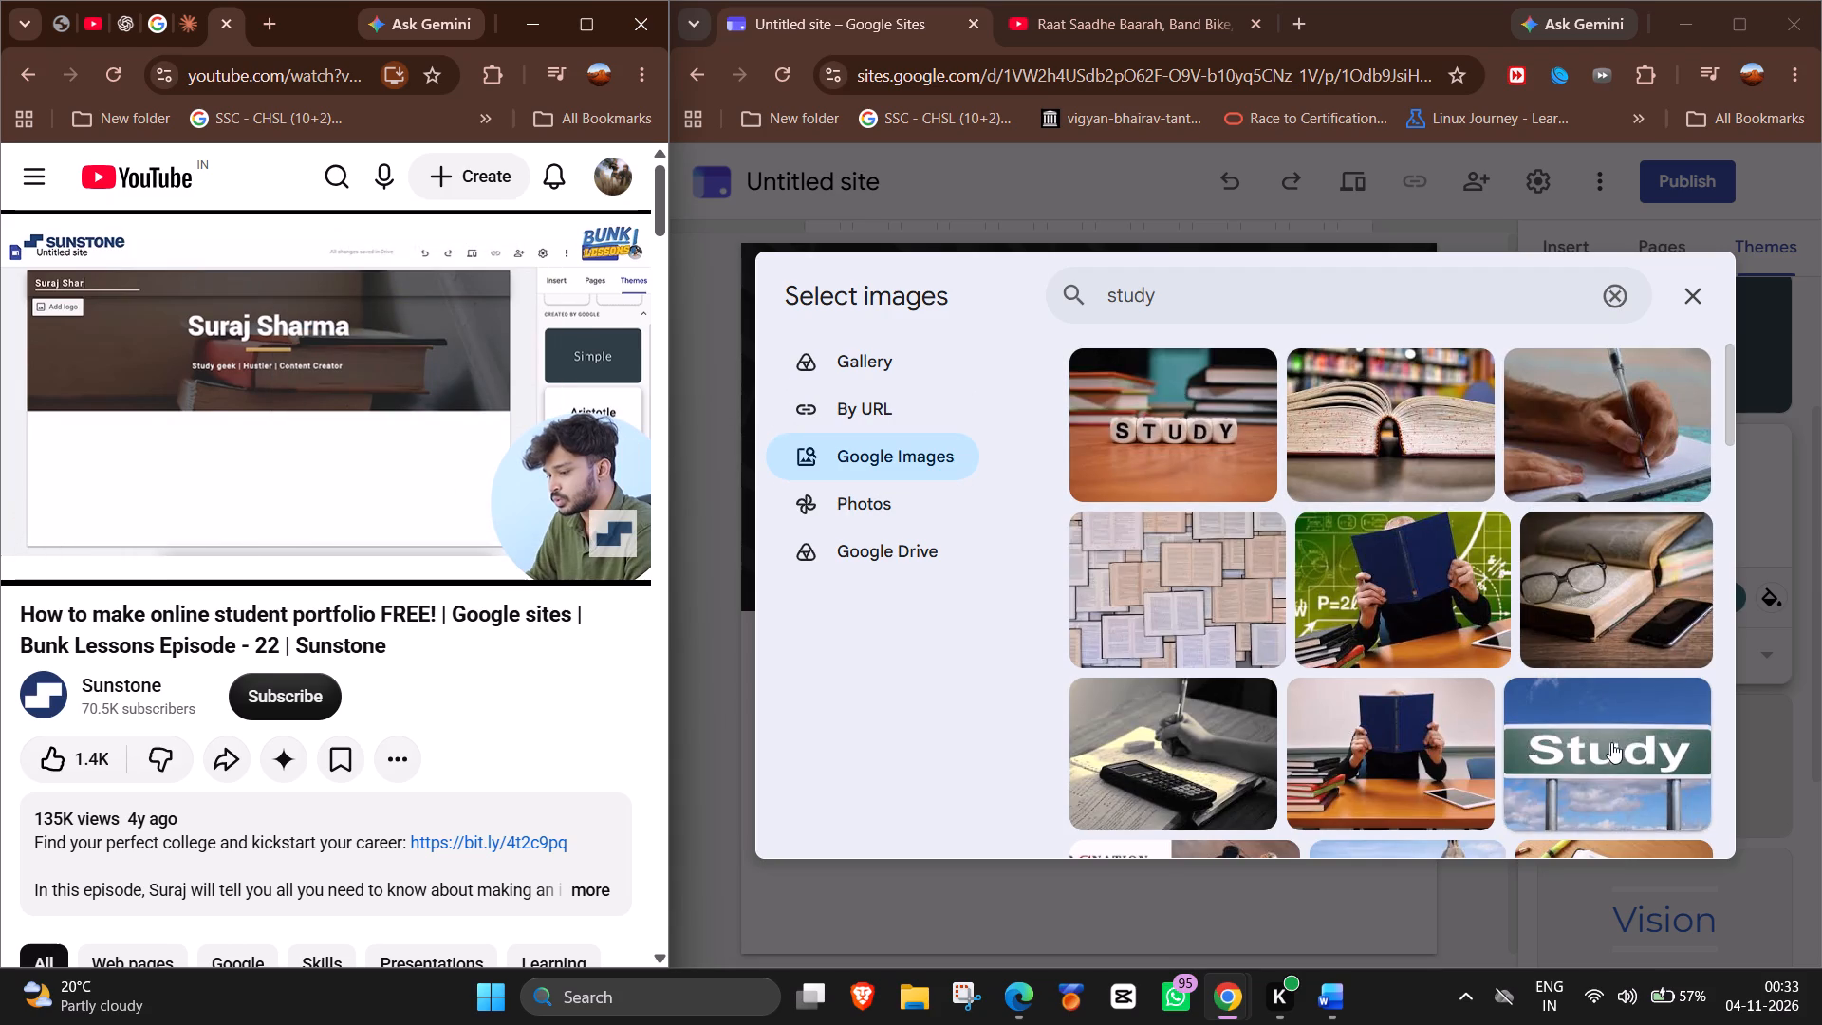
Insert the picture of stacked books with a green ribbon bookmark from the search results as the header background.
scroll(1395, 679, "down", 3)
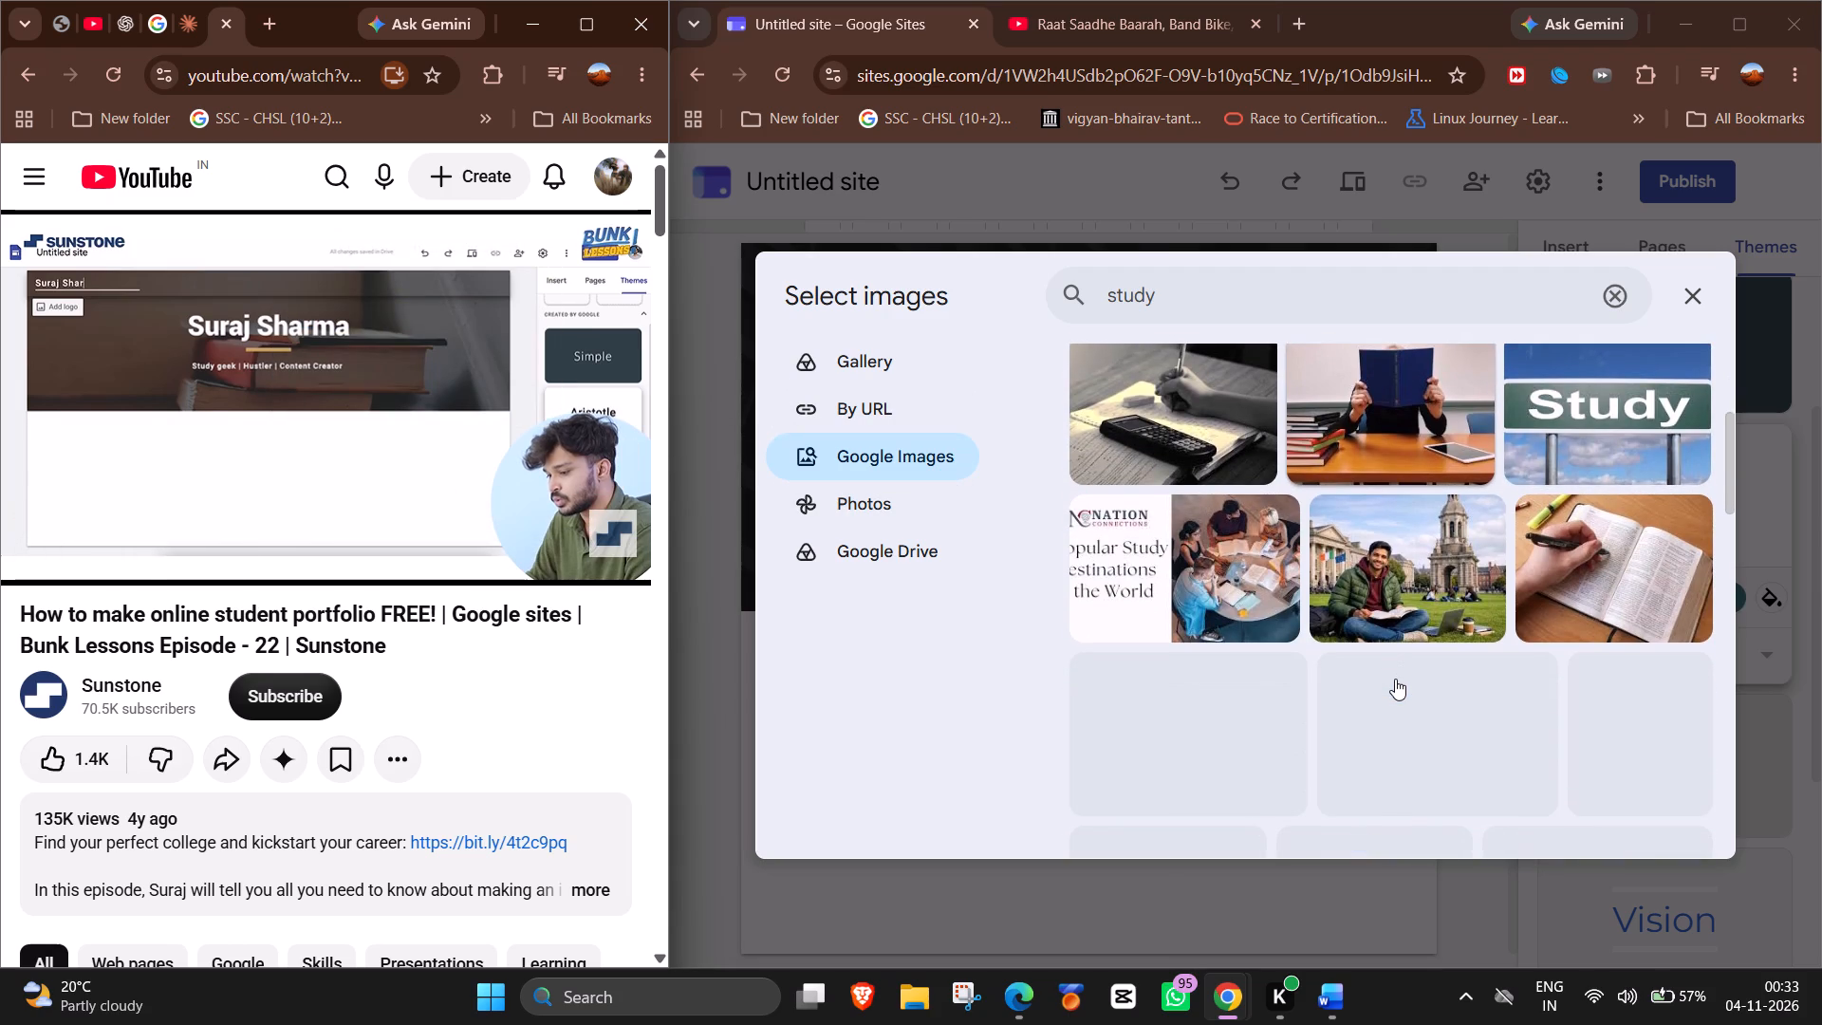
scroll(1395, 679, "up", 4)
scroll(1395, 679, "down", 4)
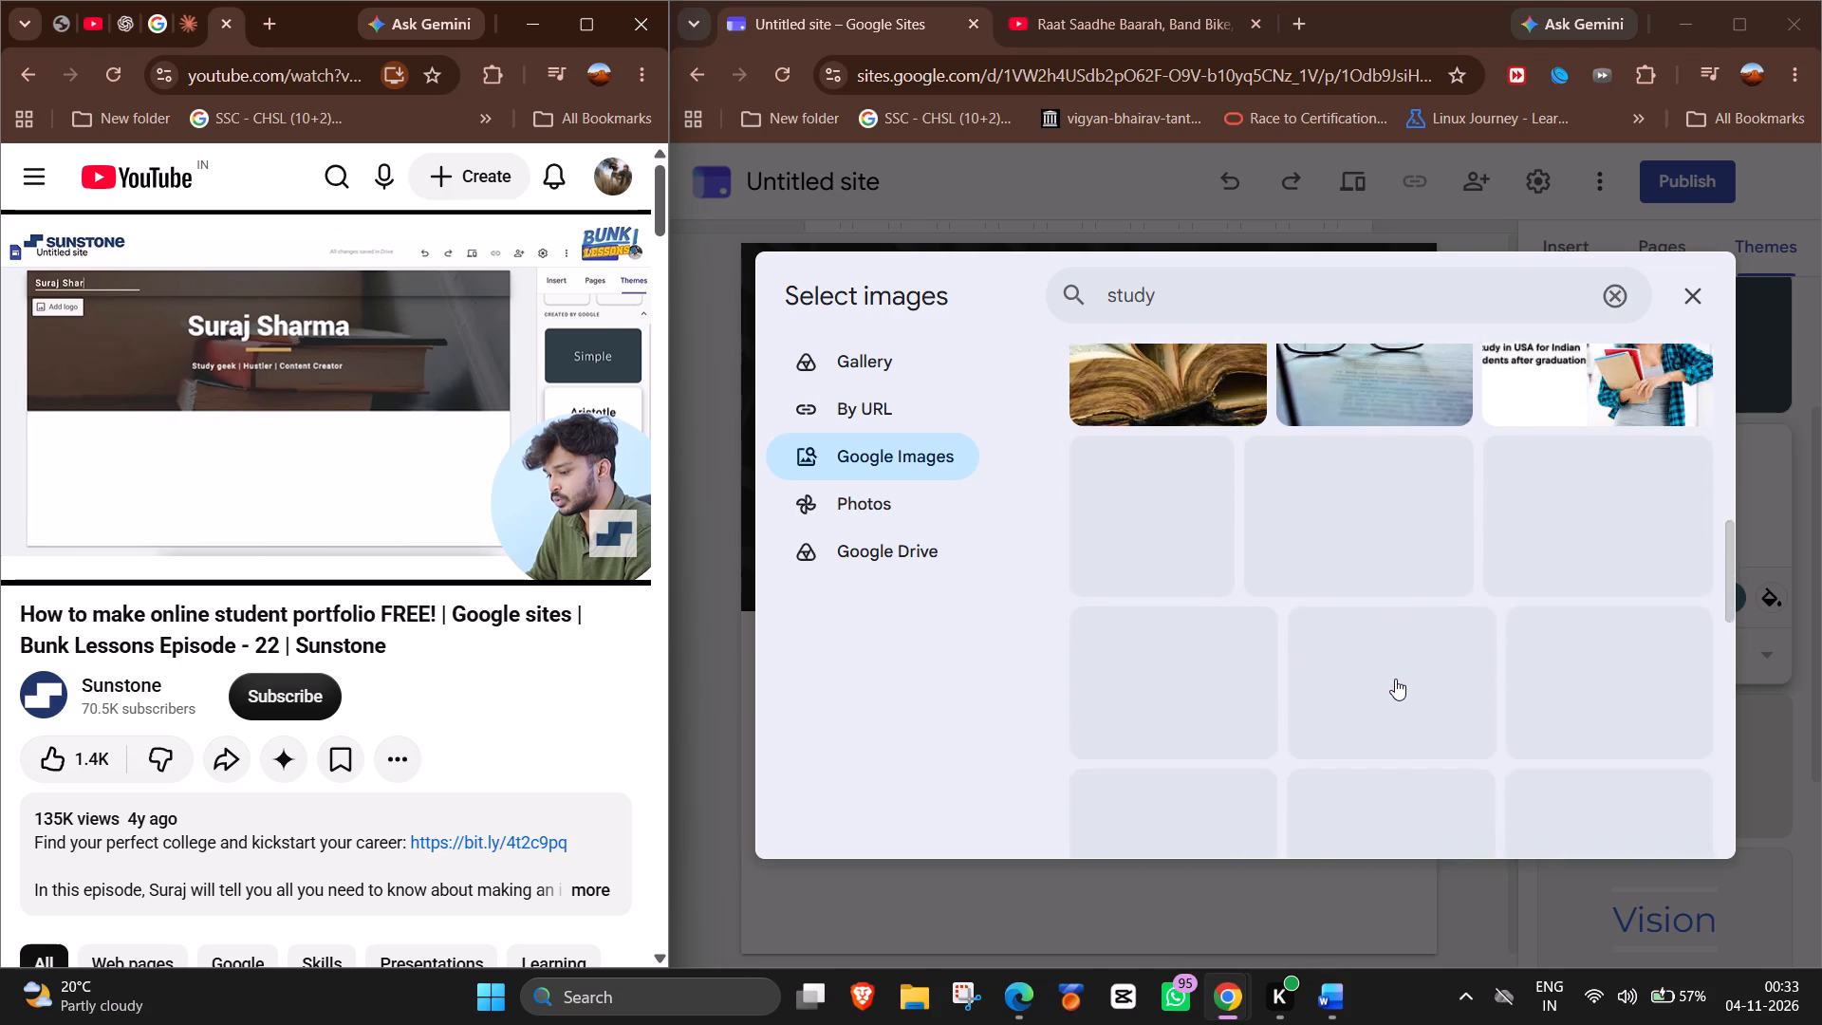
scroll(1395, 679, "up", 2)
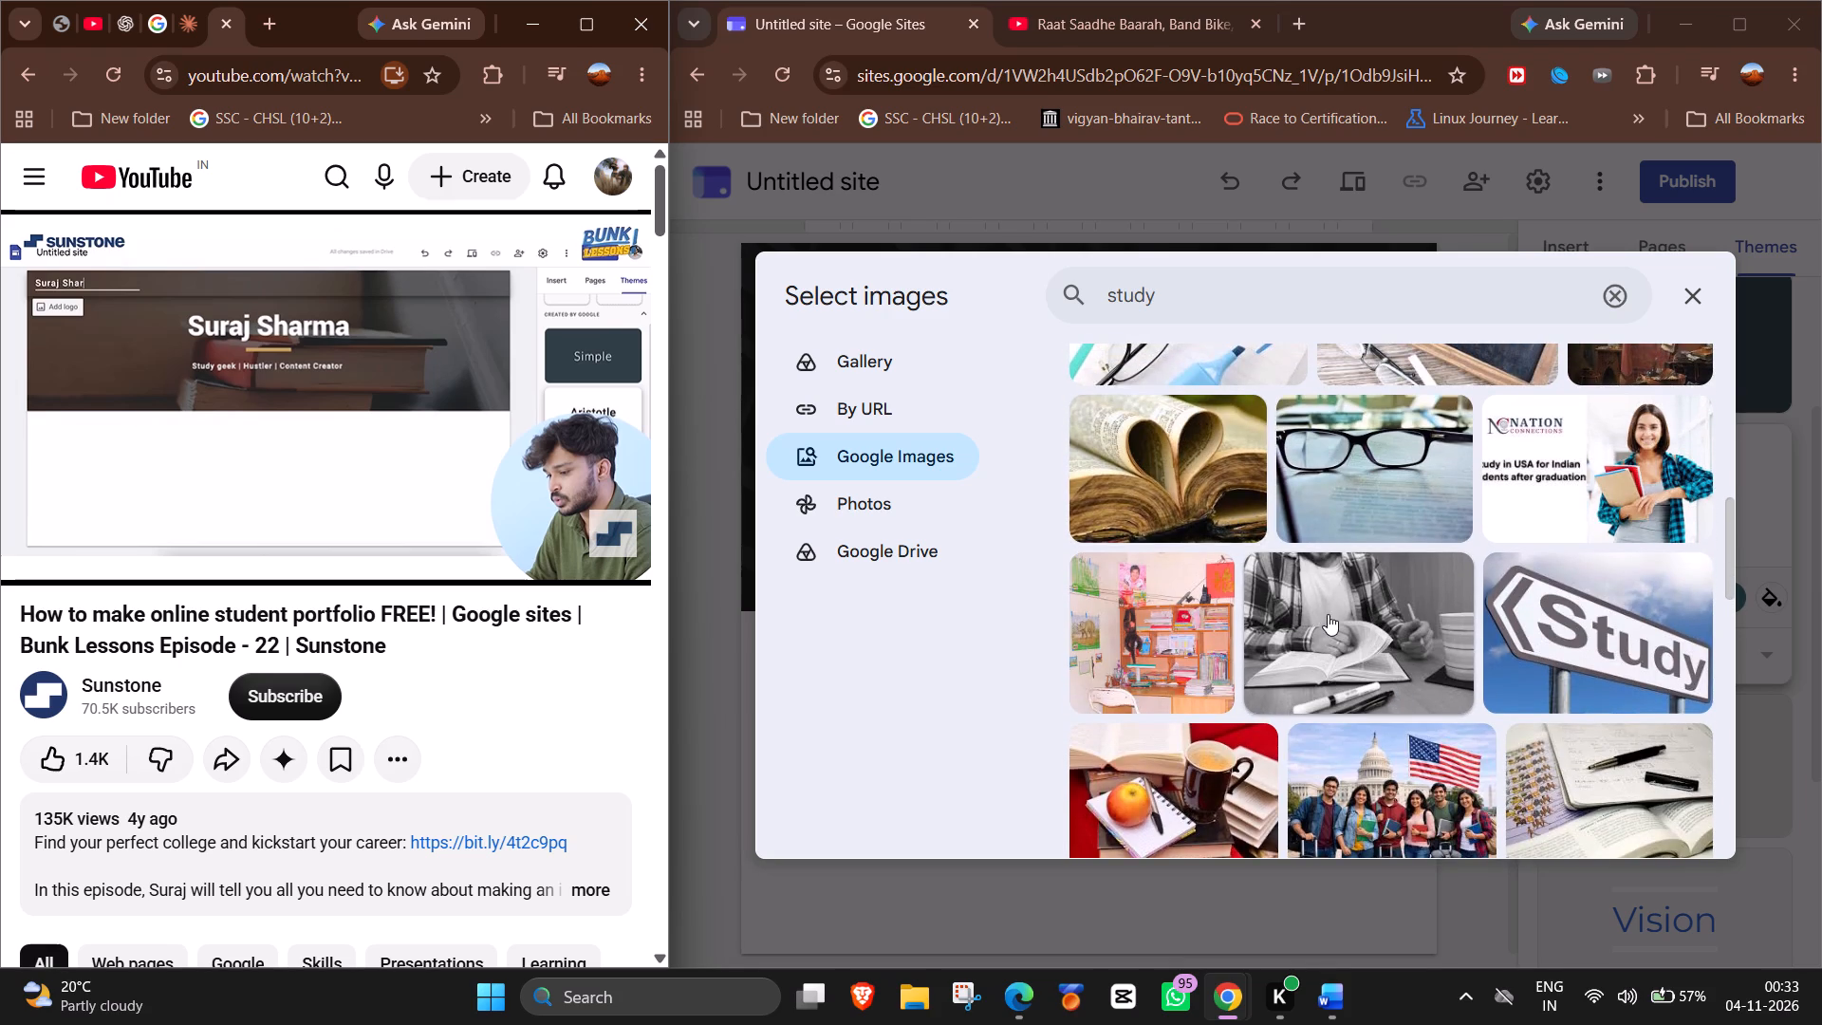
scroll(1328, 614, "down", 4)
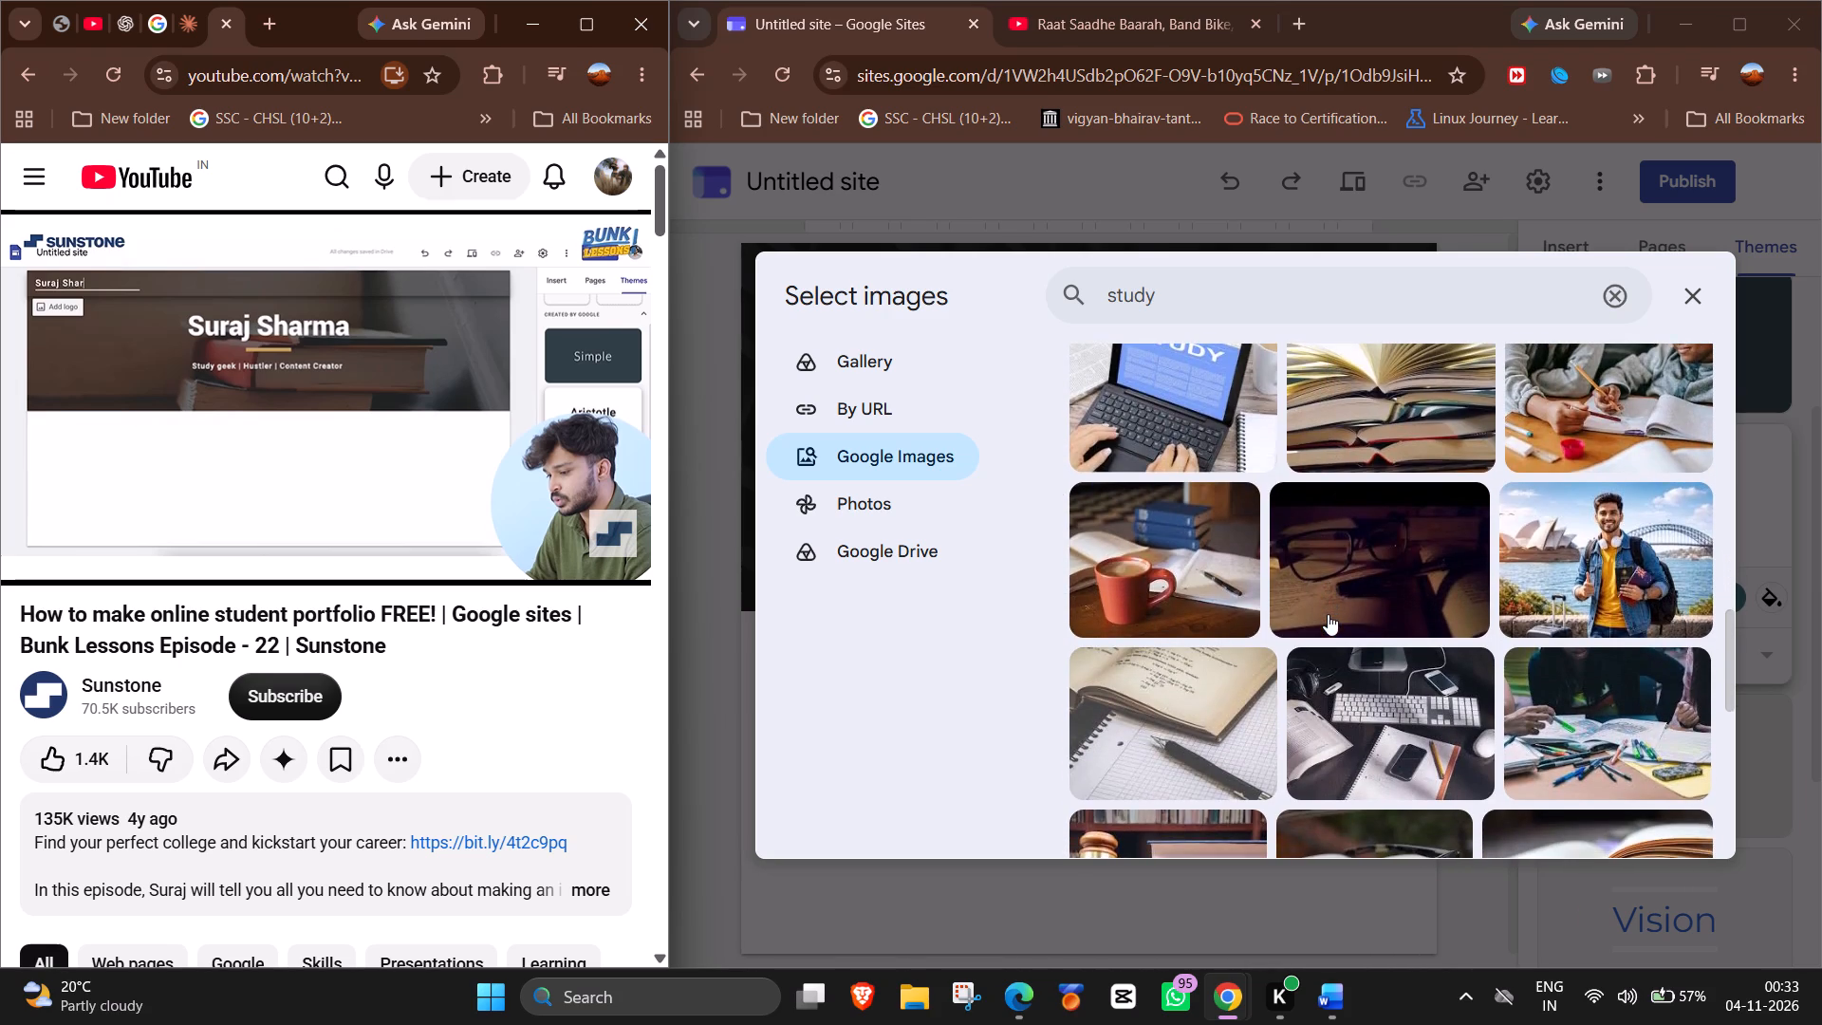
scroll(1328, 614, "down", 1)
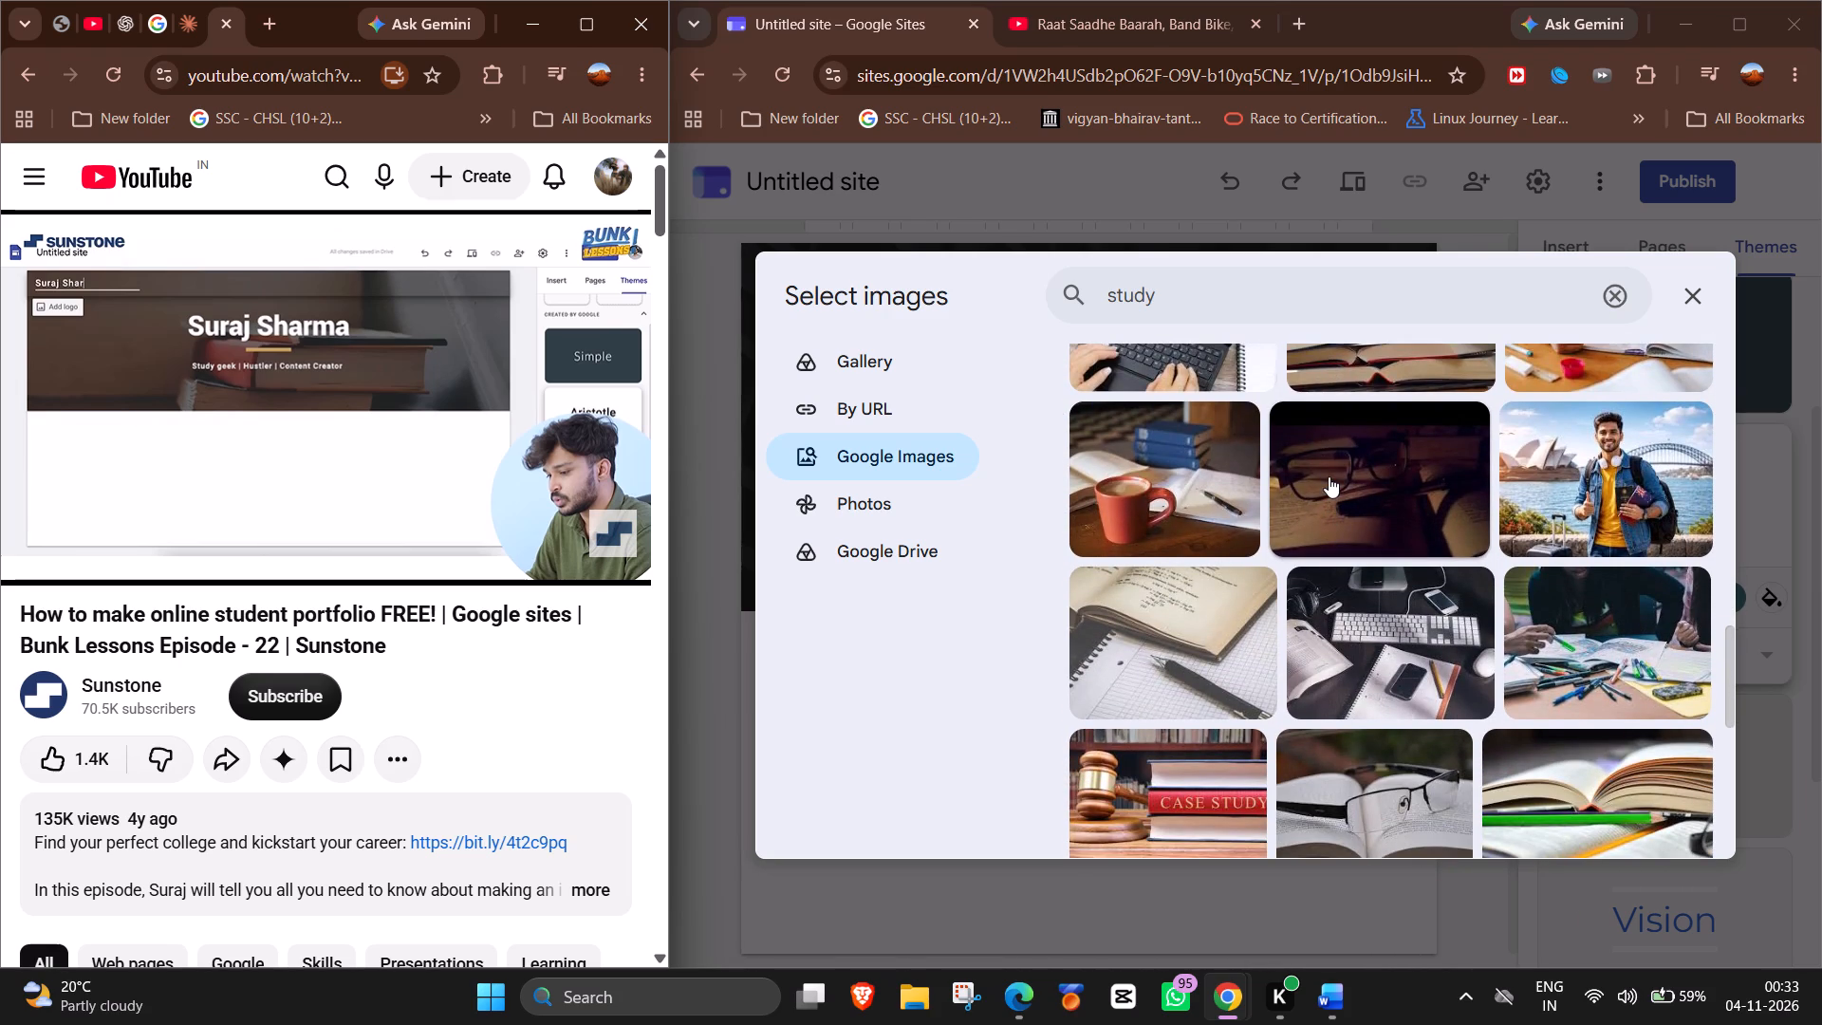
scroll(1329, 476, "down", 5)
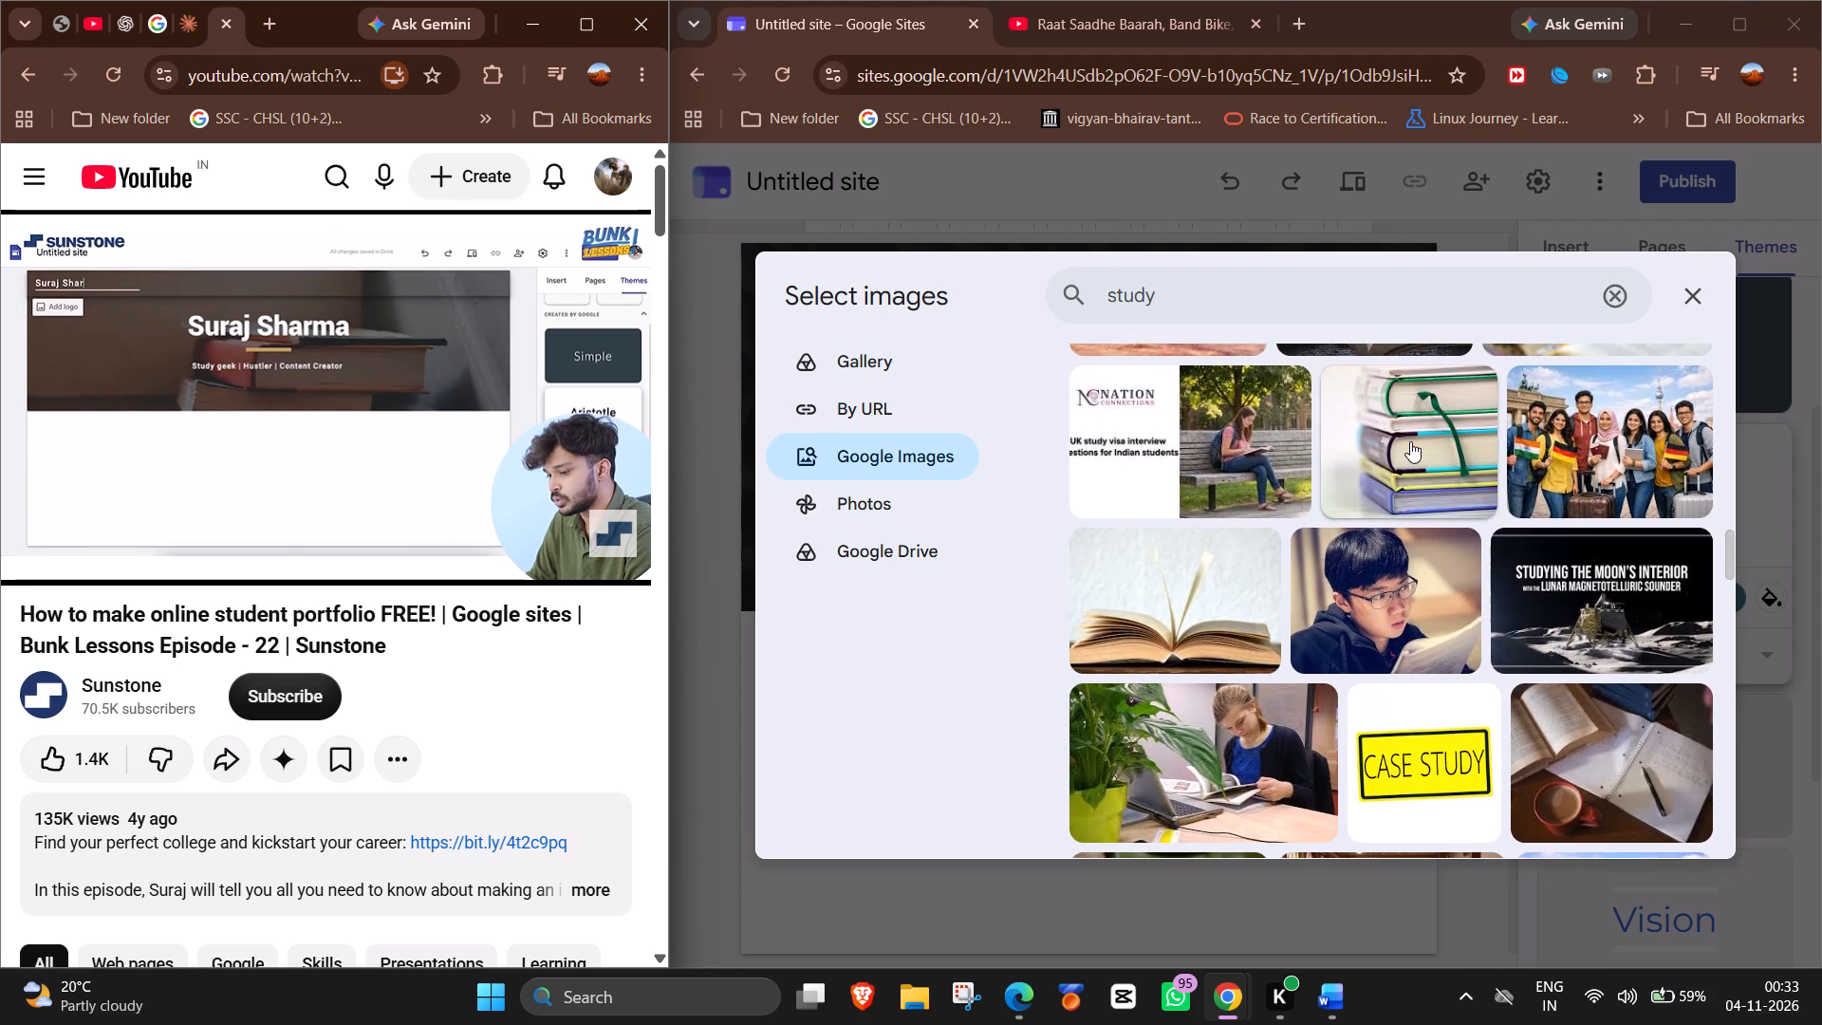
left_click(1410, 441)
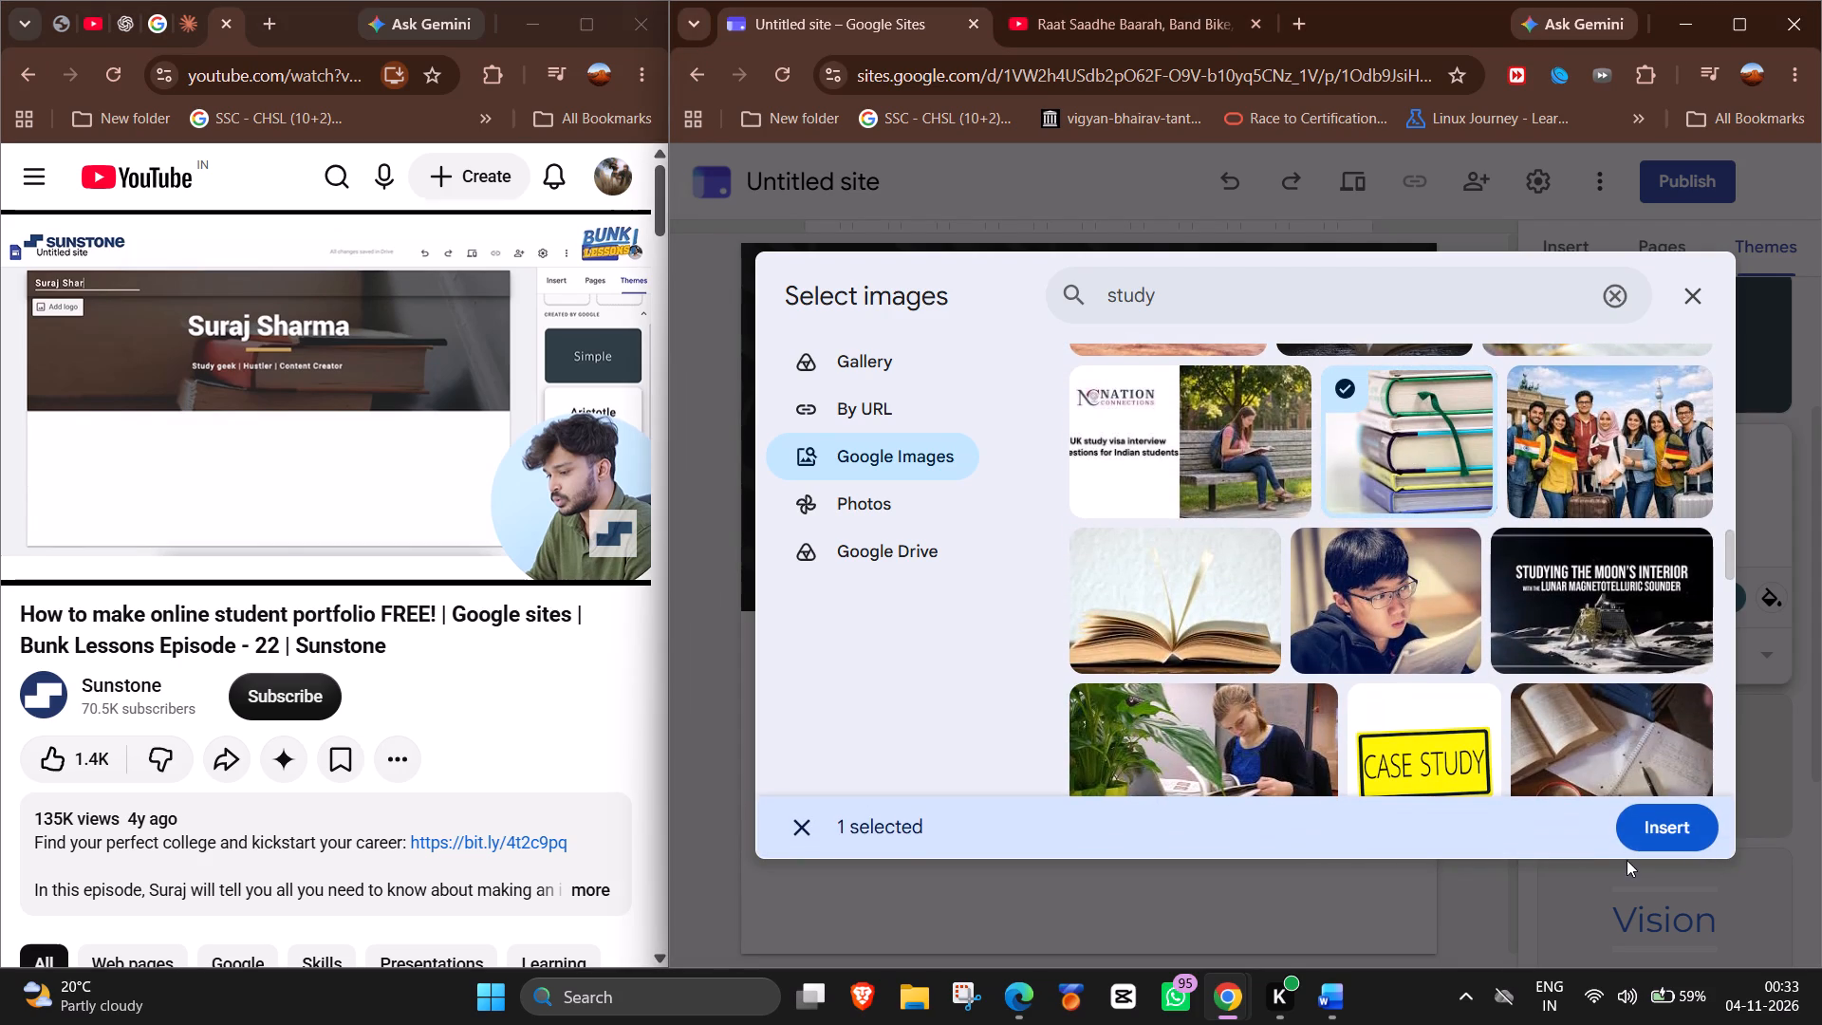
left_click(1664, 803)
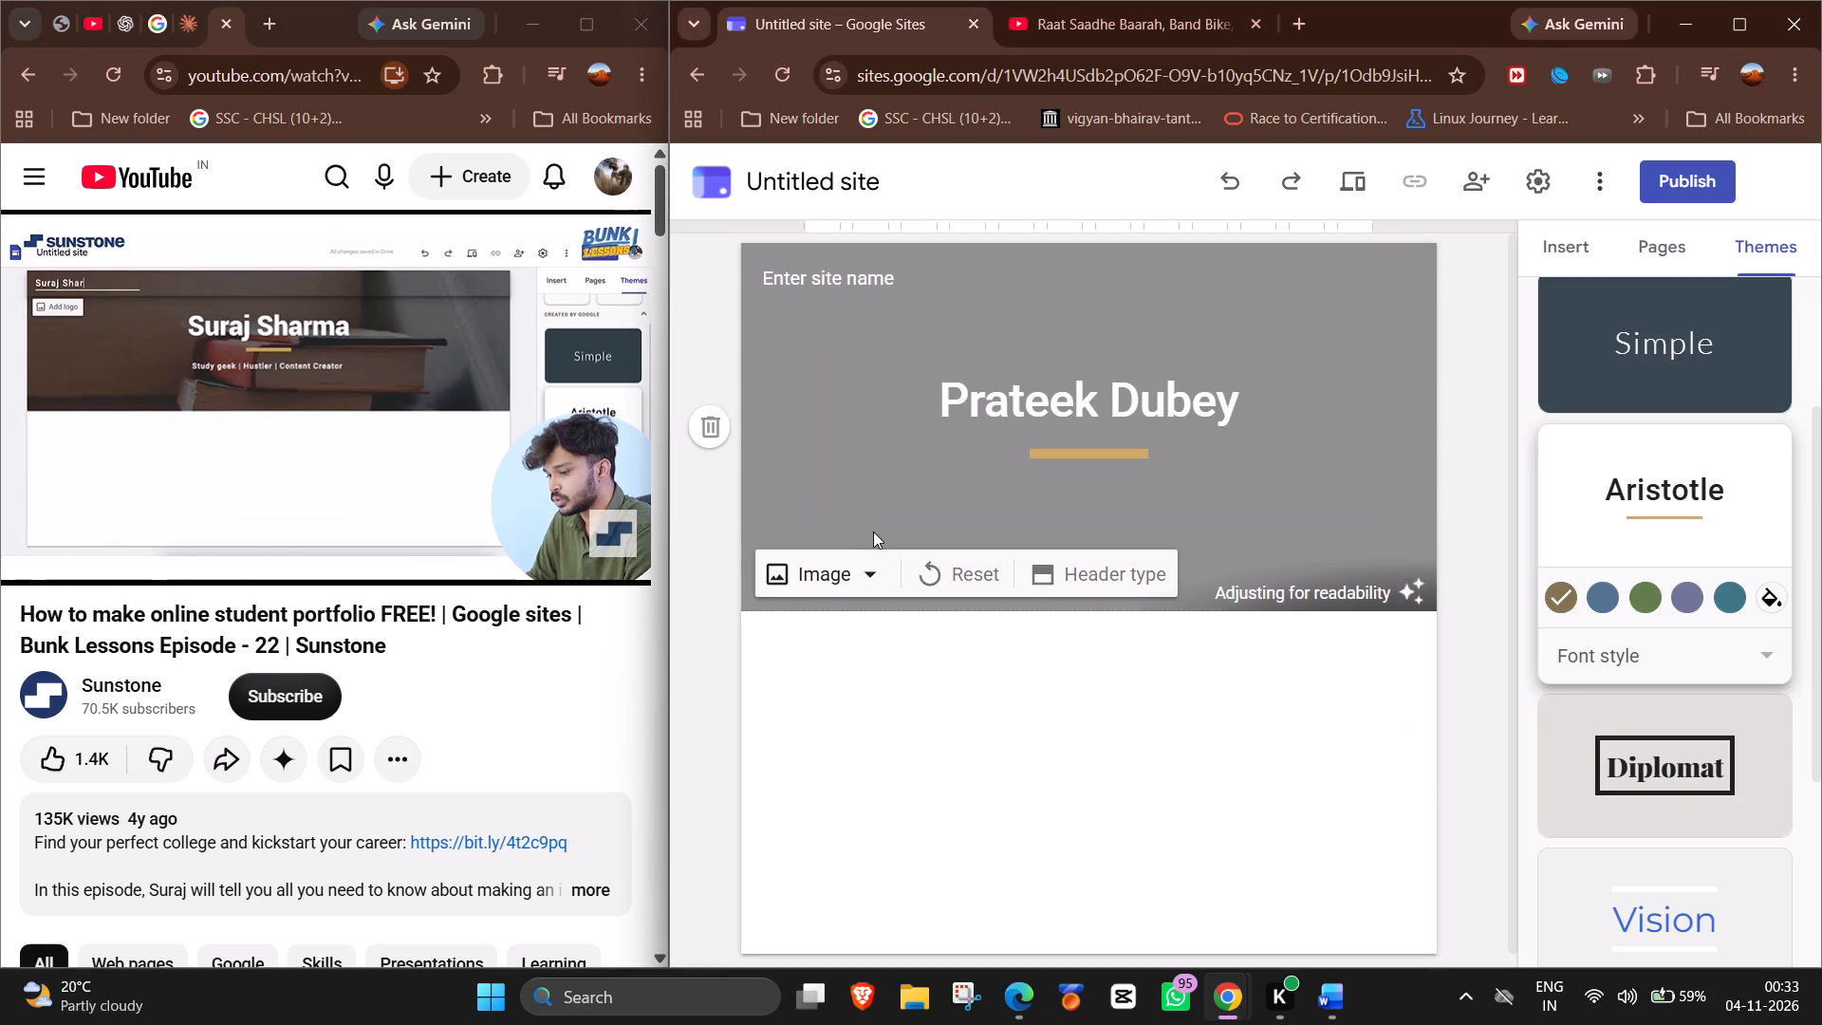
Resume the tutorial video and replay the part on entering the site name and adding a logo.
left_click(427, 344)
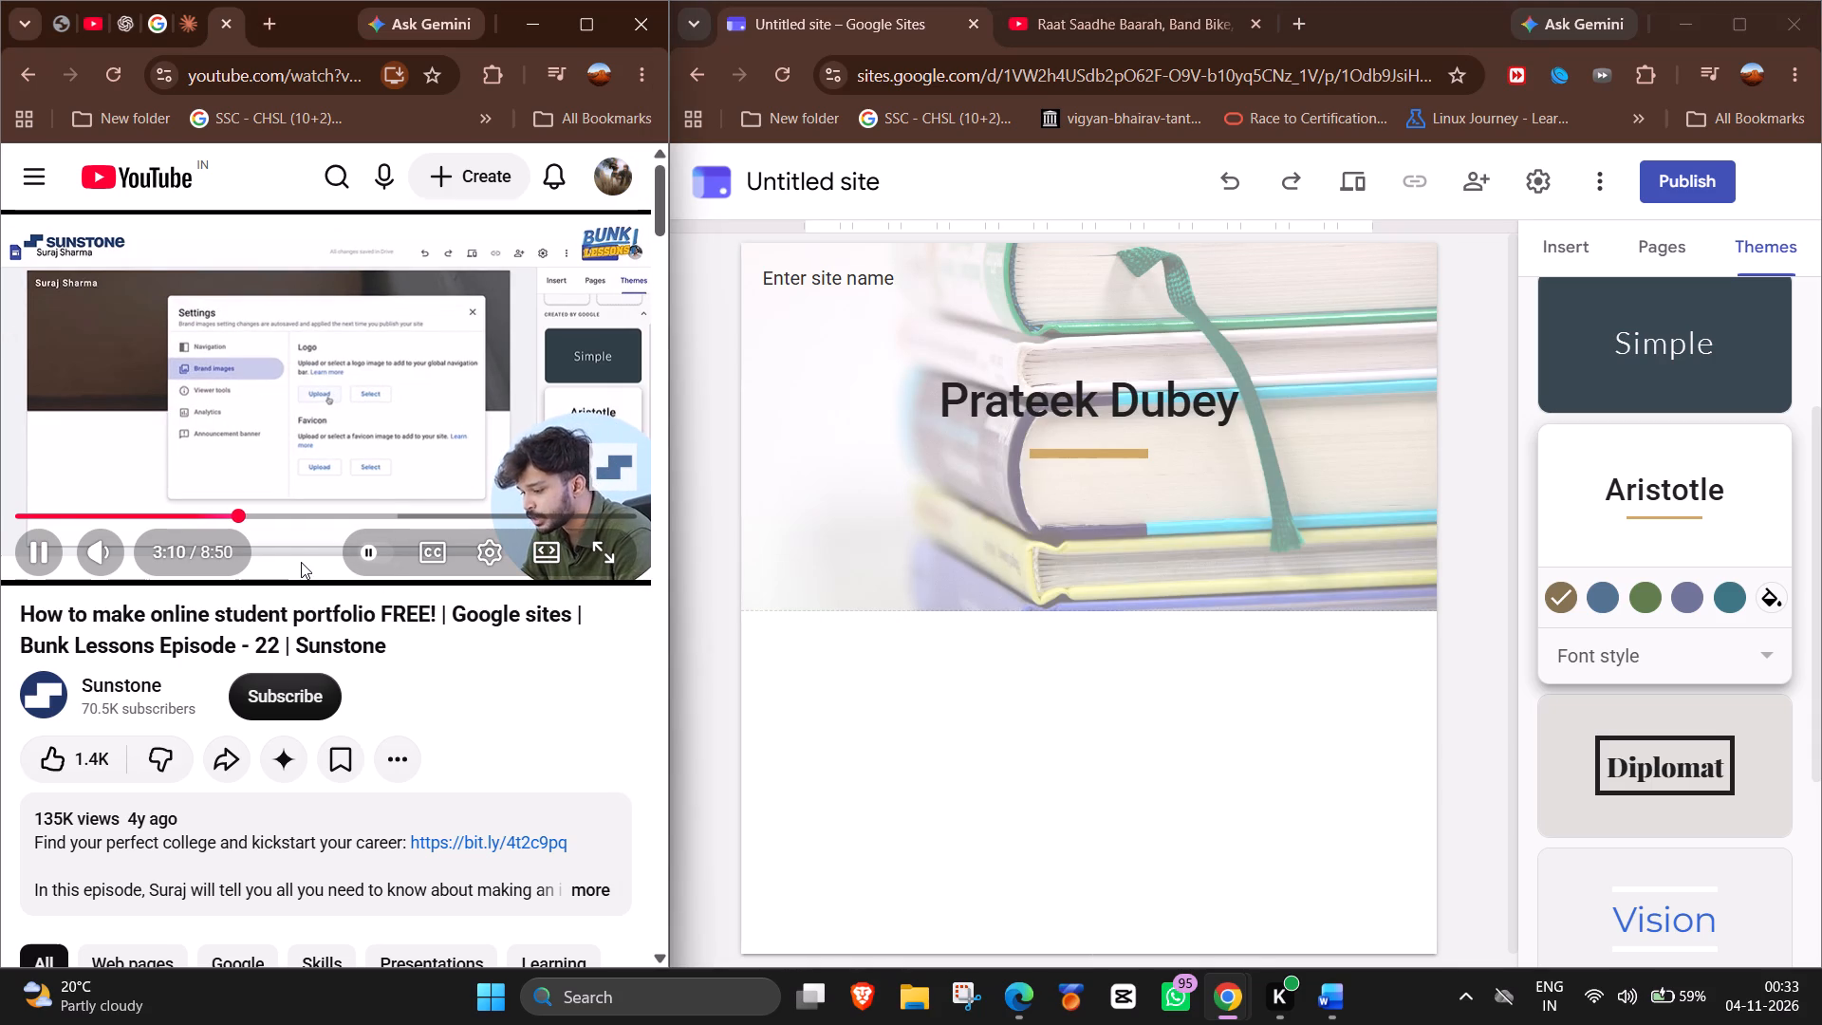
key("Left")
key("Left")
key("Right")
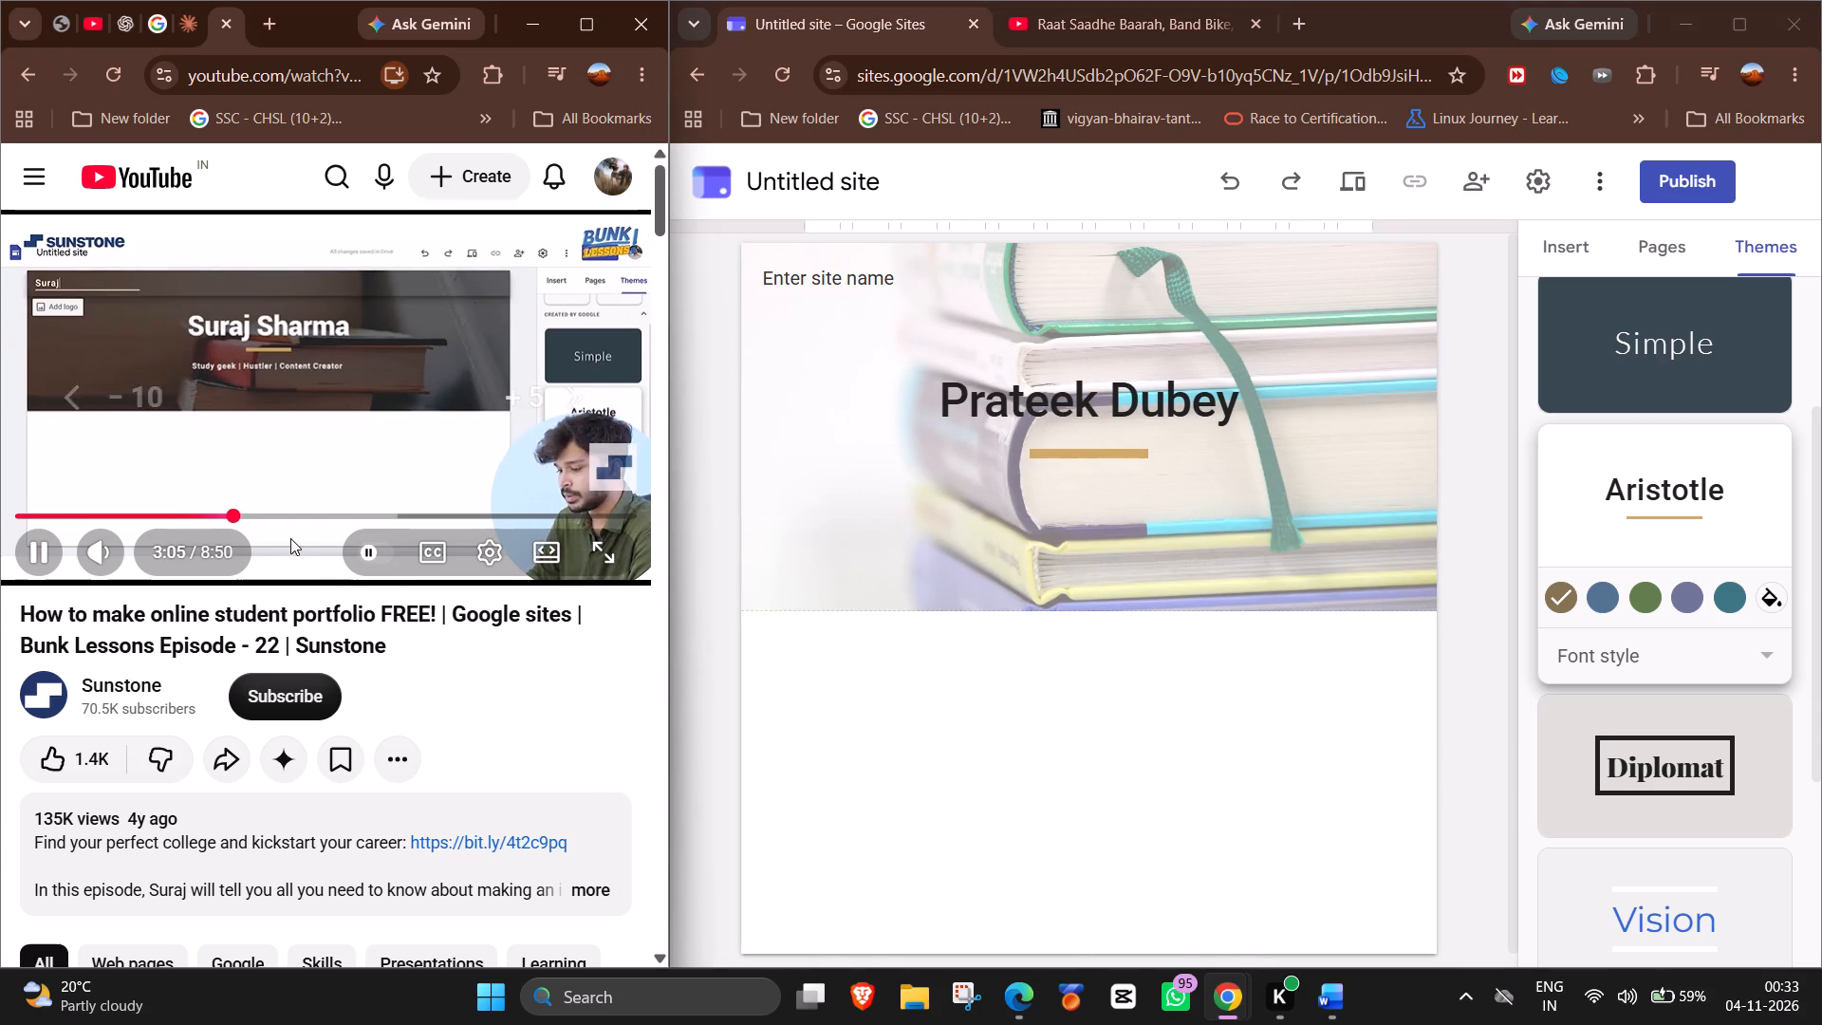
key("Right")
key("Left")
key("Left")
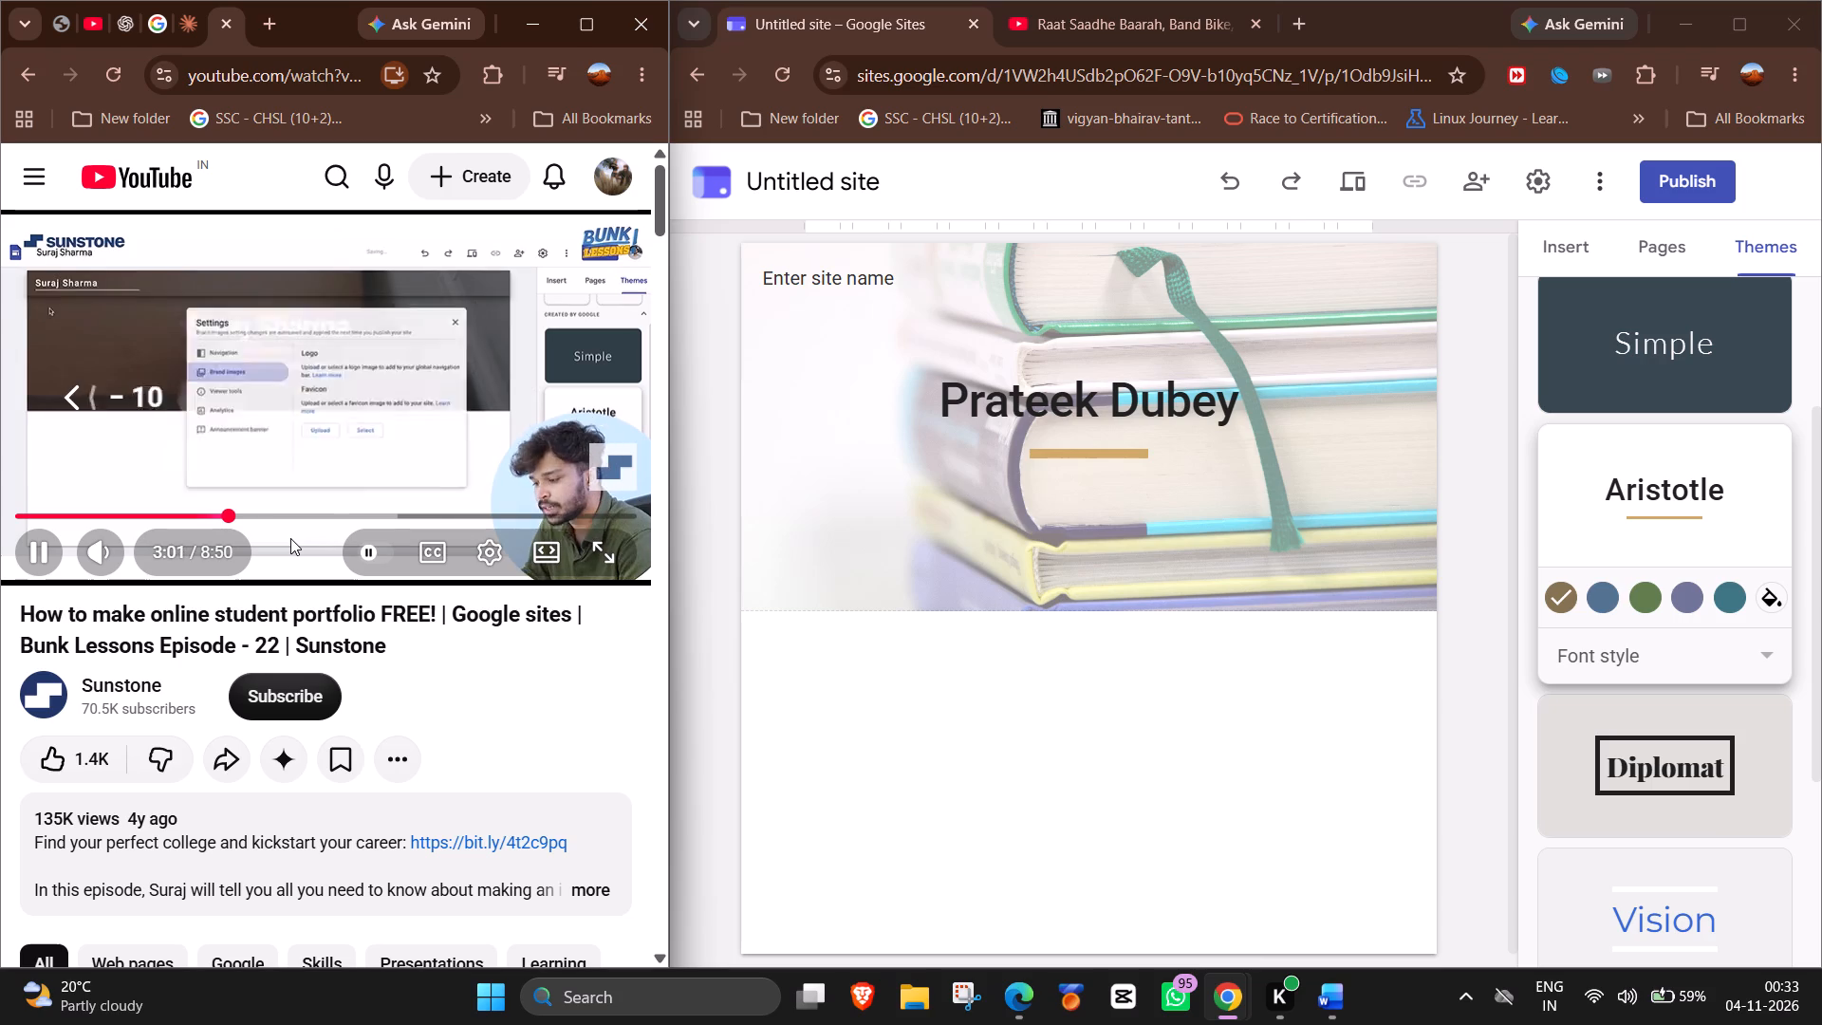
Enter "Prateek" as the site name at the top of the header.
left_click(817, 282)
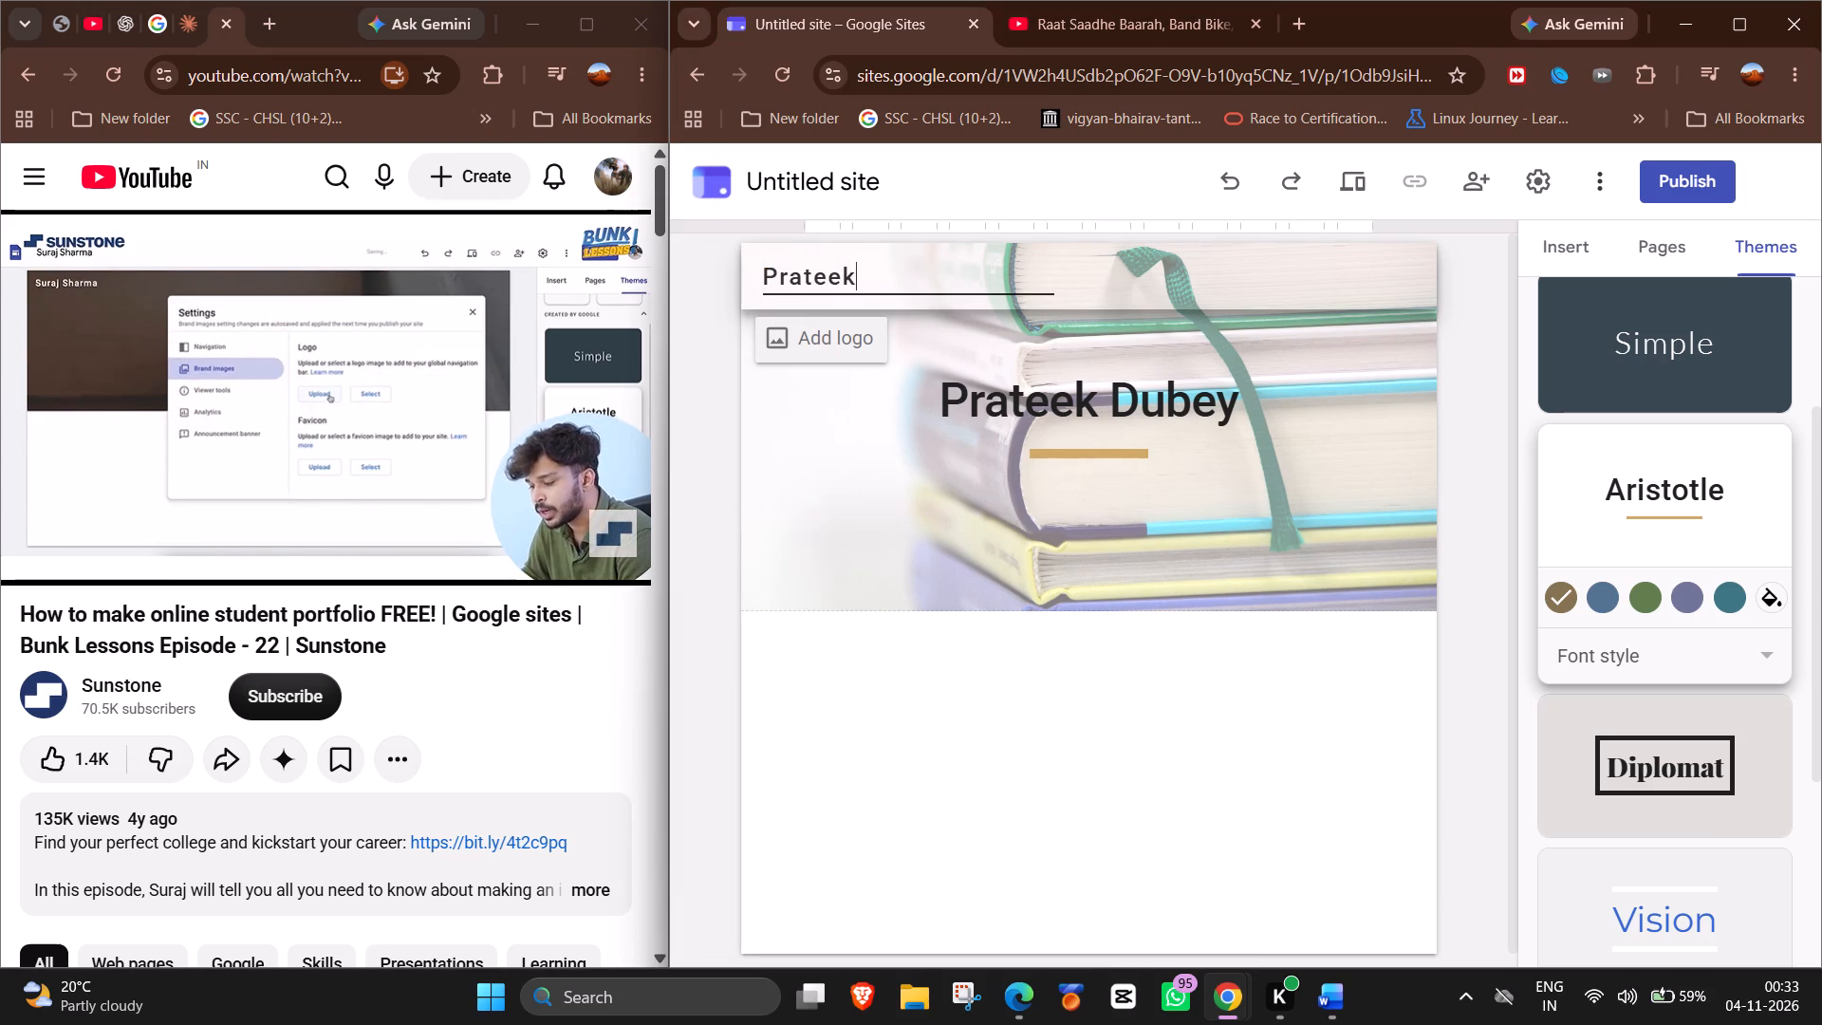
Start adding a logo, look through the Brand images, Viewer tools and Navigation settings, and close them without changes.
left_click(864, 352)
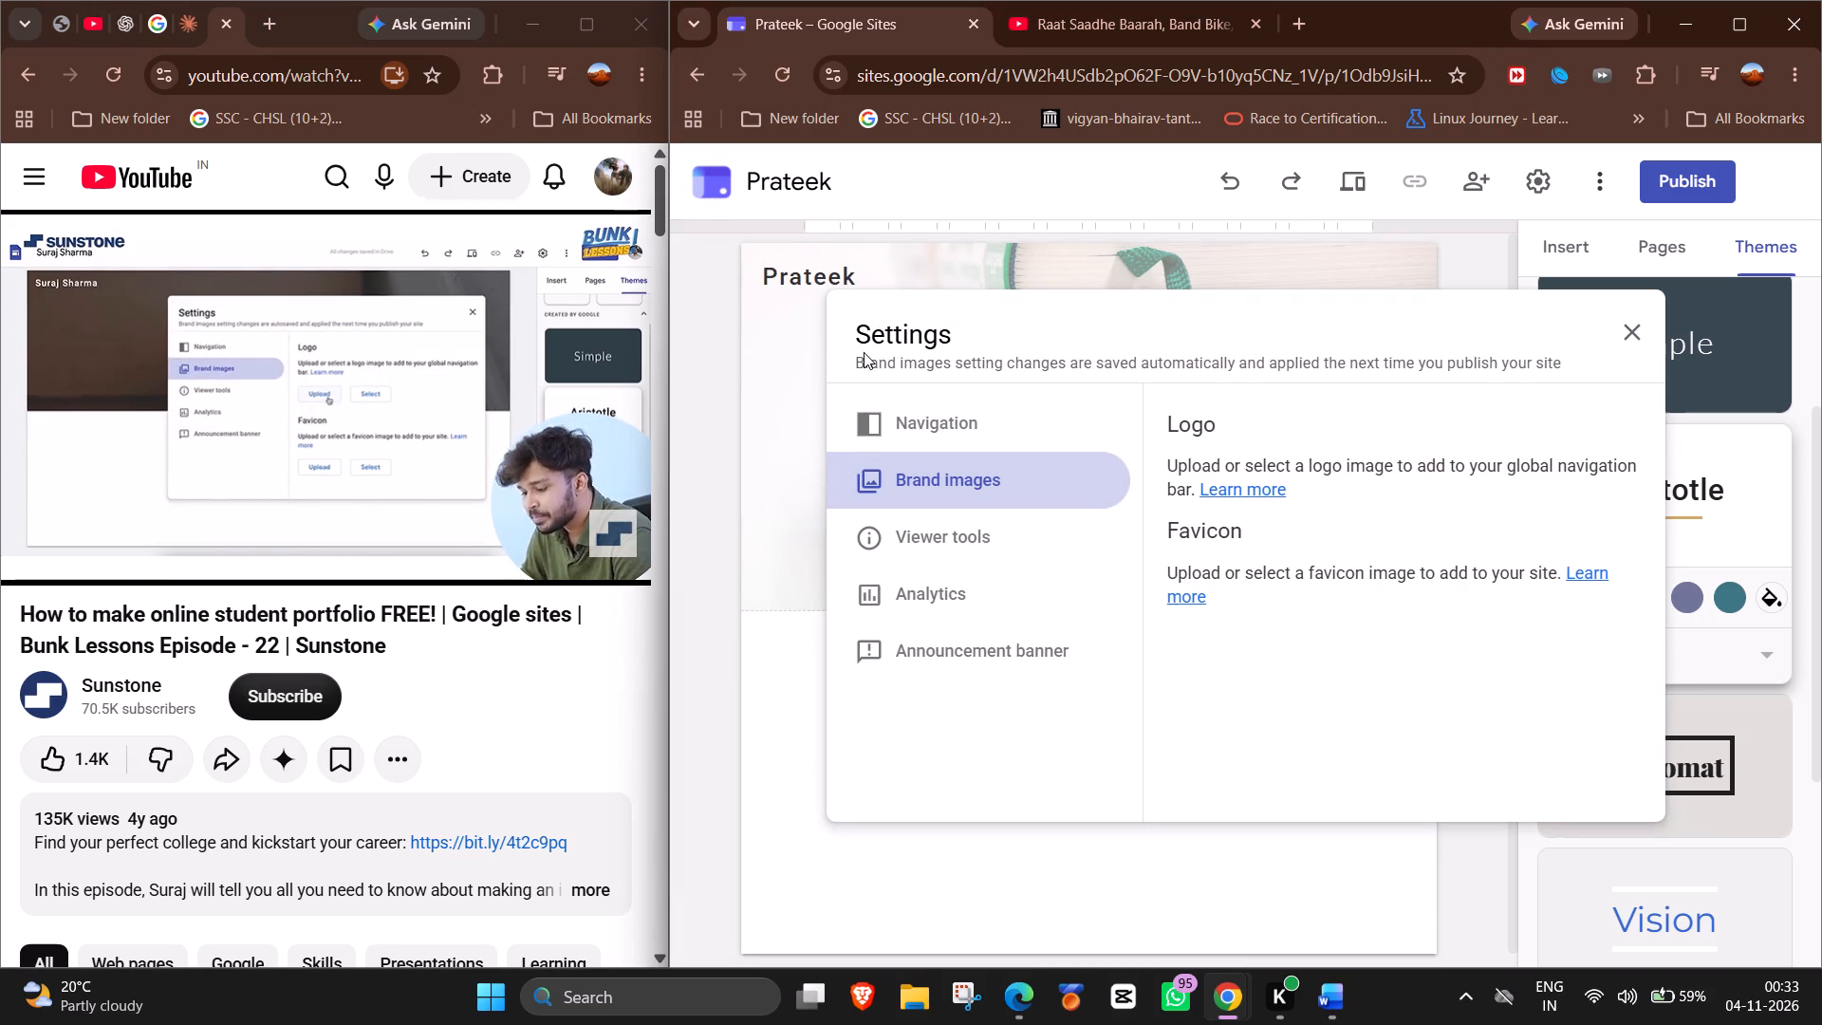
left_click(948, 538)
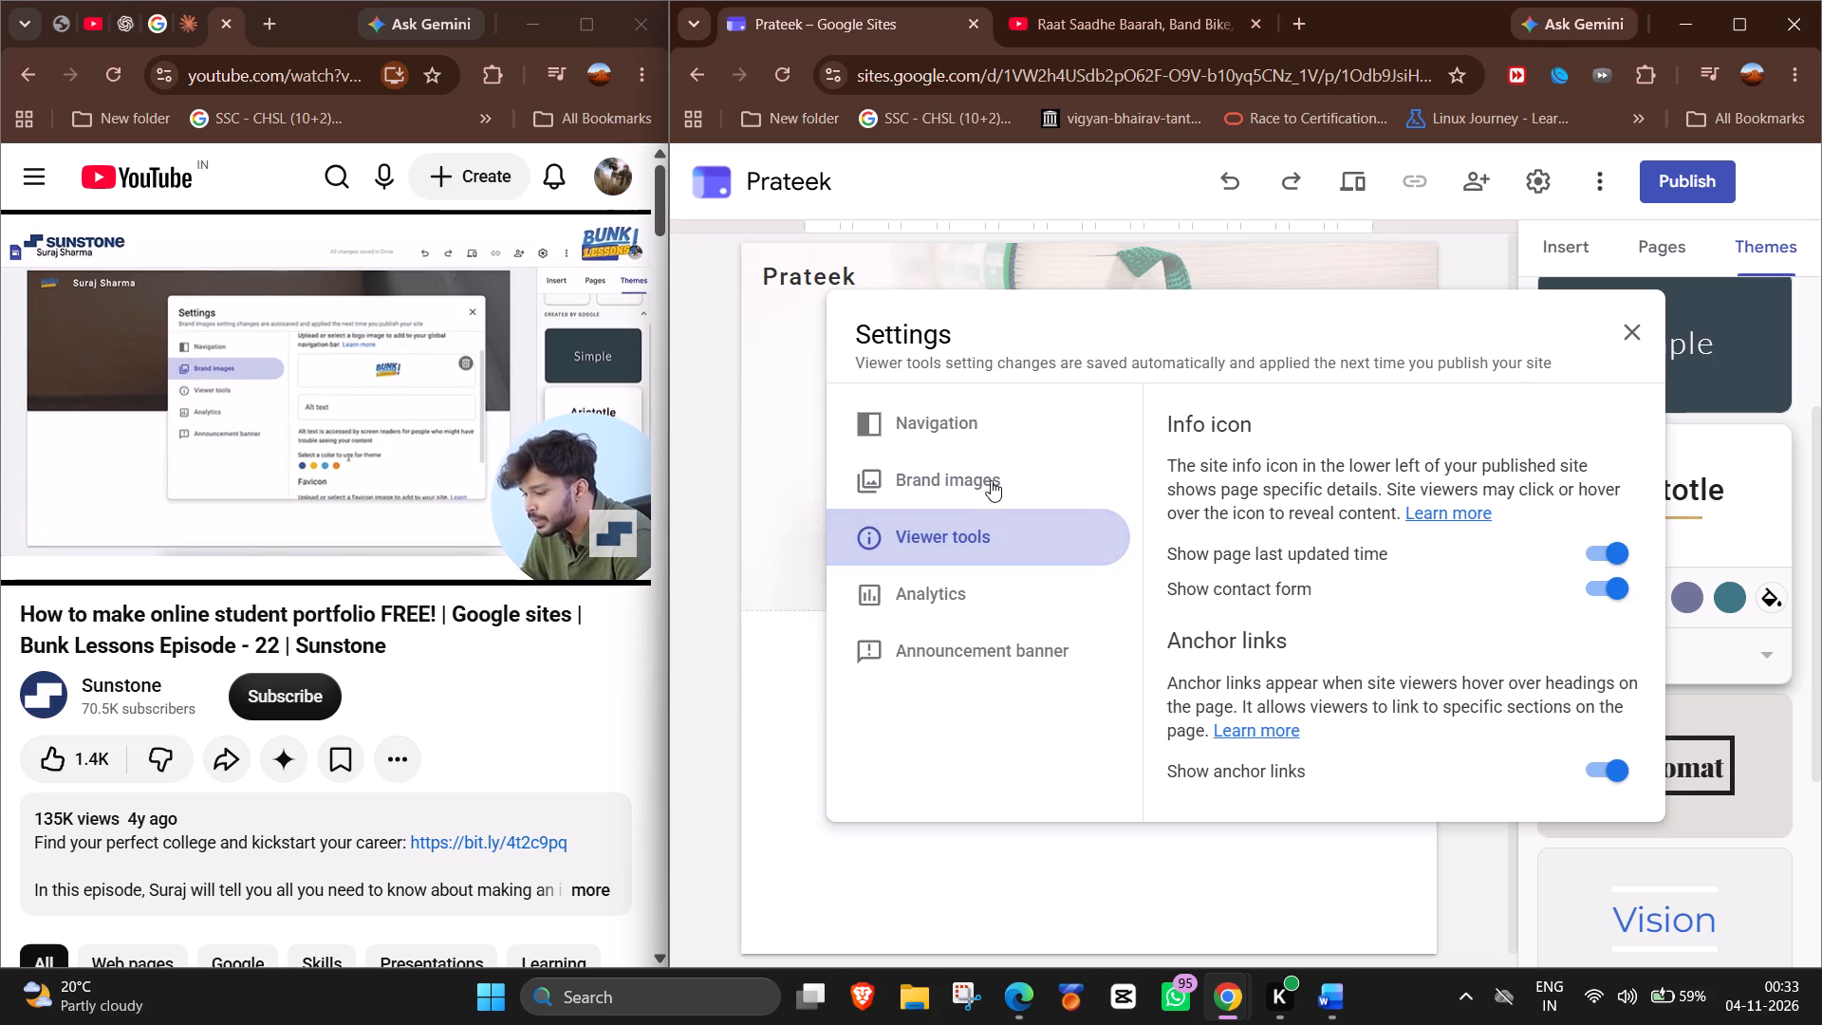
left_click(993, 478)
left_click(974, 433)
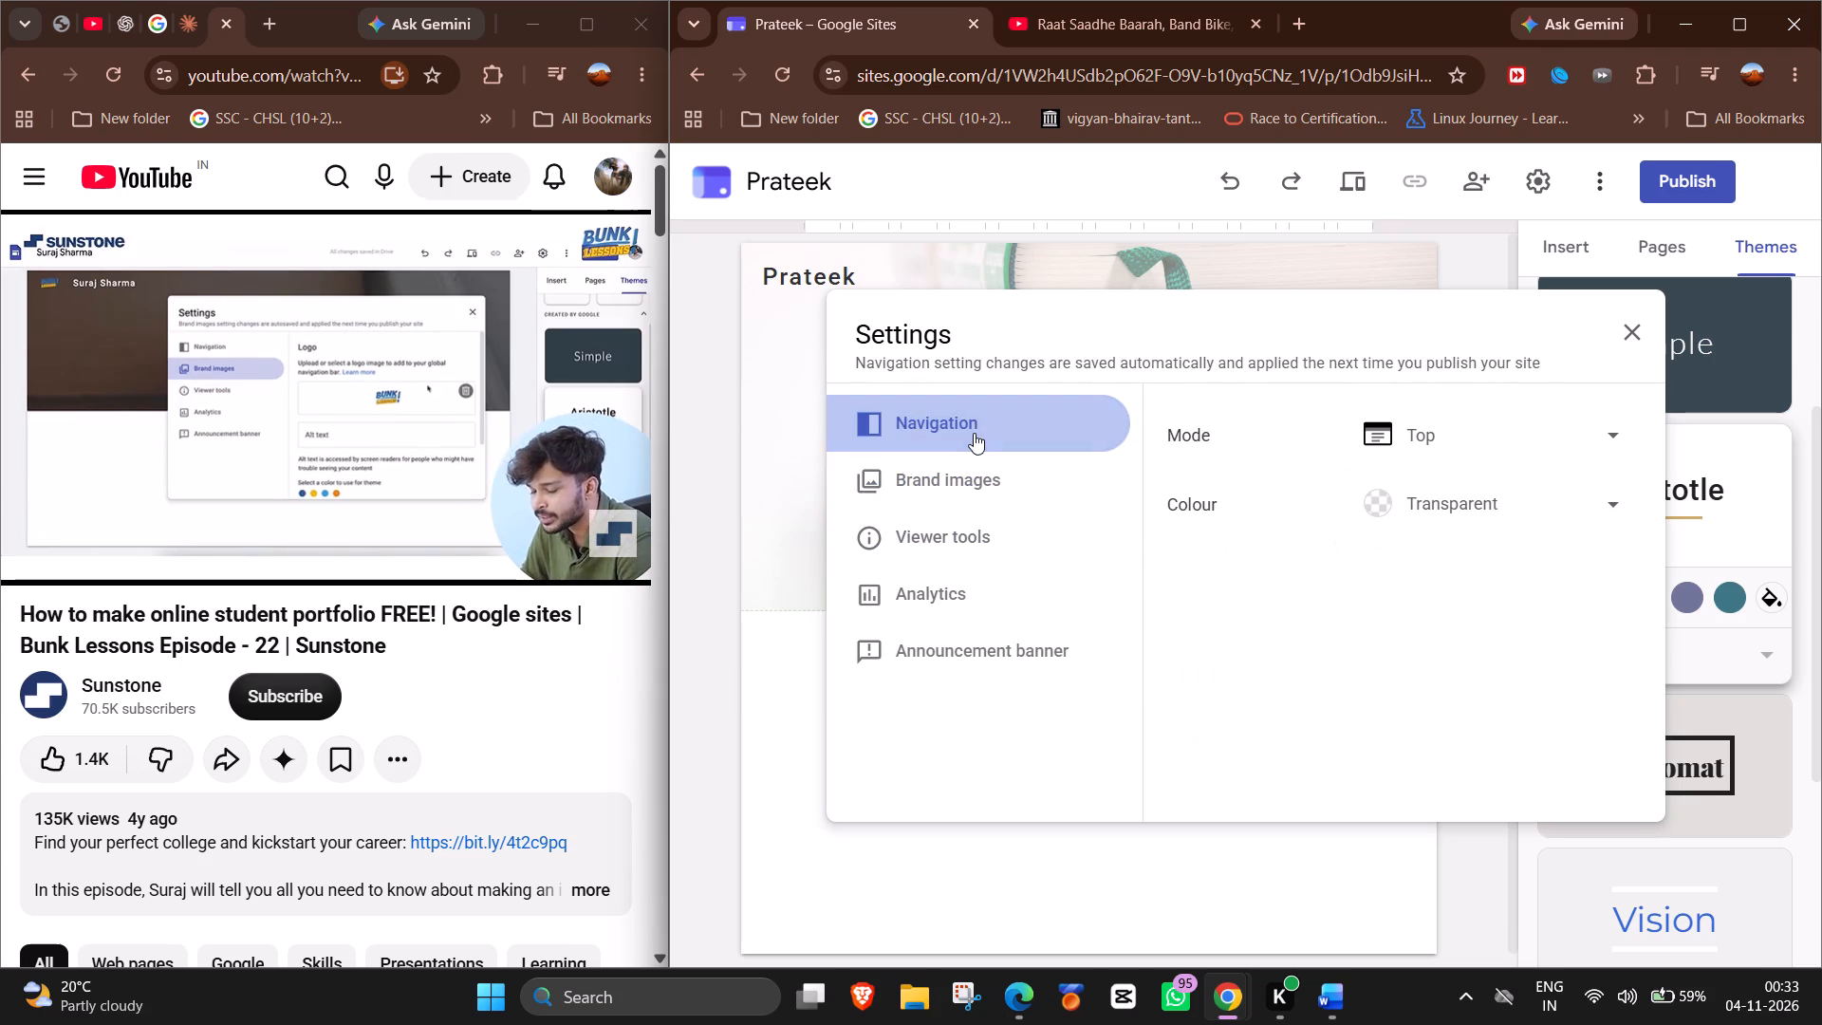
left_click(1638, 327)
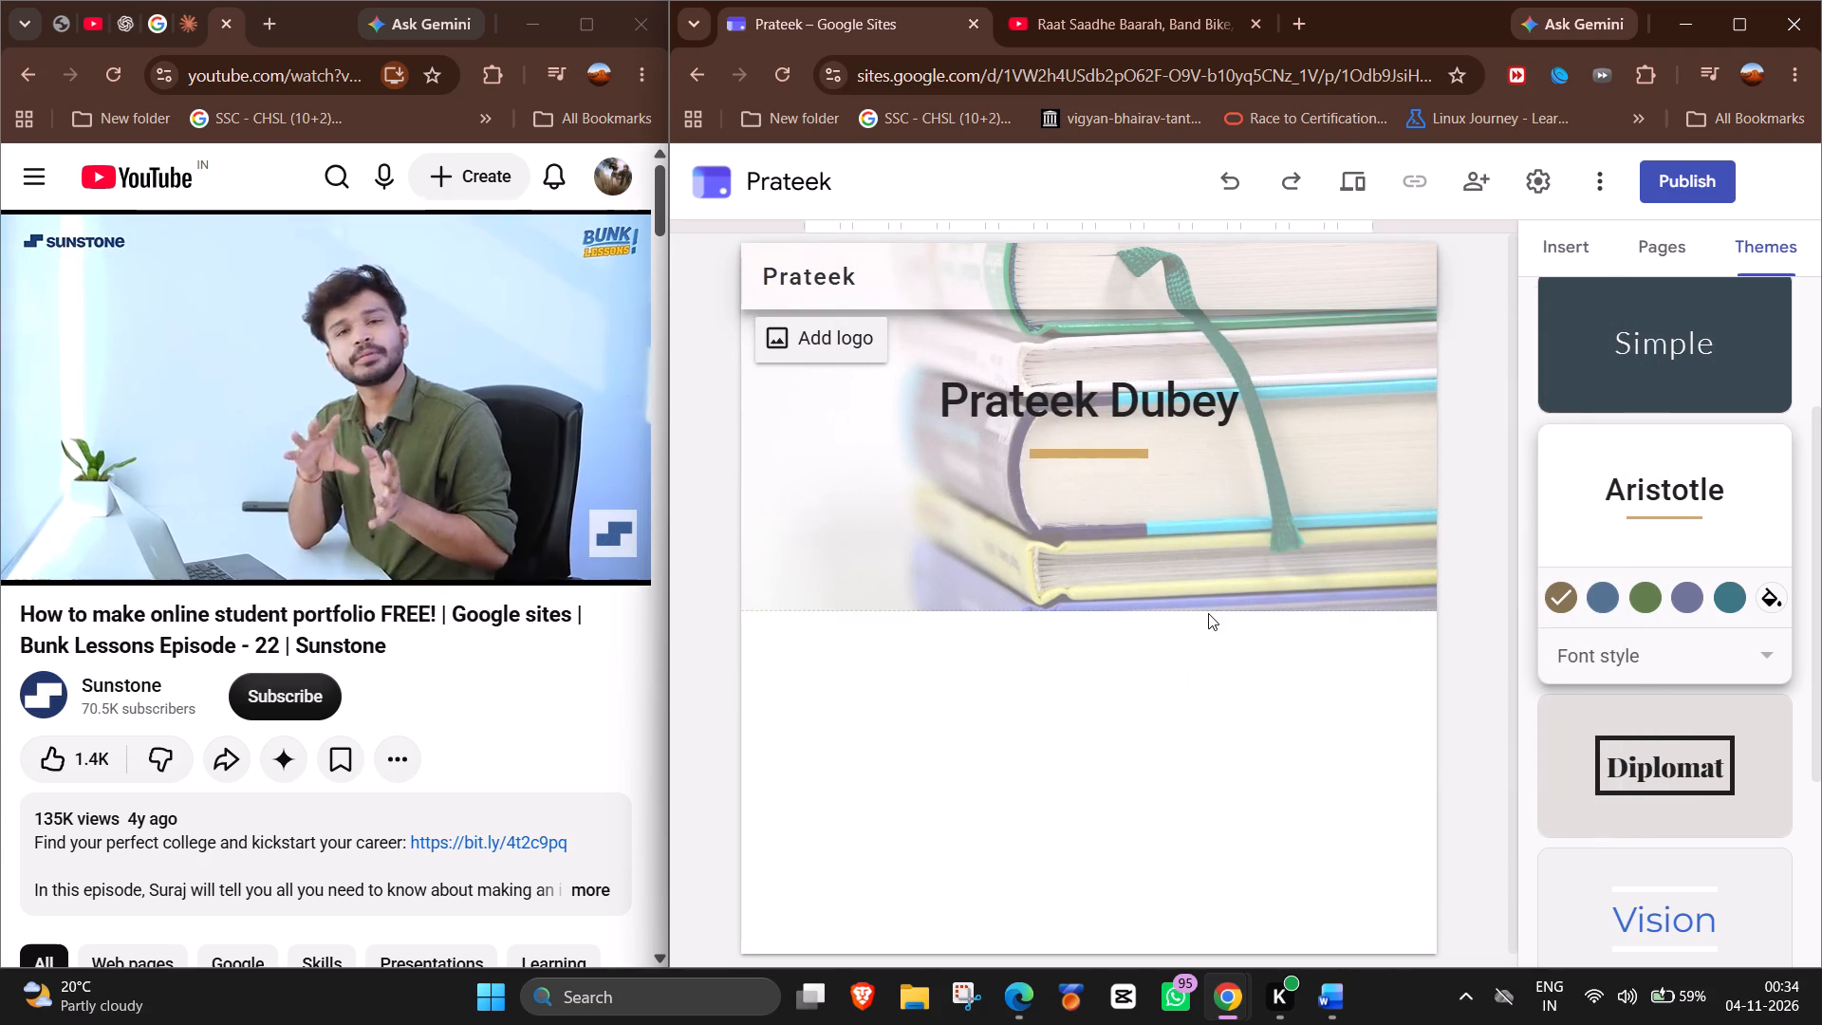
left_click(1082, 708)
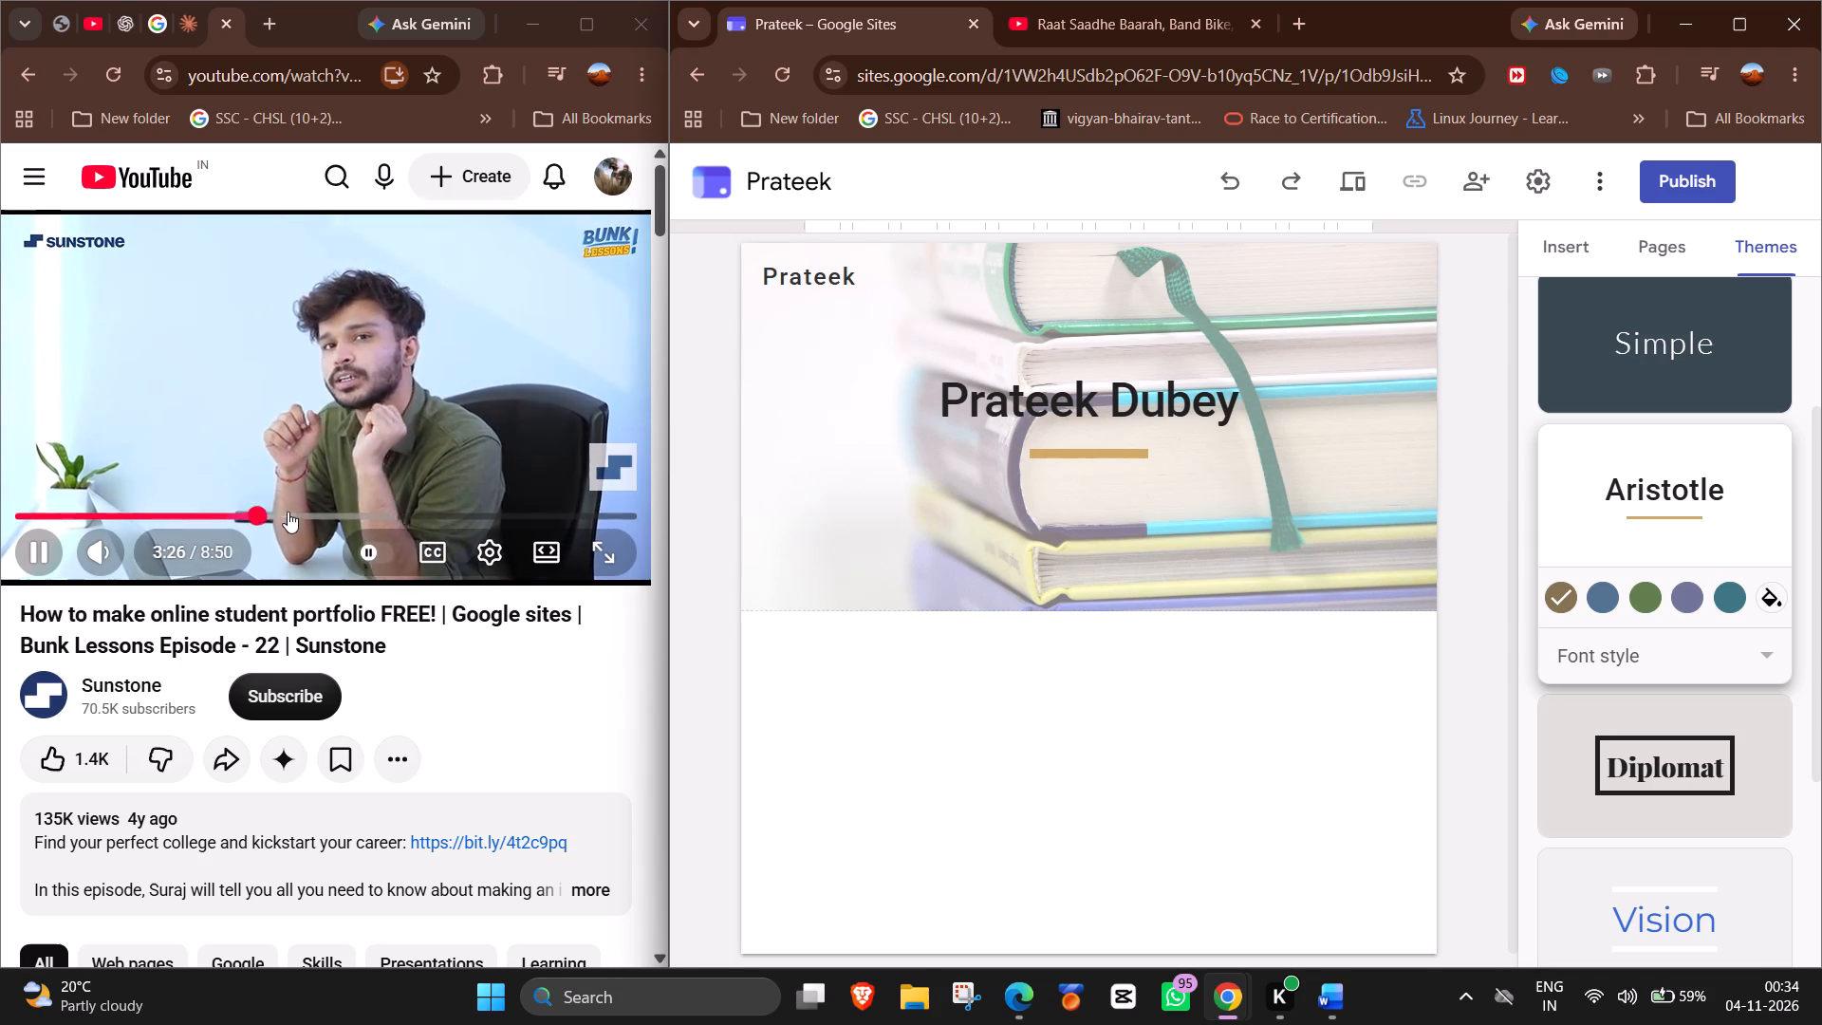
Skip ahead in the tutorial video to the part on adding content blocks below the header.
left_click(288, 564)
key("Right")
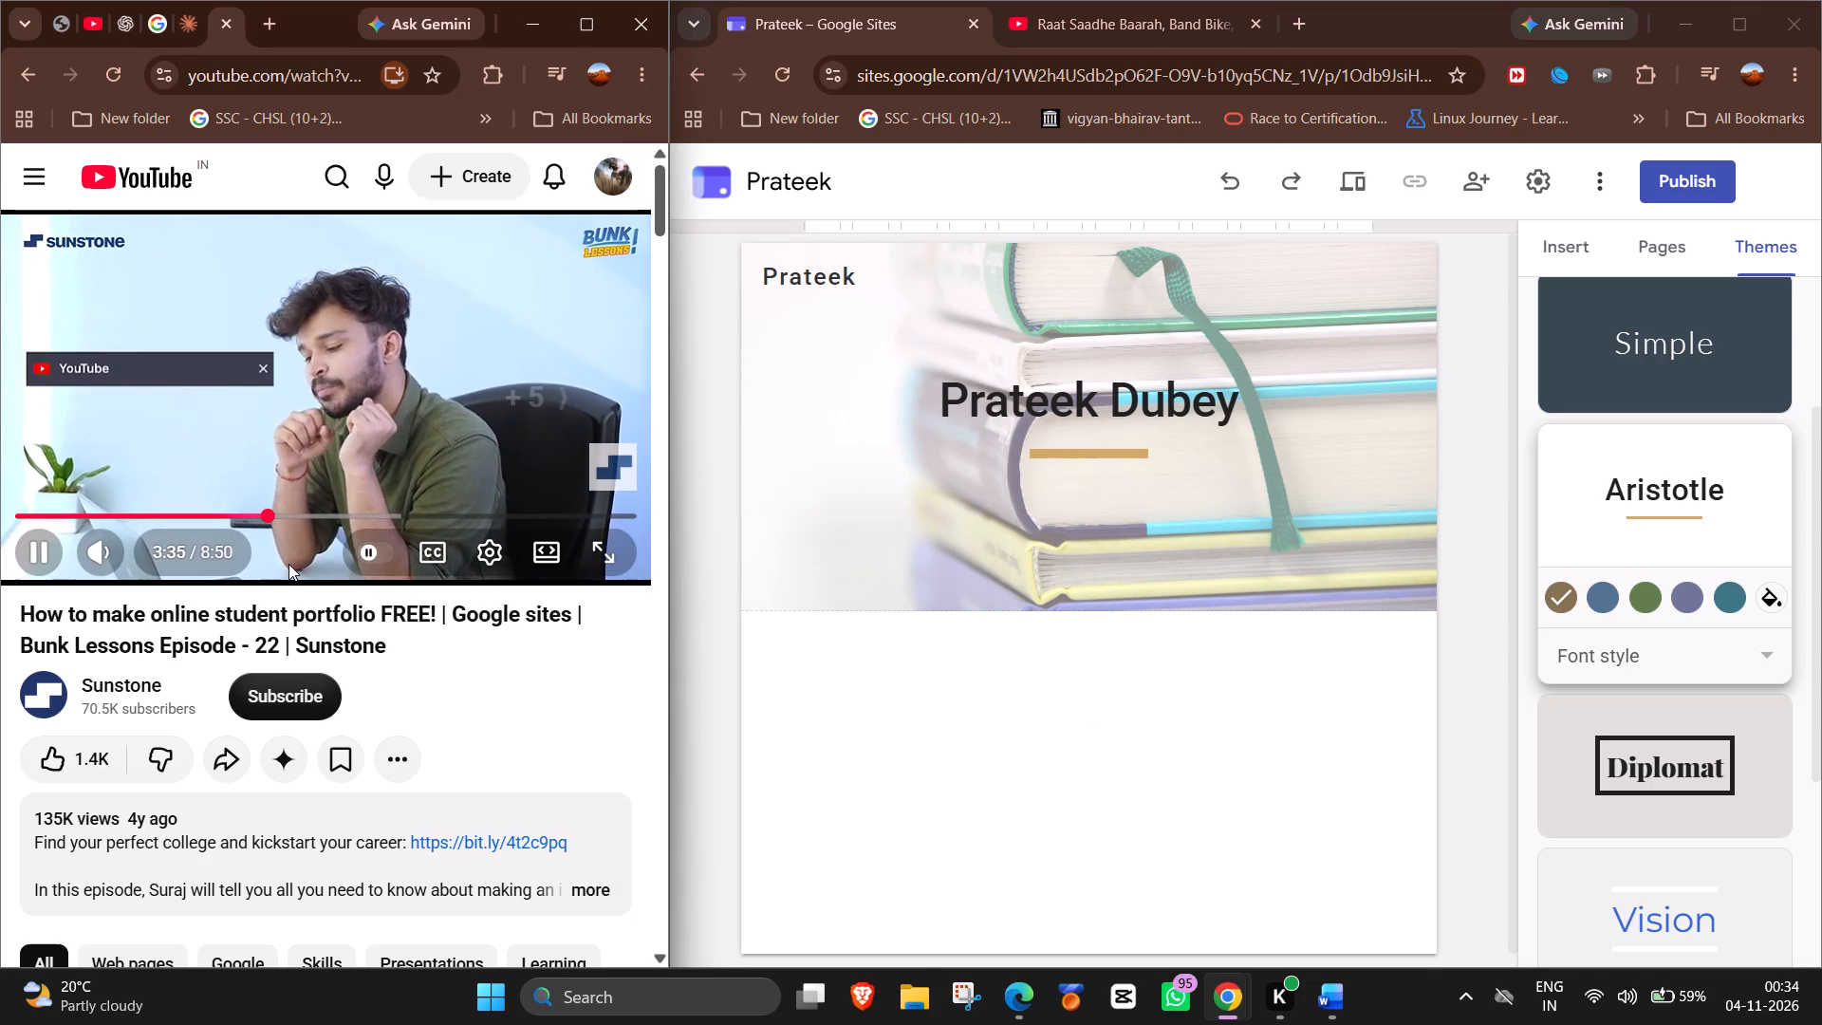
key("Right")
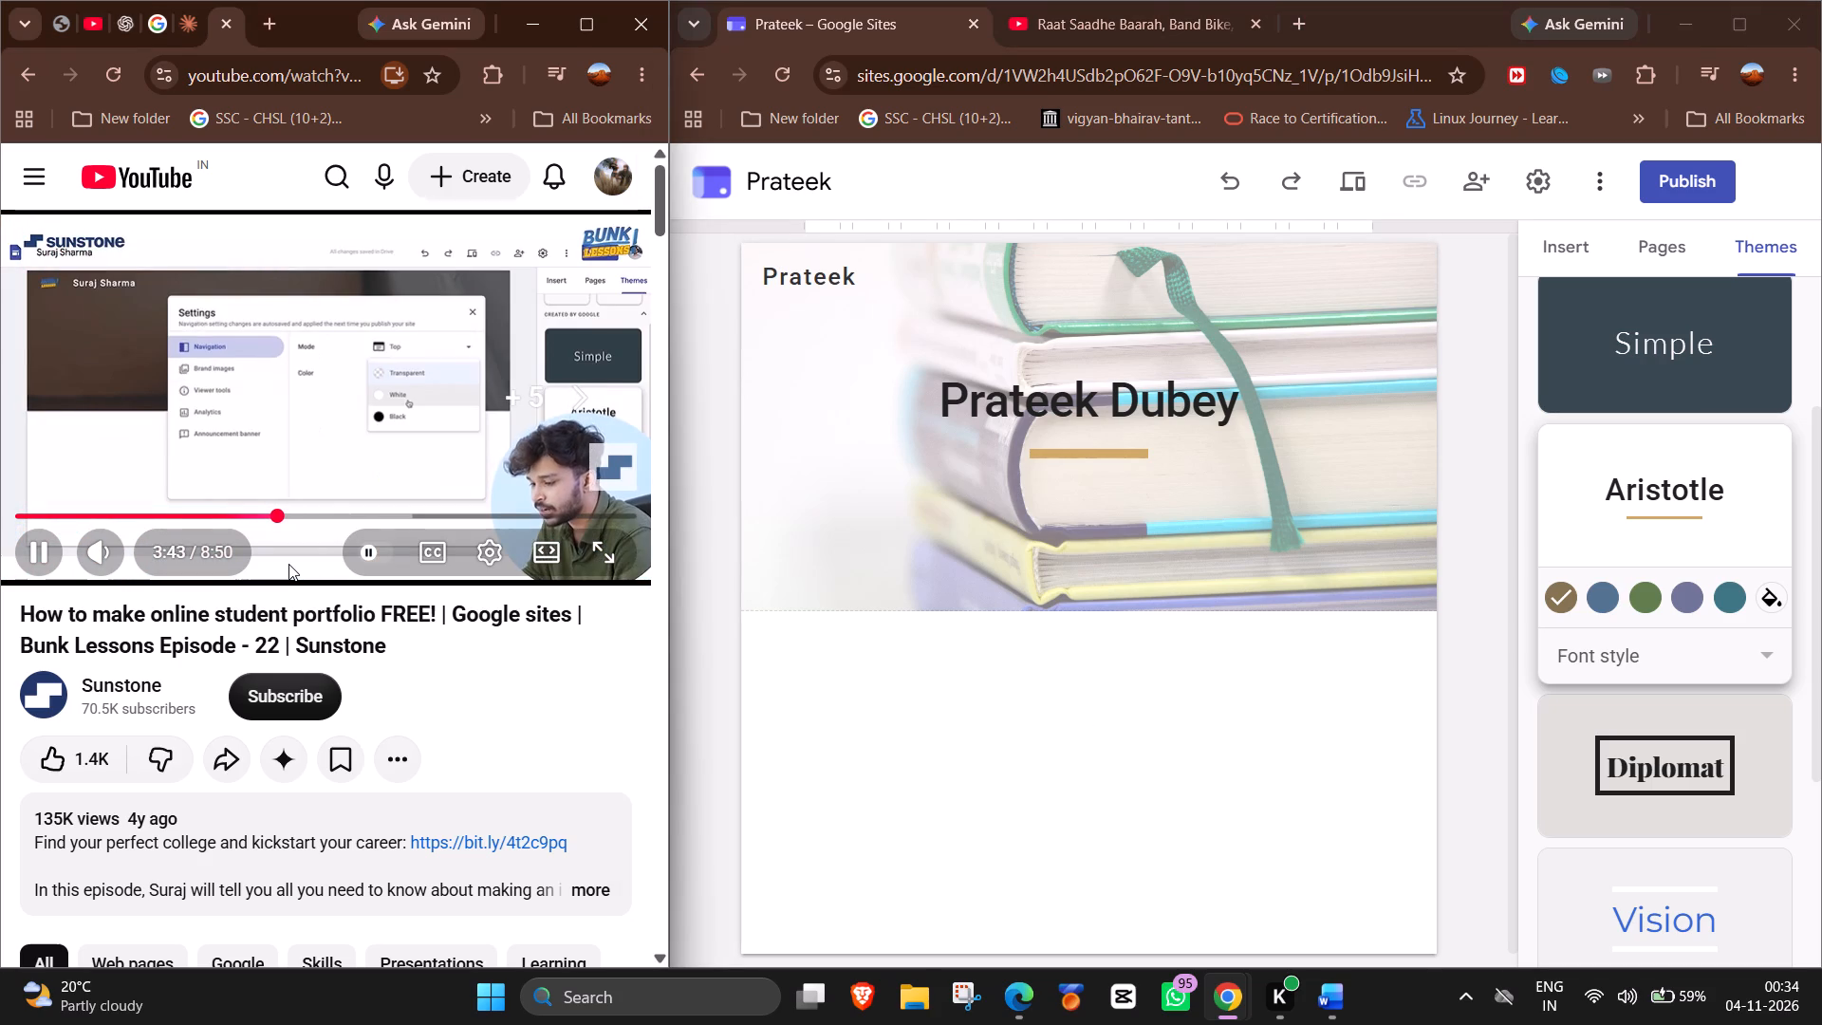
key("Right")
key("Right")
key("Right")
key("Right")
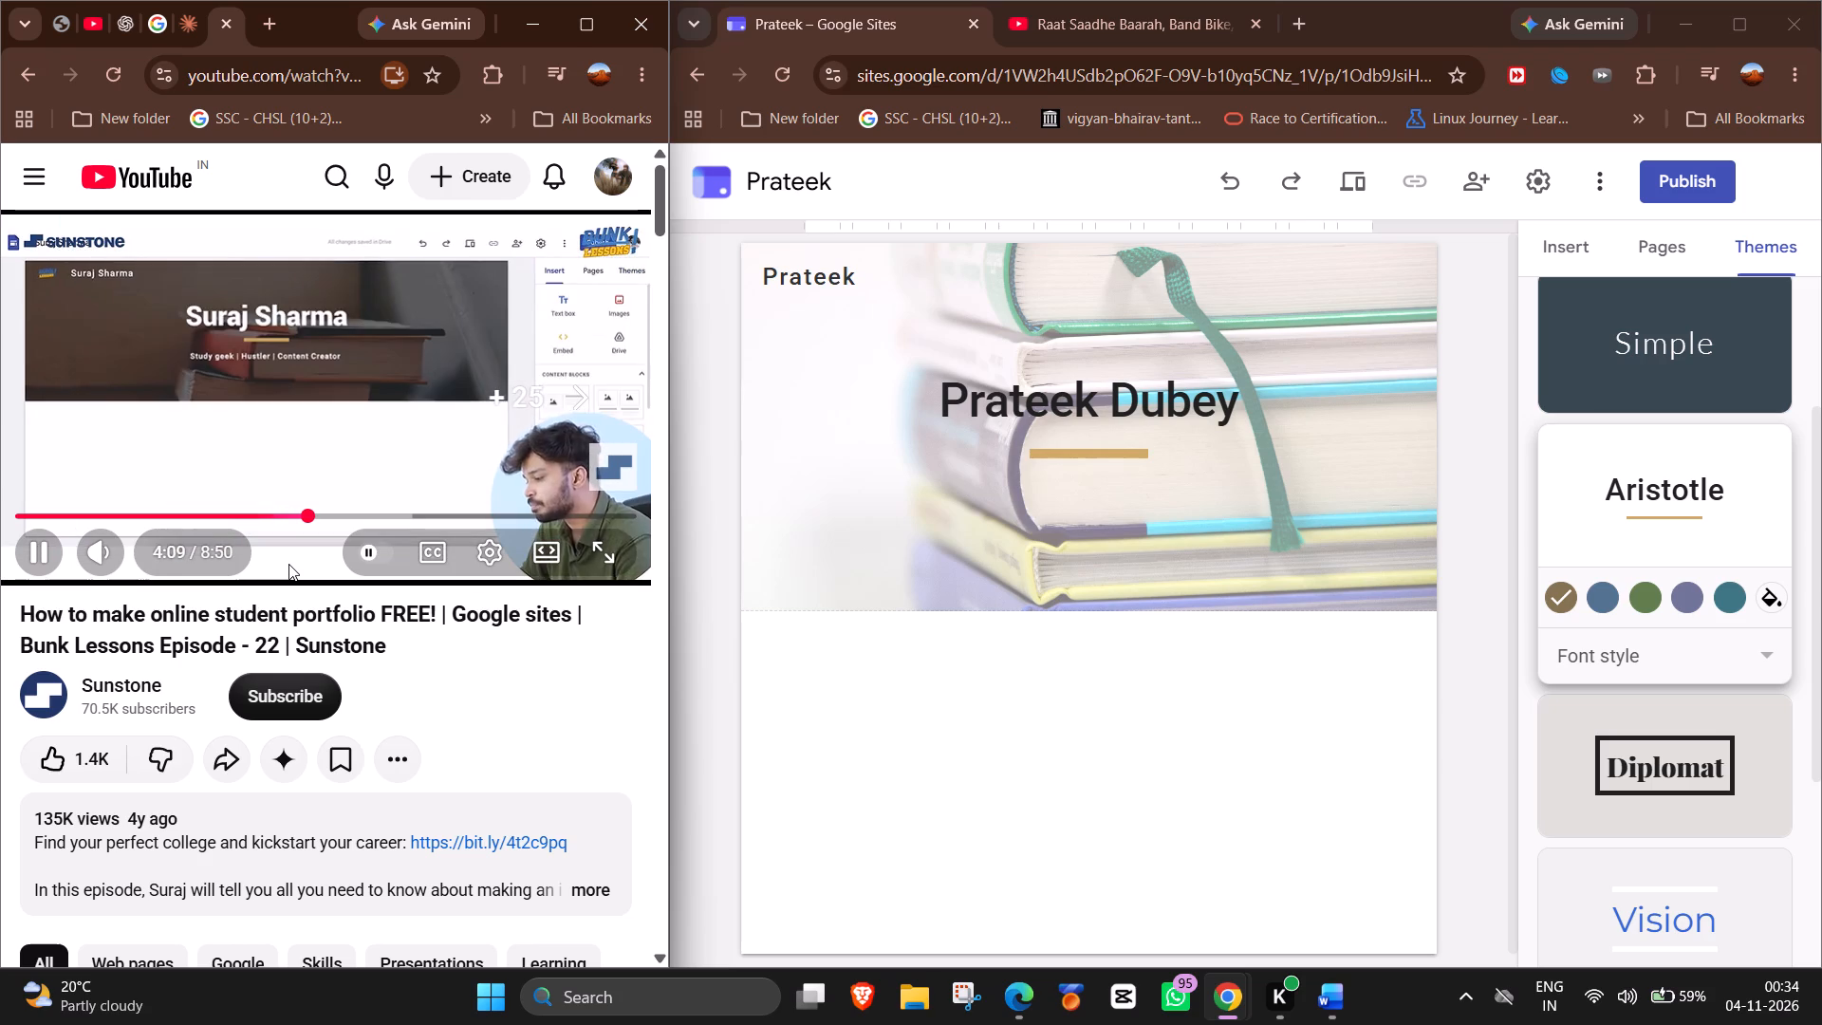
key("Right")
key("Left")
key("Left")
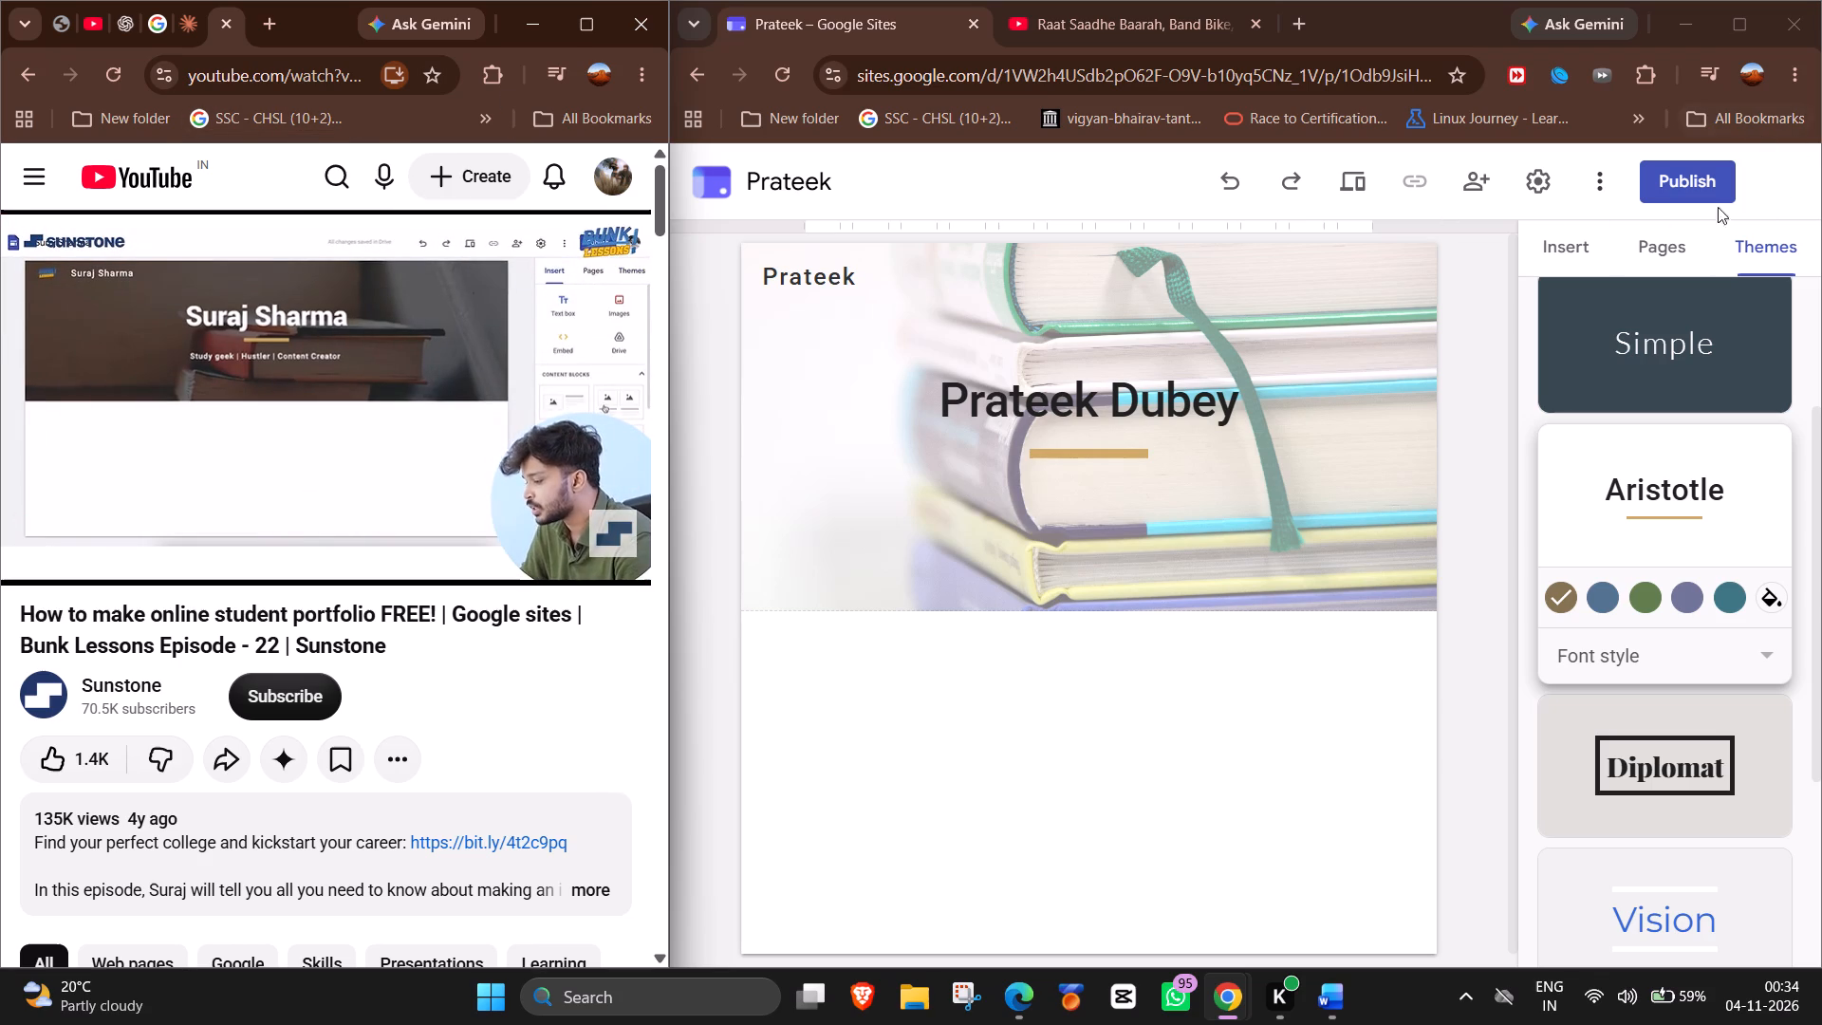
Insert the content block with a single image beside a title and text below the header.
left_click(1596, 238)
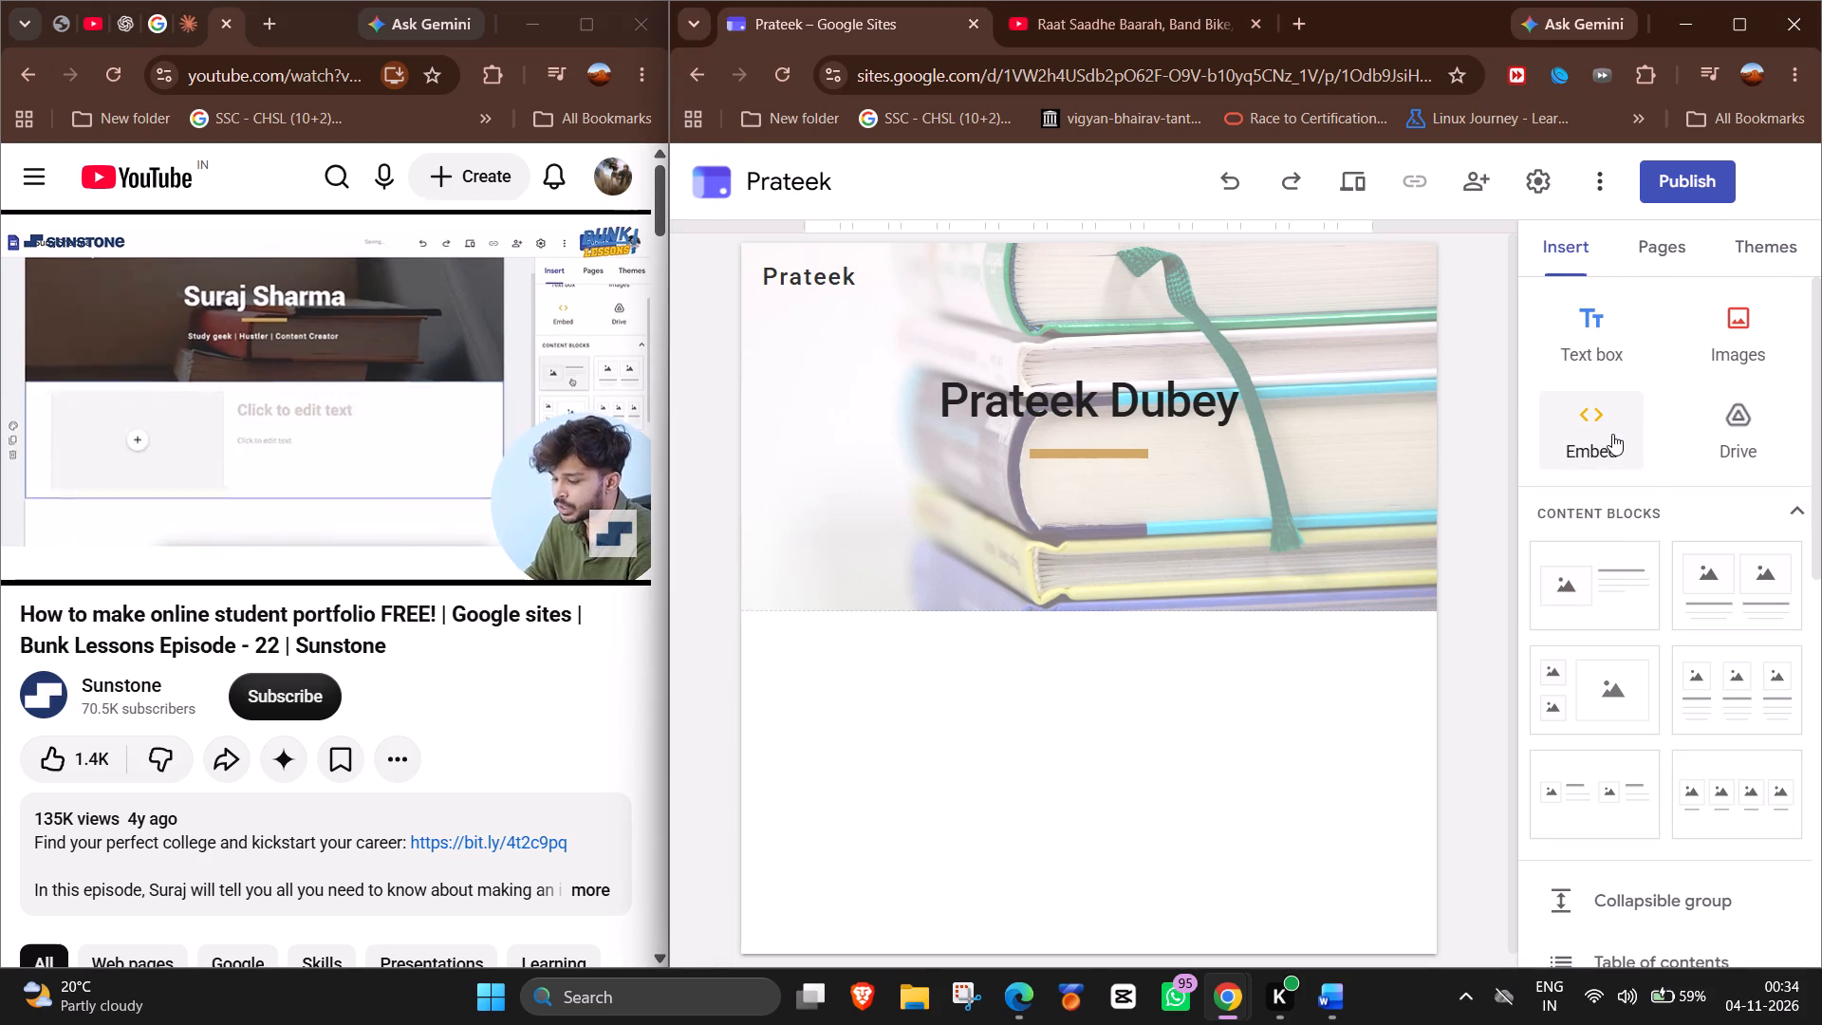
left_click(1611, 594)
Enter "About - " as the title of the new content block.
left_click(1244, 585)
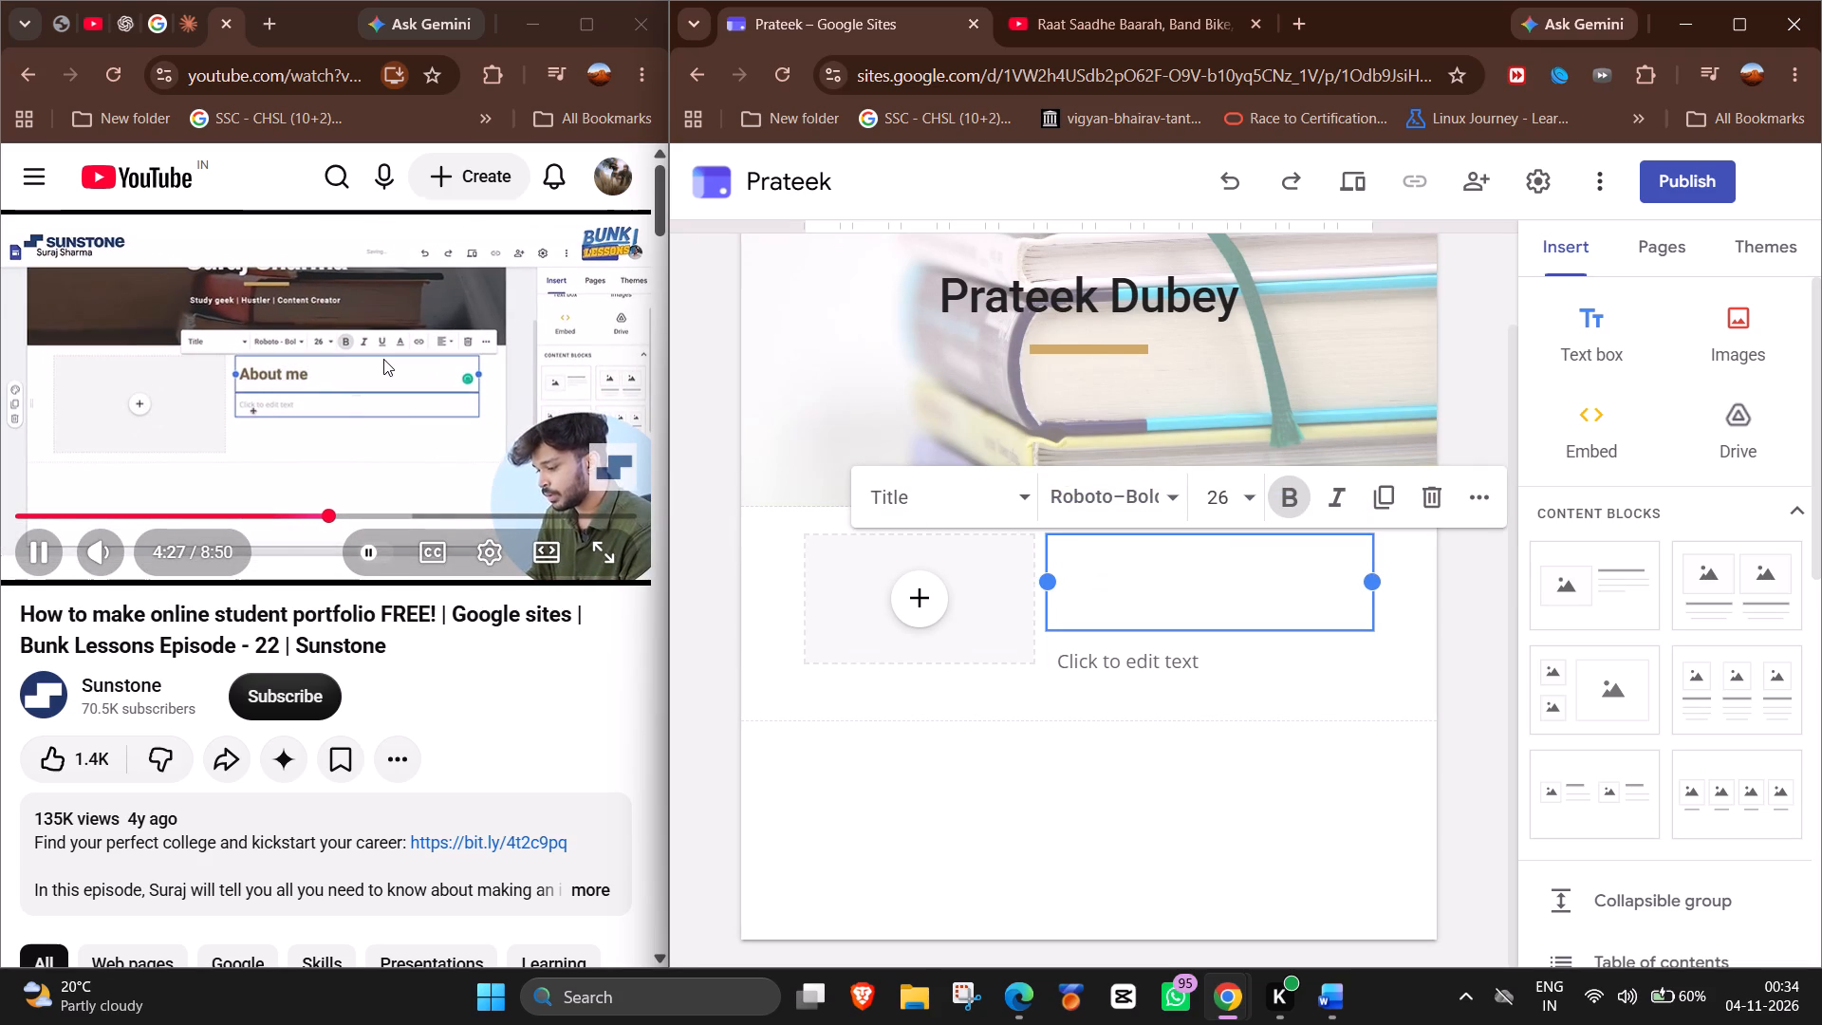
key("a")
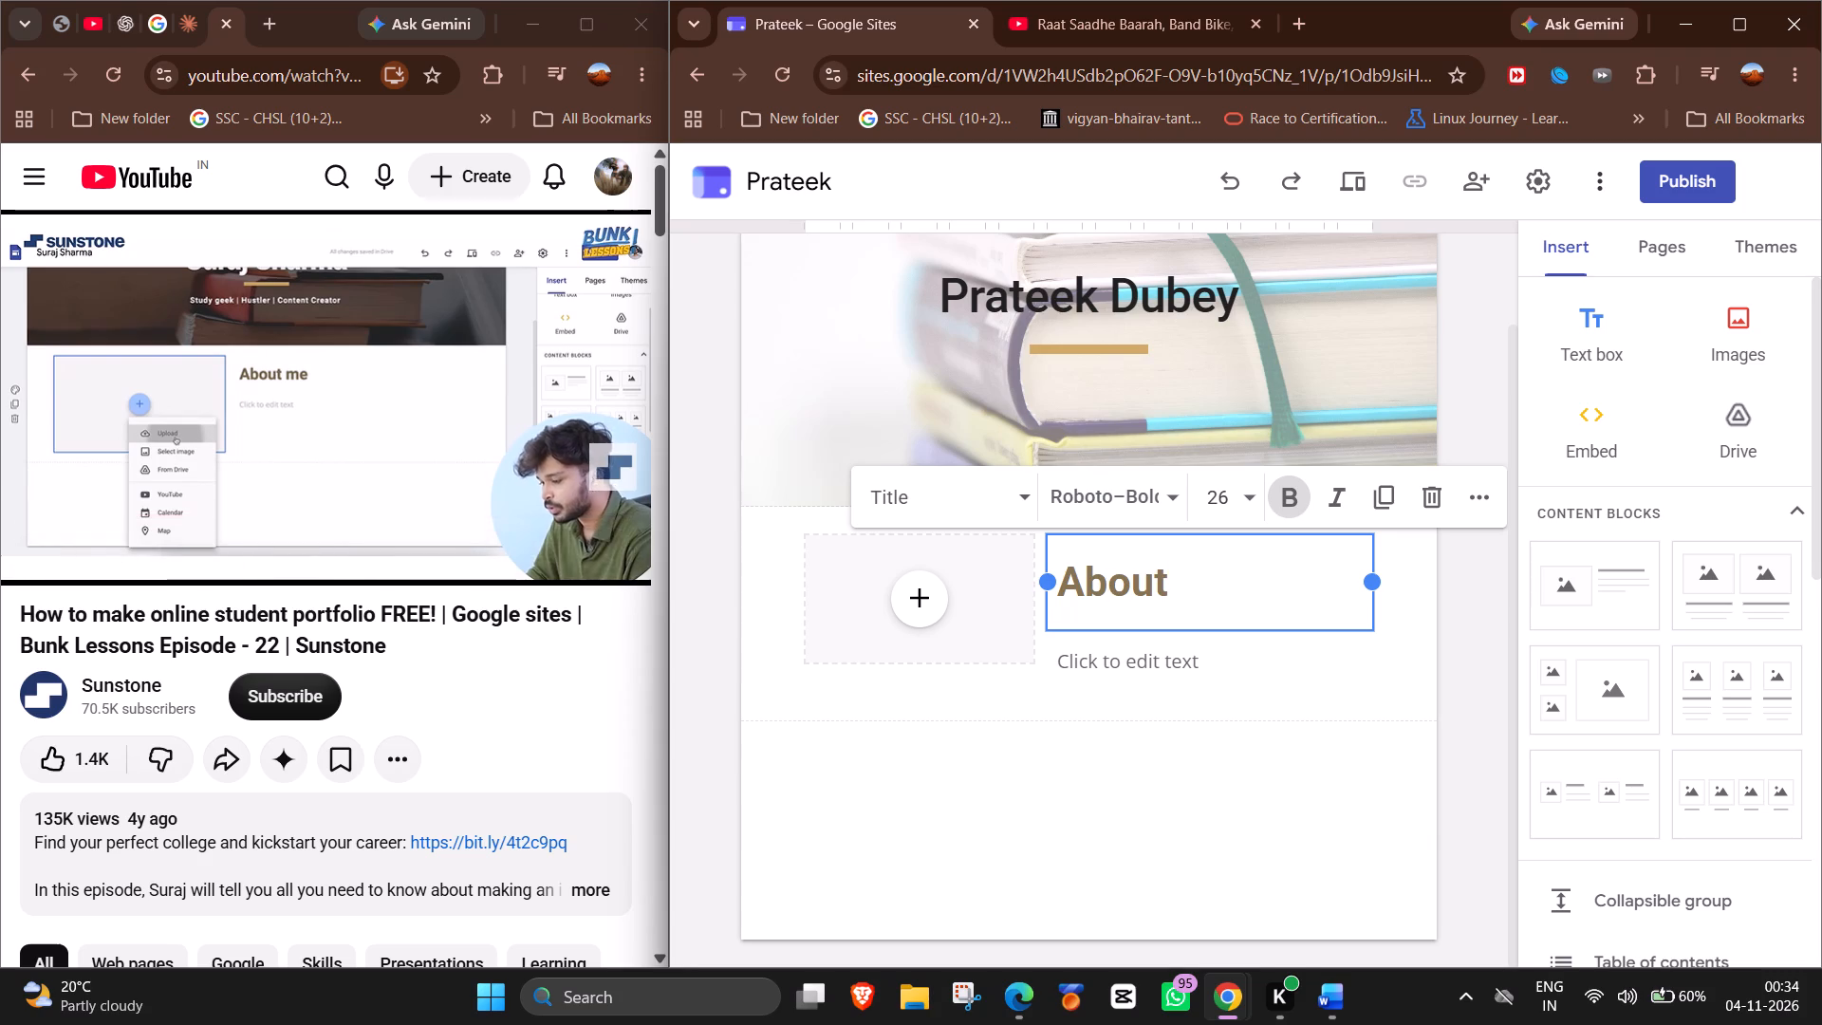
key("equal")
key("BackSpace")
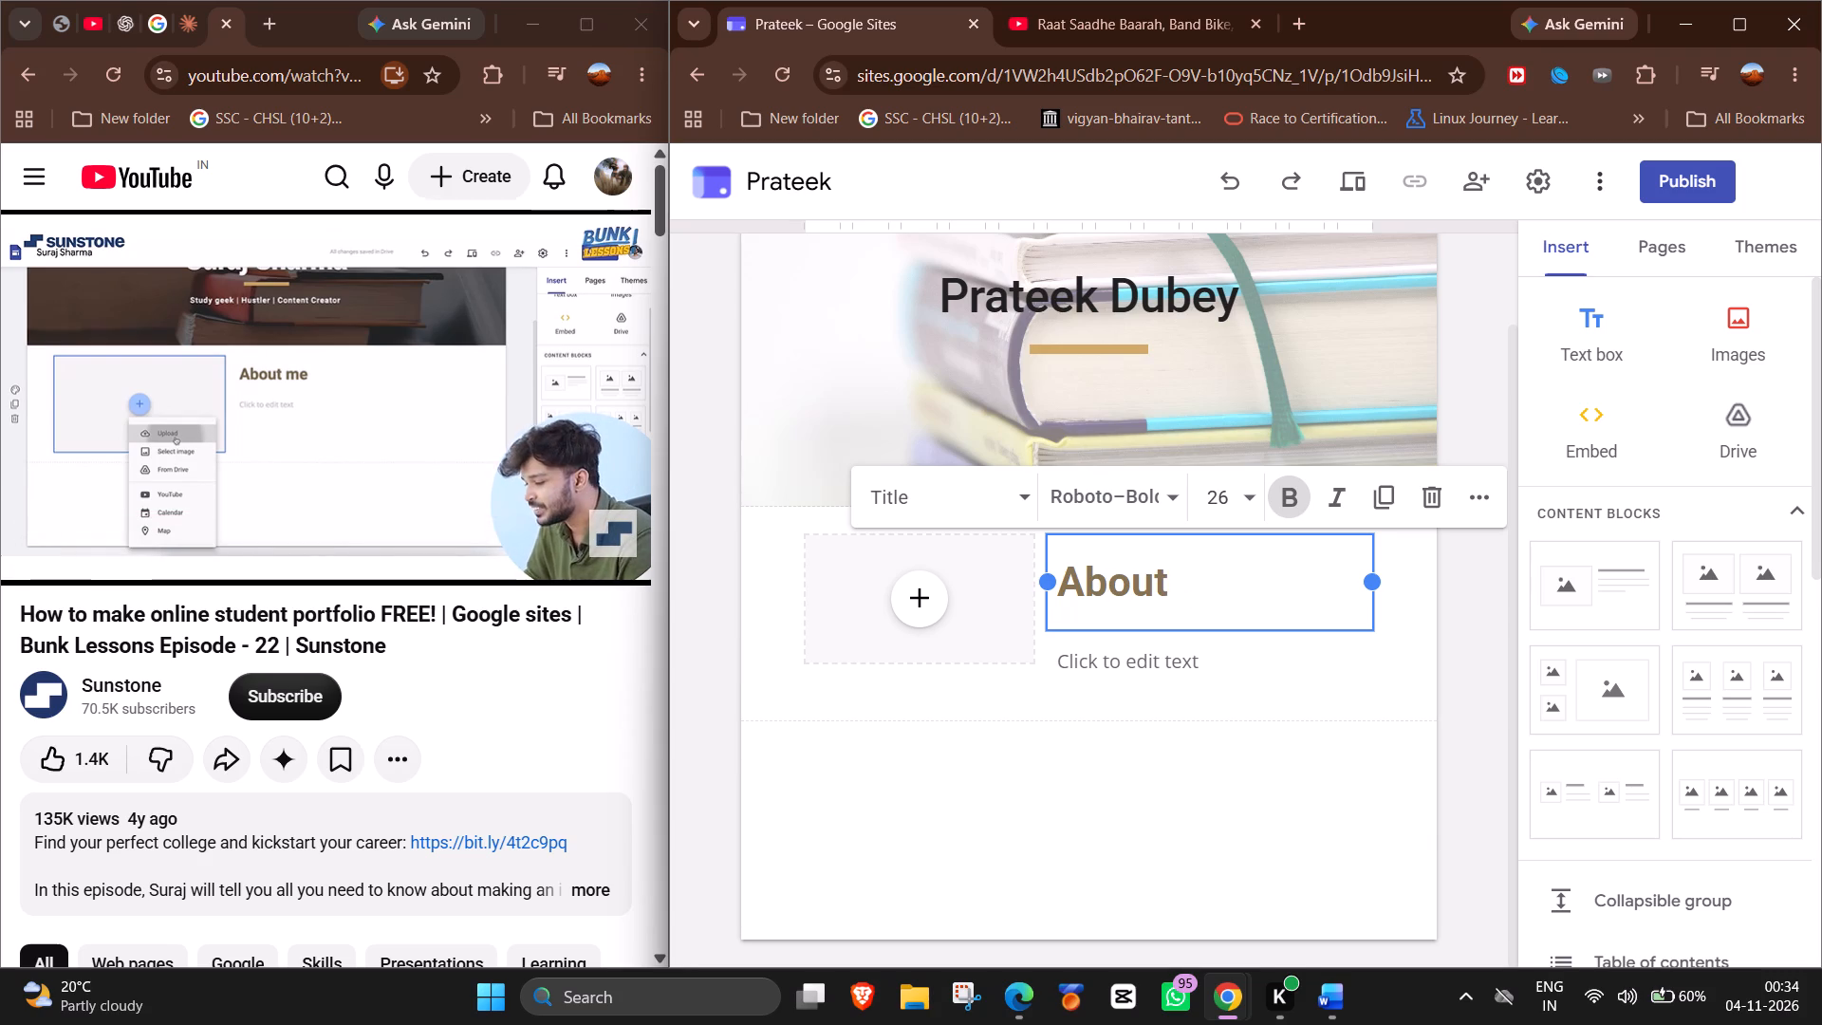
key("space")
type("-")
key("space")
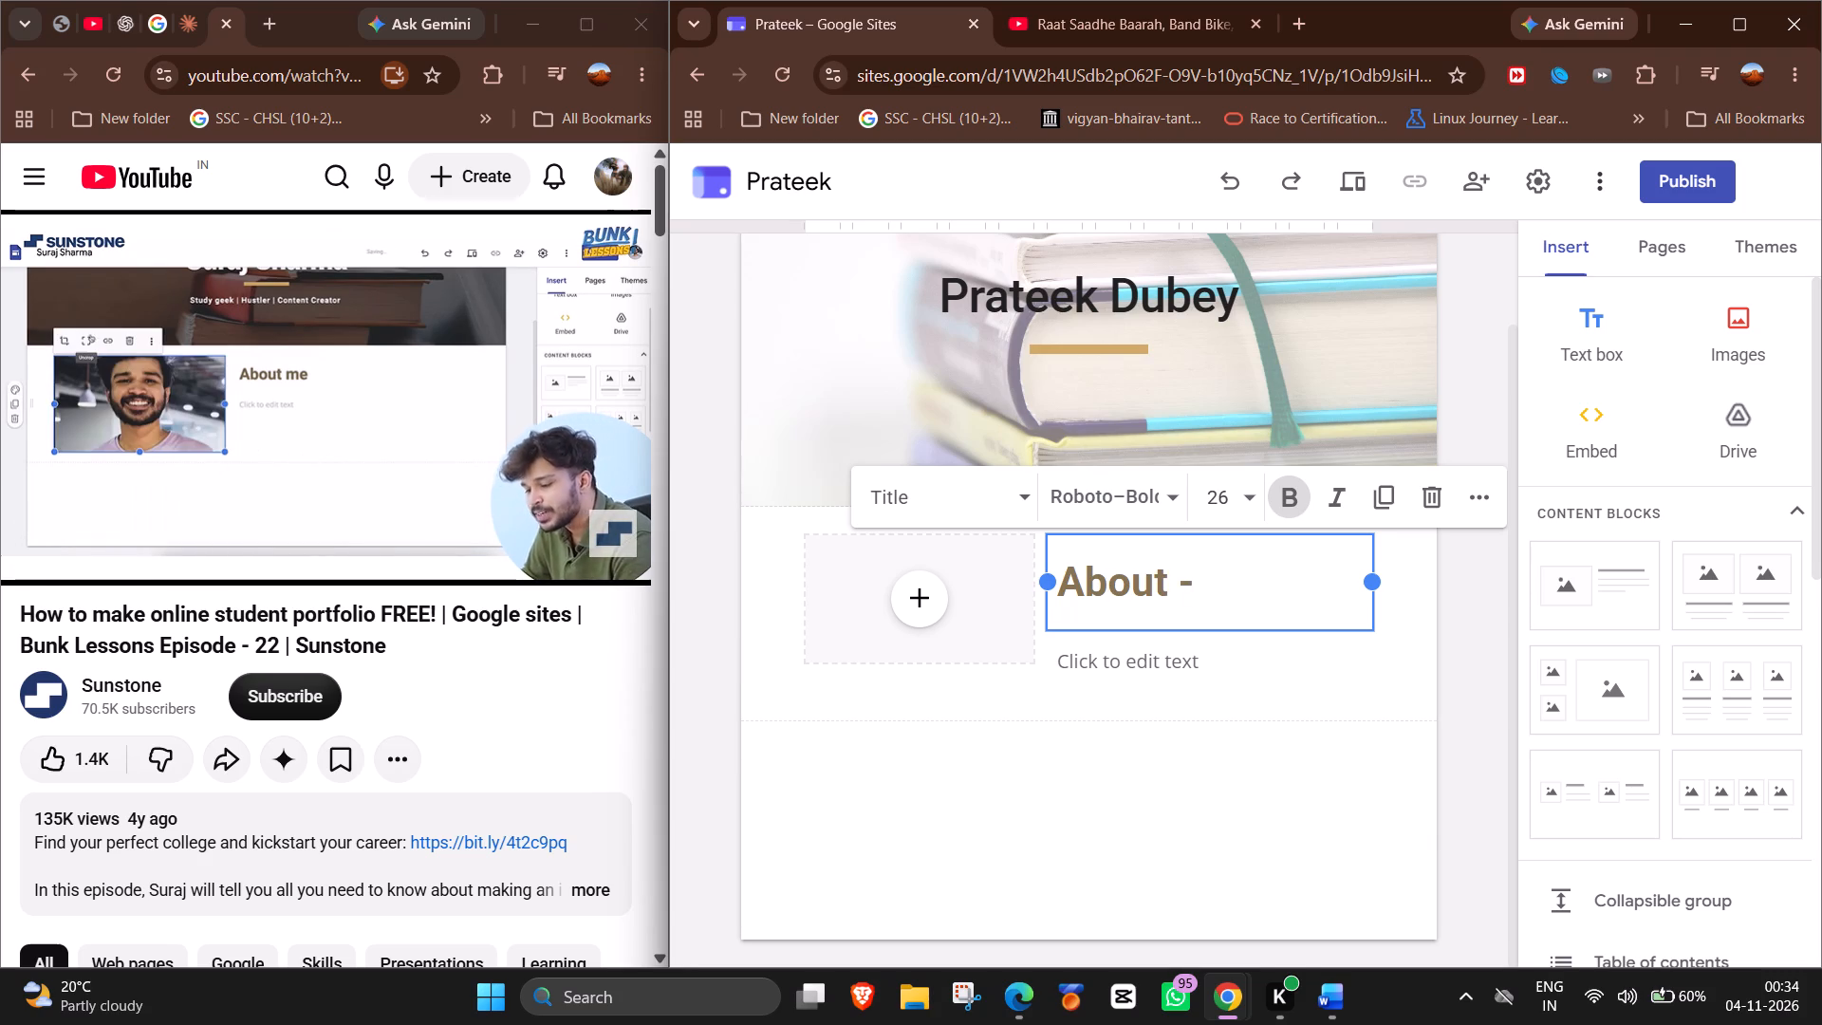
Pause the tutorial and fill the block's image placeholder with the sunlit tree leaves picture from the recent Google Drive images.
left_click(928, 622)
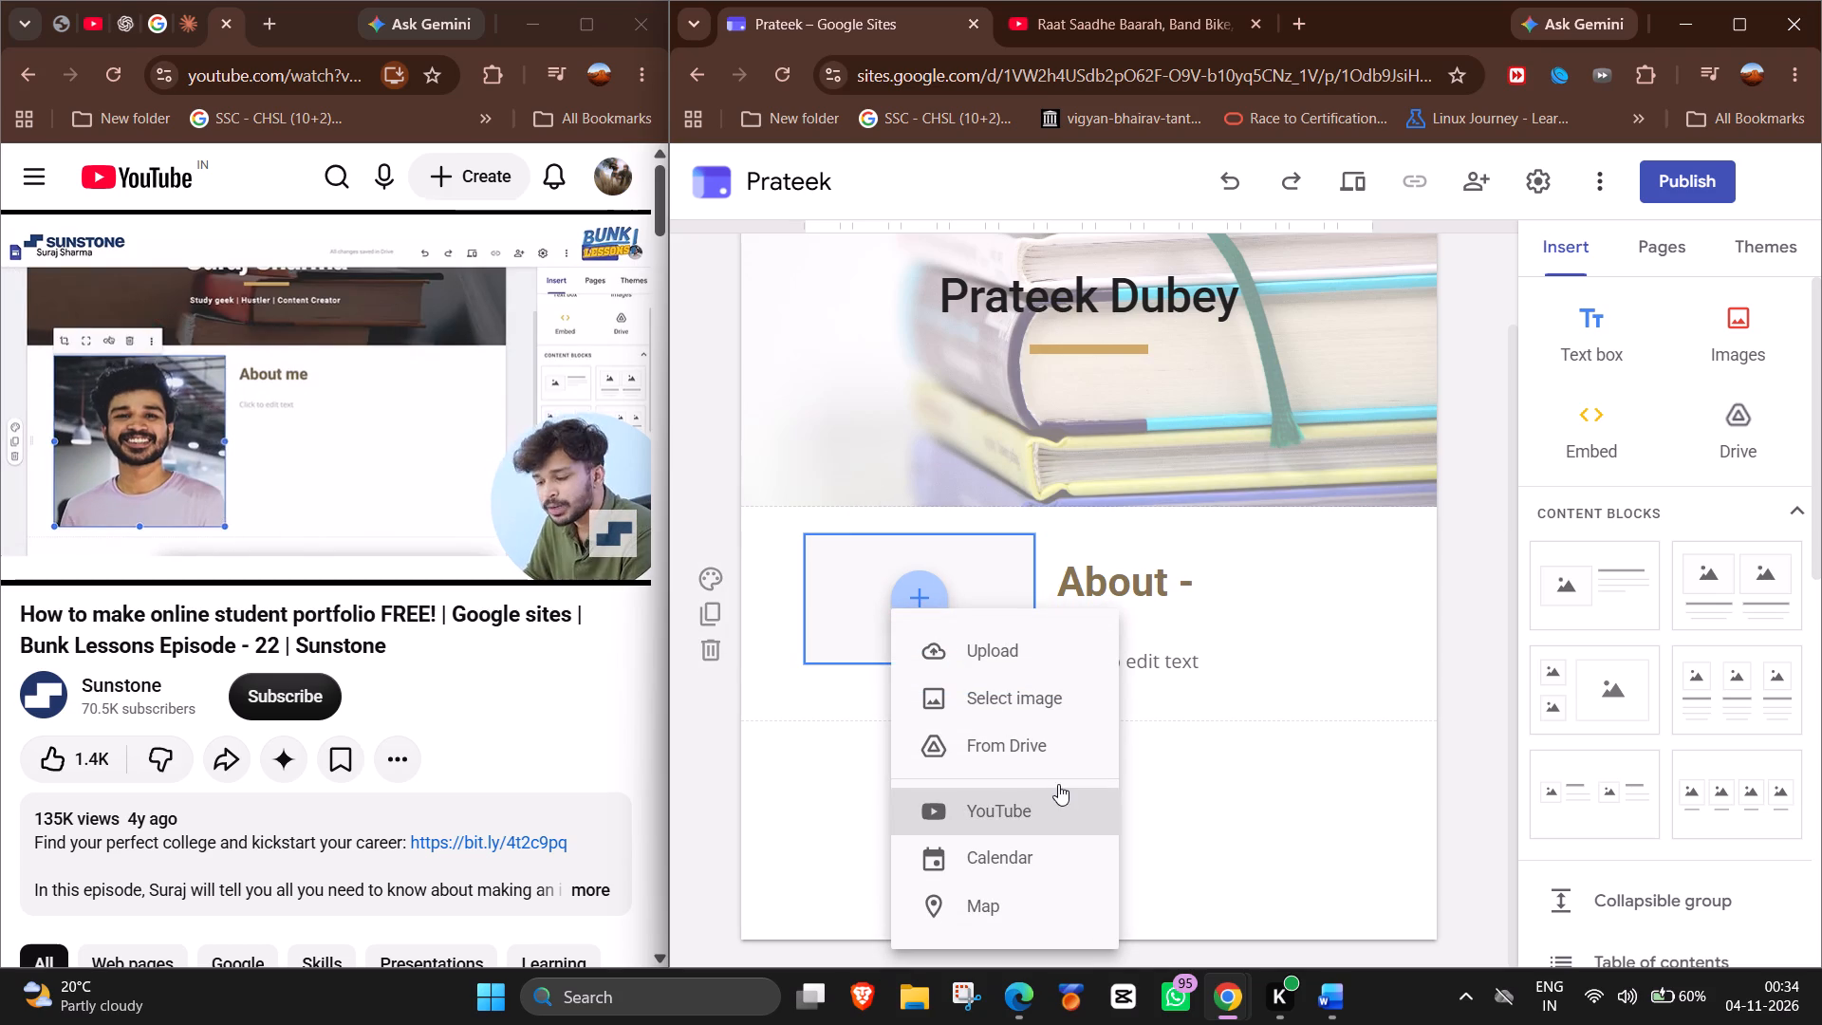
left_click(1037, 702)
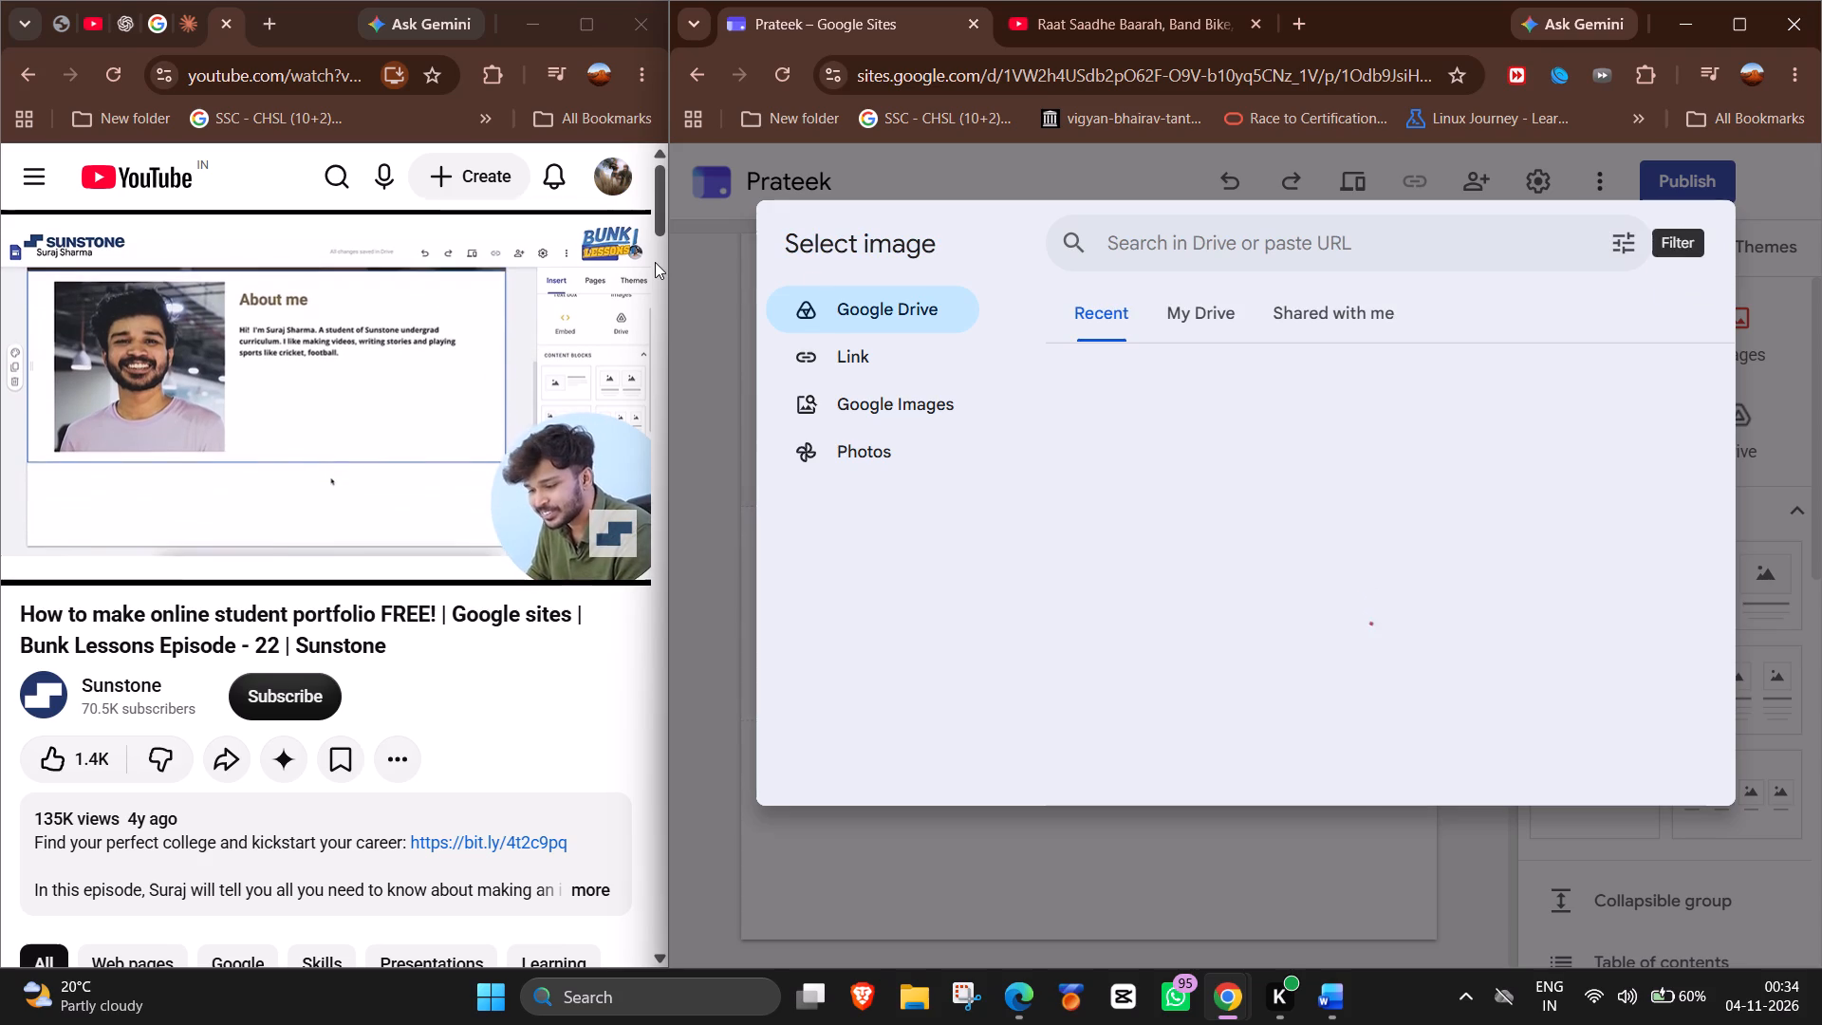
left_click(526, 309)
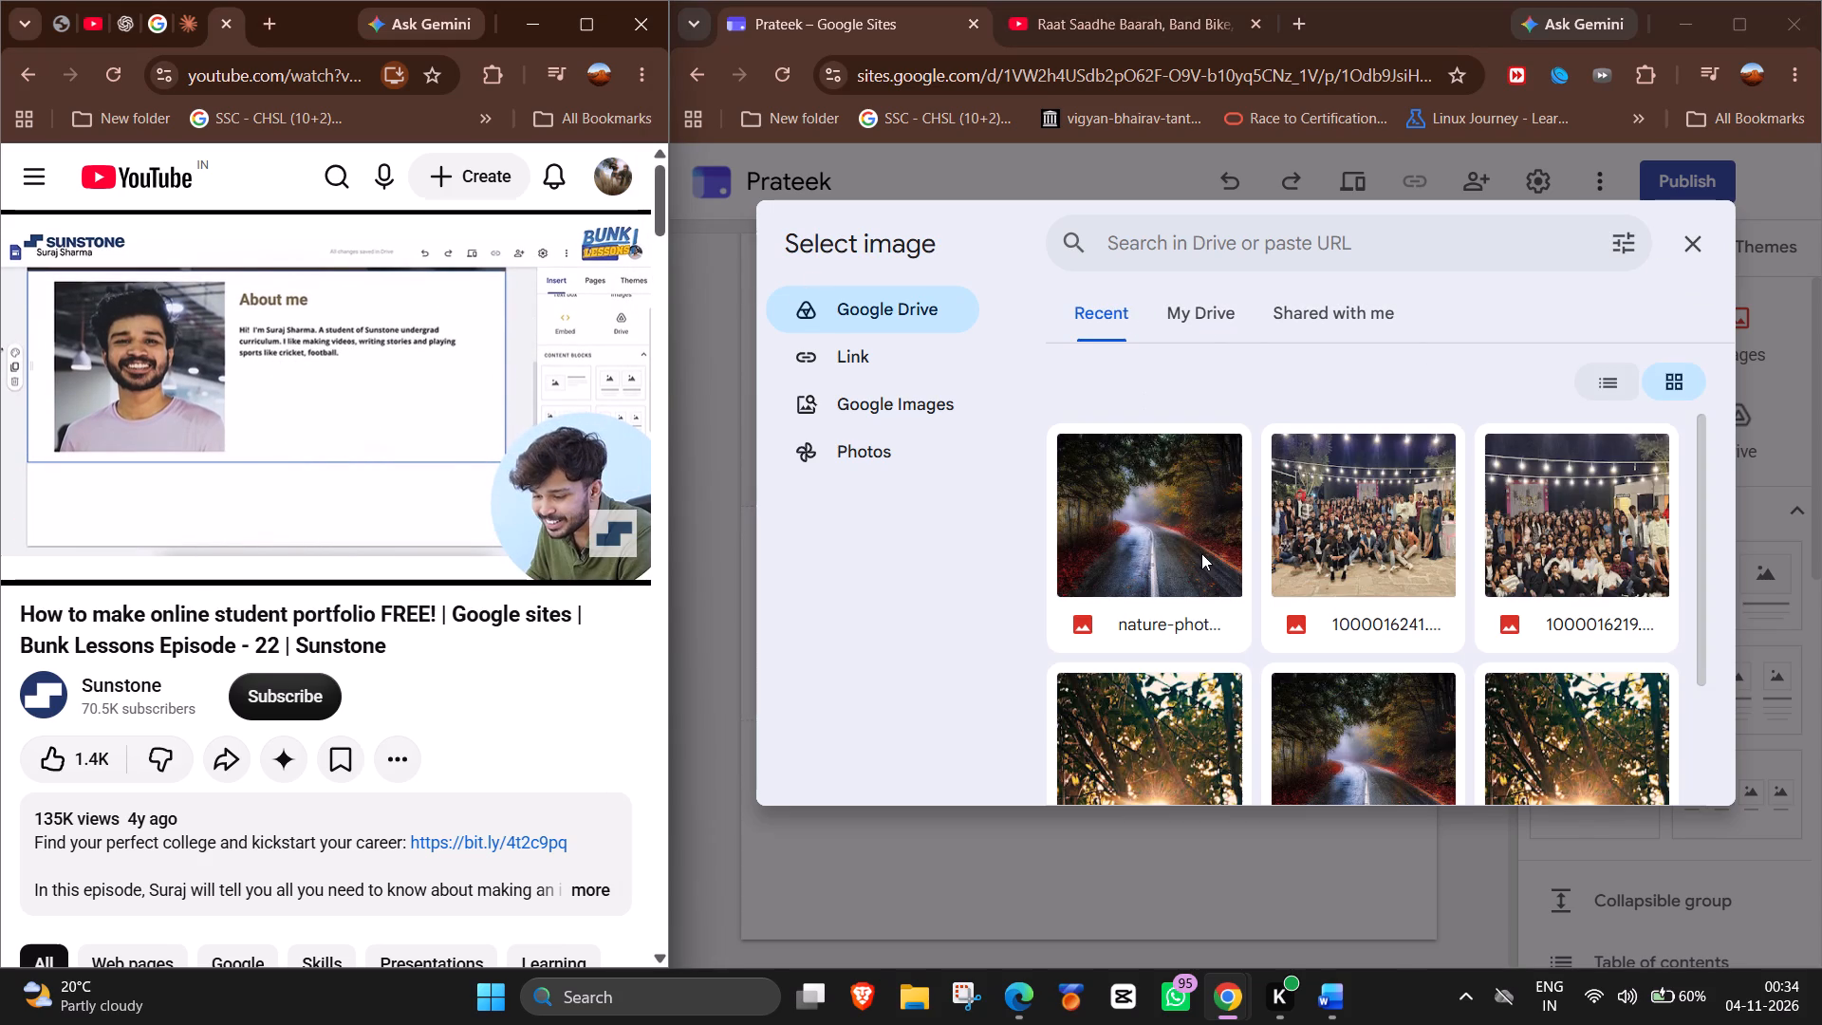
scroll(1201, 553, "down", 1)
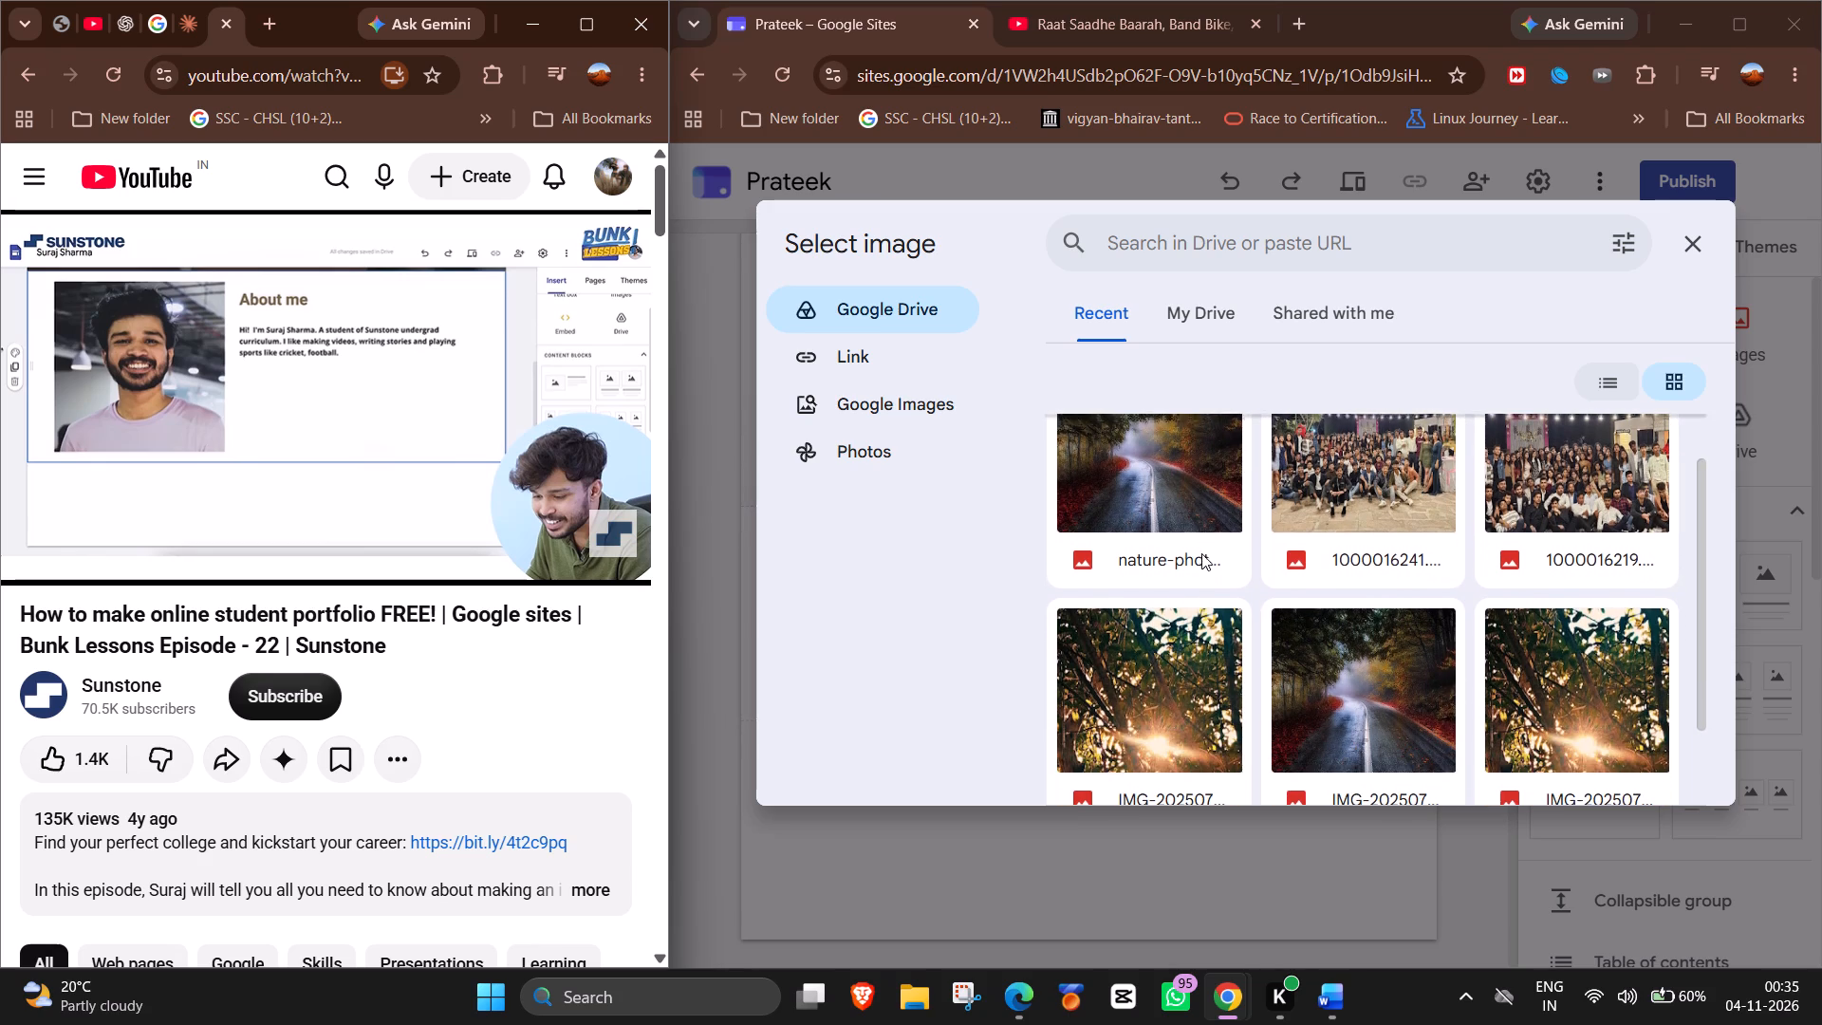
scroll(1201, 553, "down", 2)
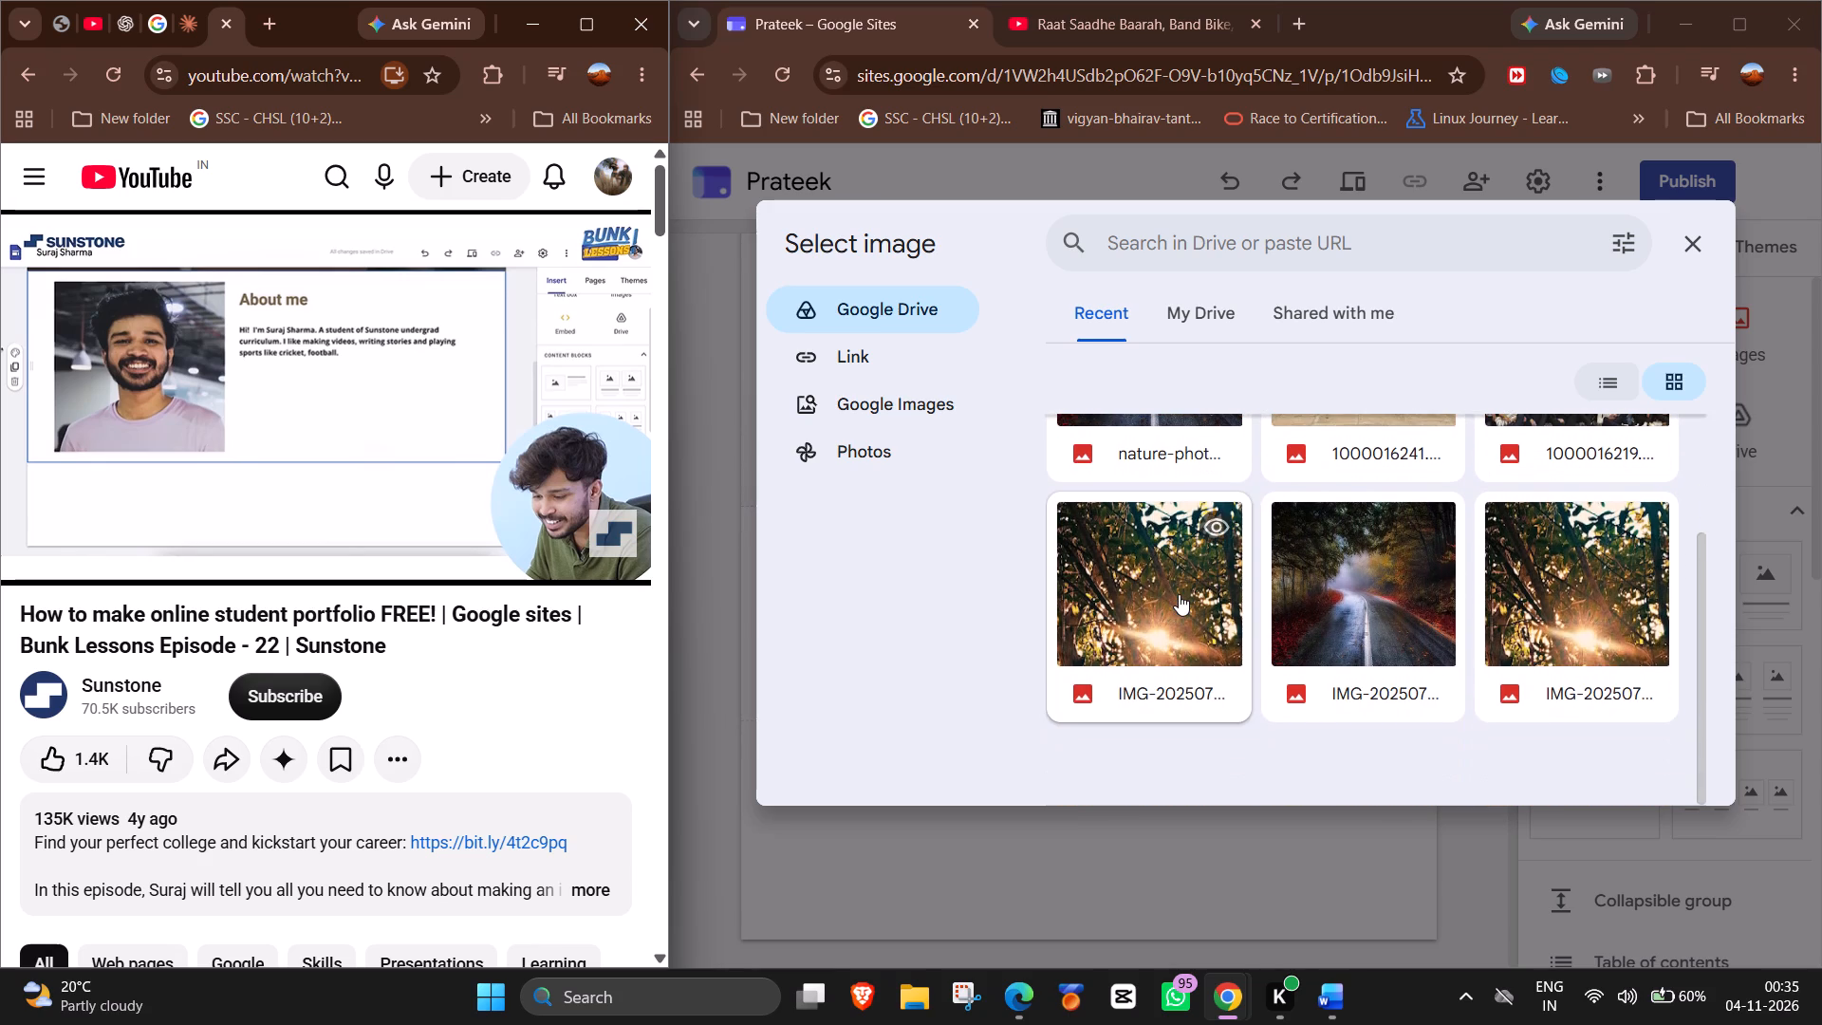
left_click(1179, 594)
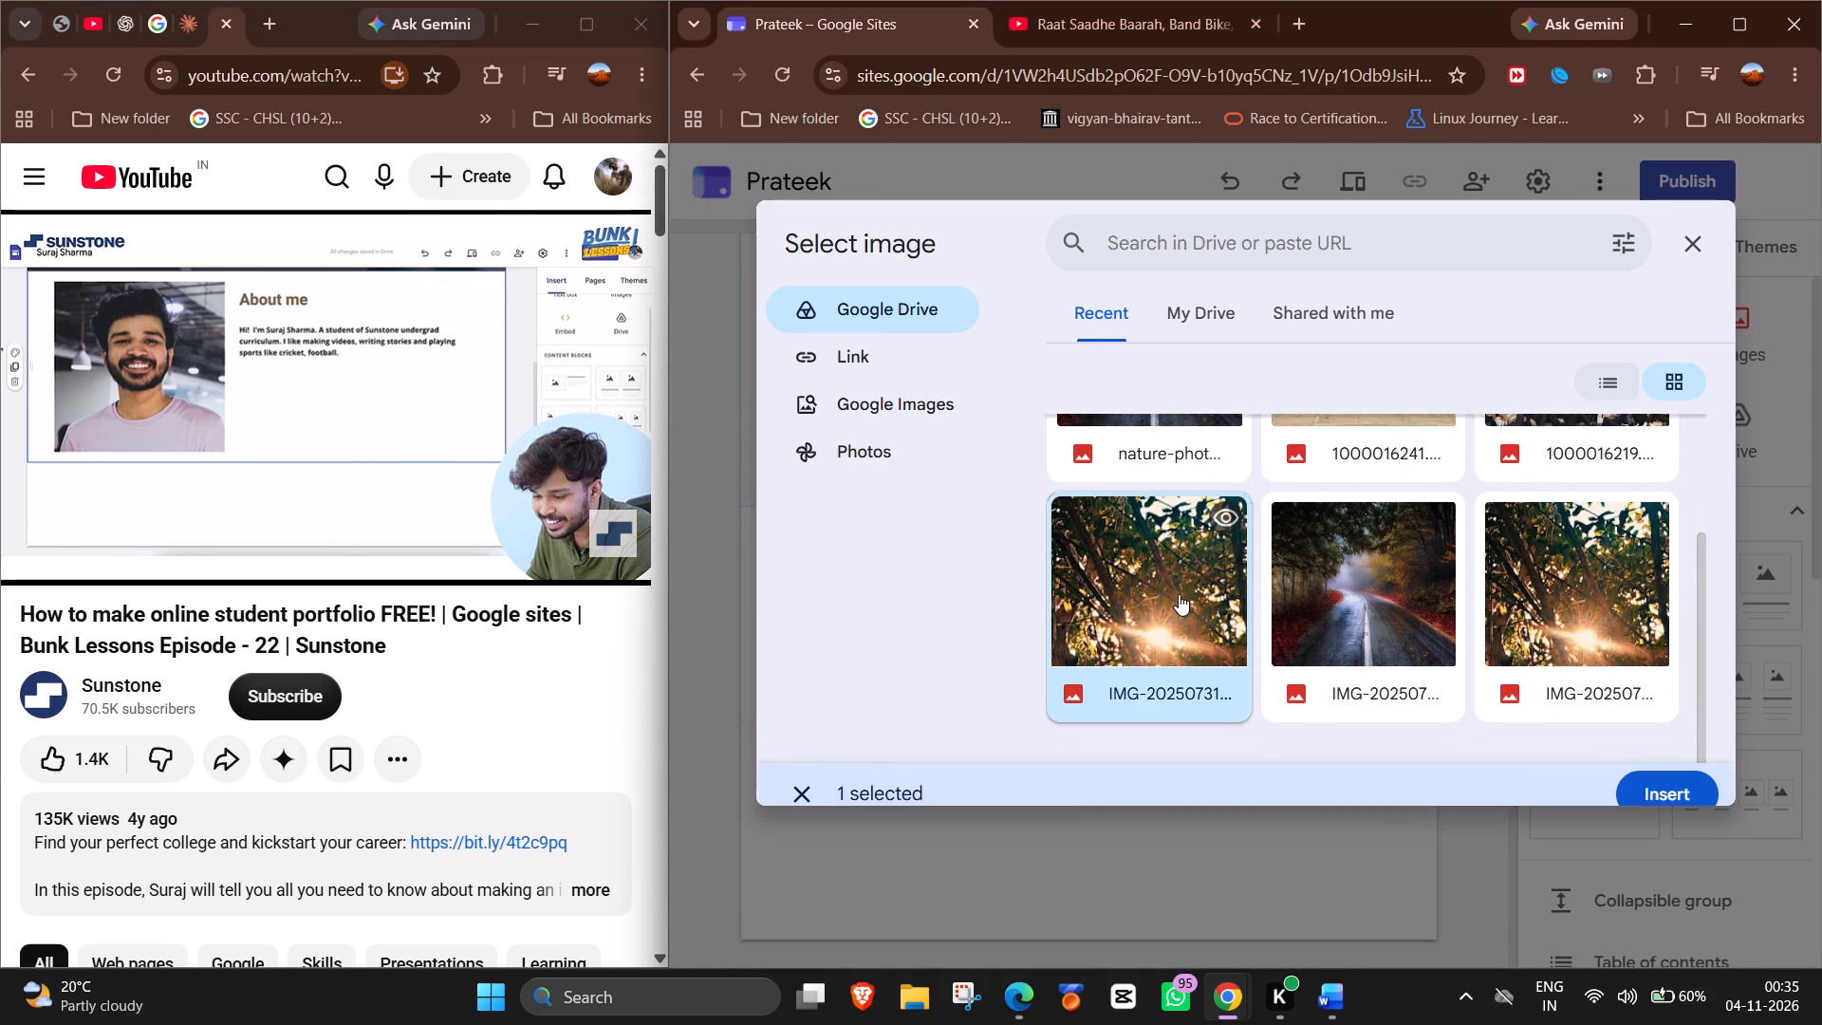
left_click(1687, 775)
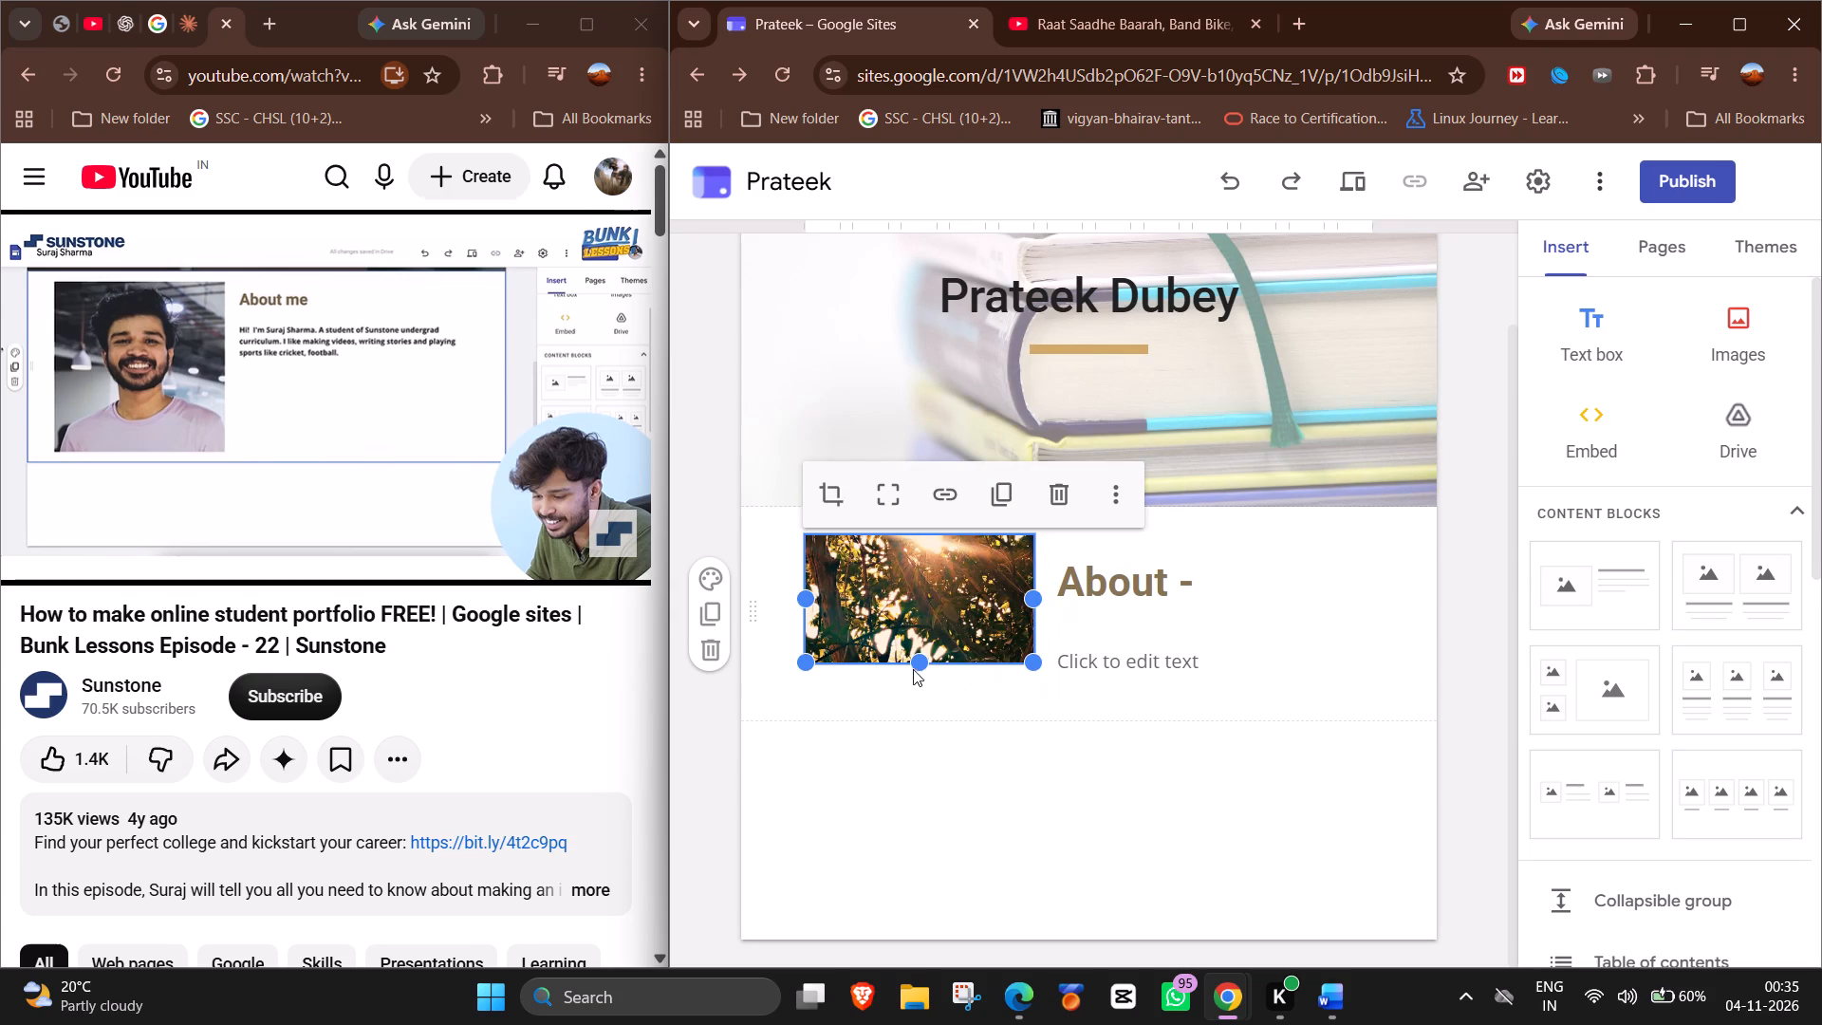
Extend the tree leaves image downward to make it taller beside the About text.
left_click_drag(913, 668, 917, 700)
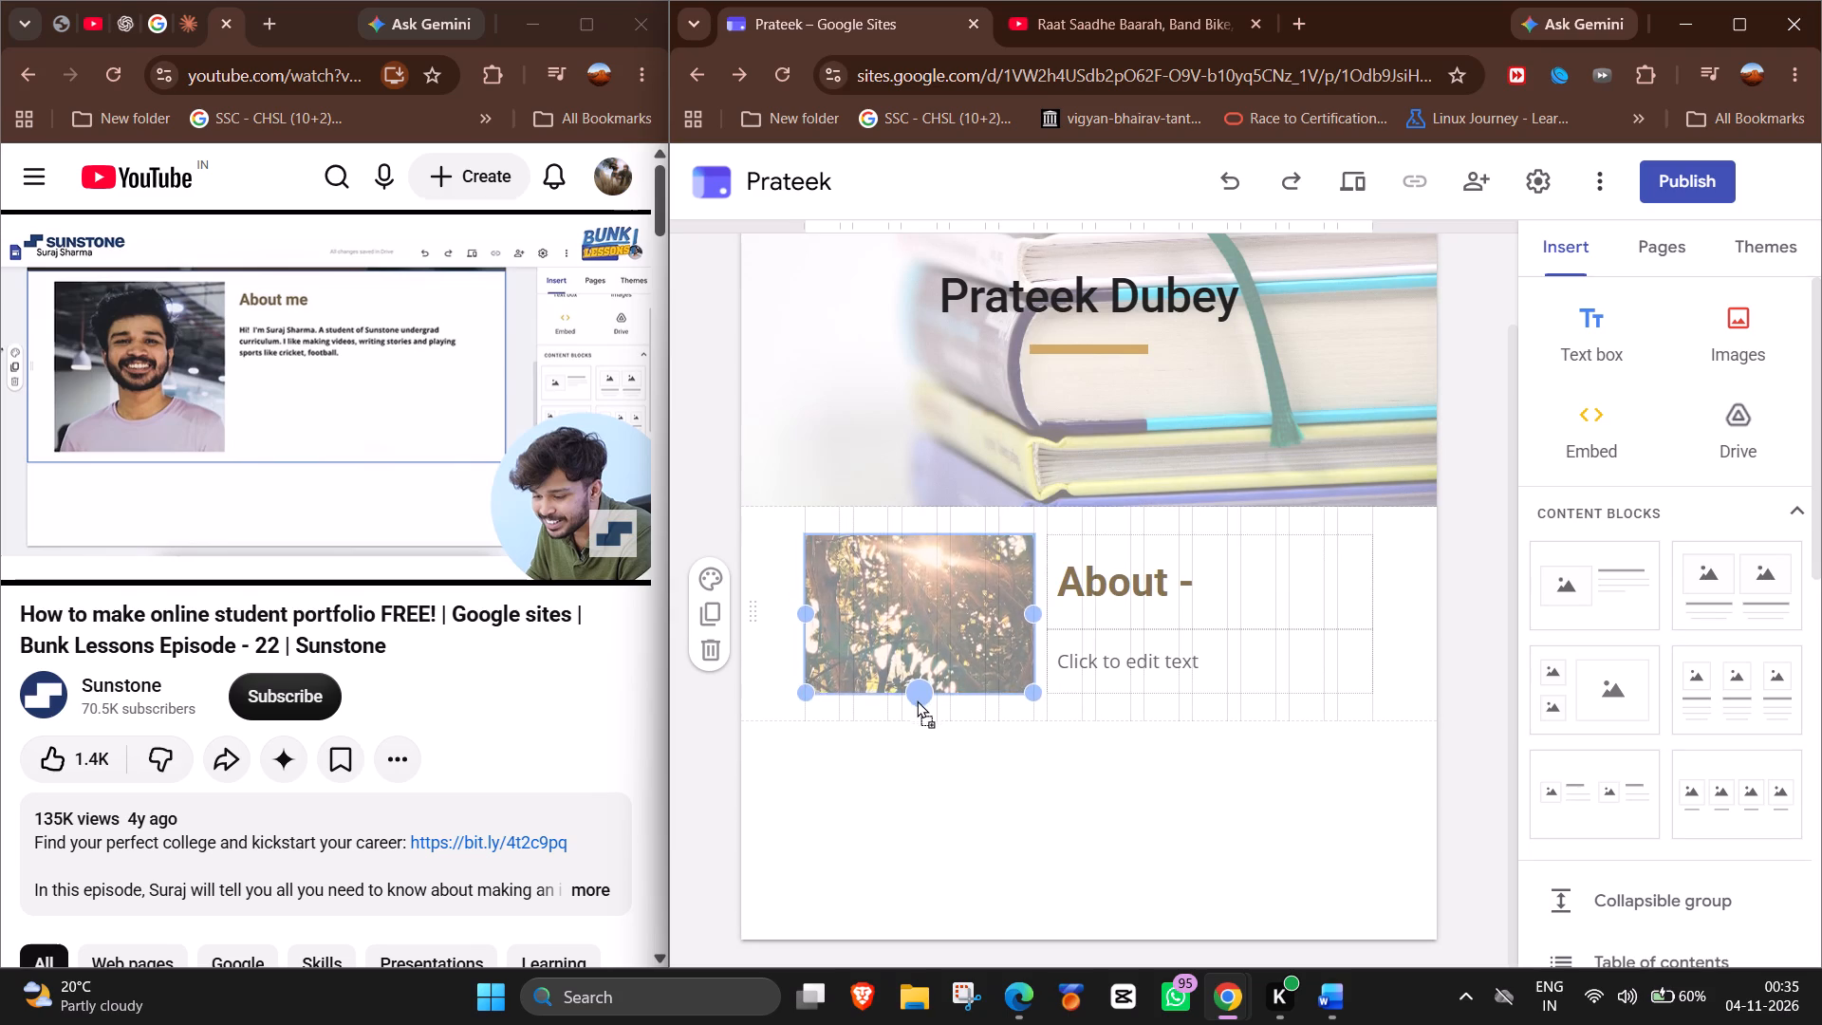
left_click_drag(917, 700, 917, 719)
left_click(1083, 756)
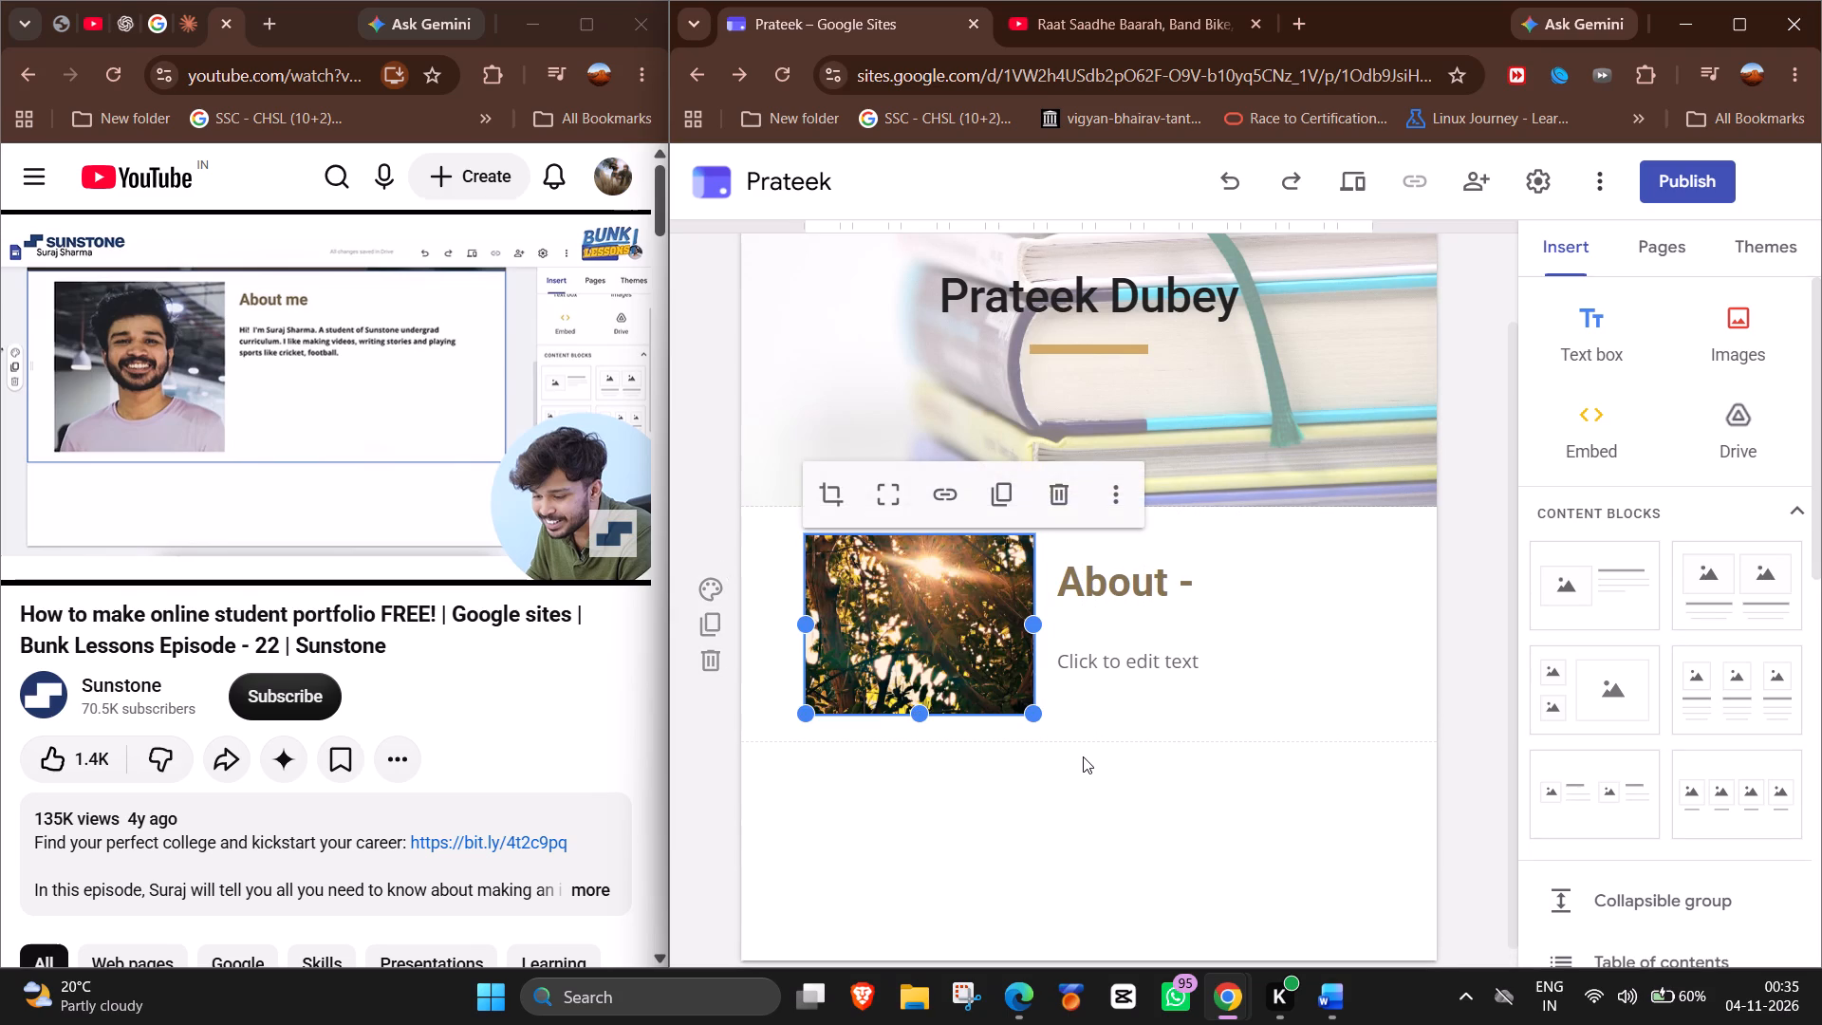
Continue the About title with the greeting "Hi! I'm" followed by the student's name.
left_click(1218, 578)
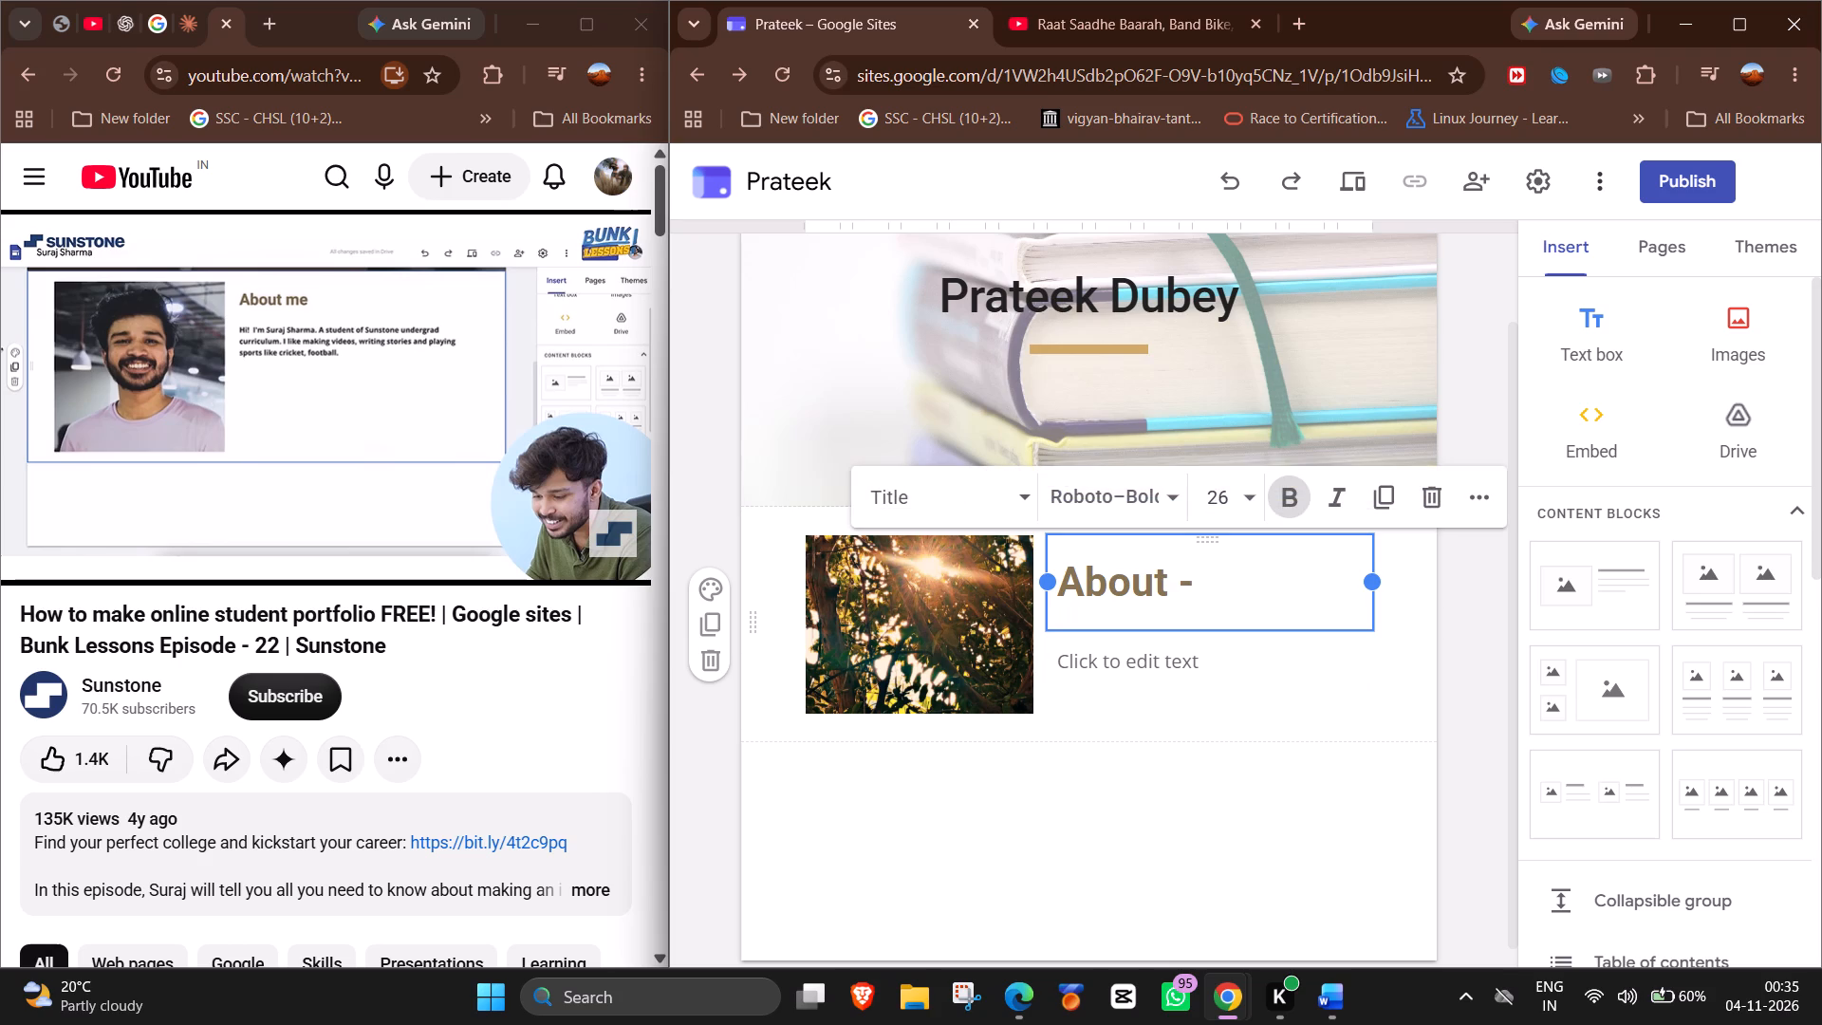
type("HI")
key("BackSpace")
key("BackSpace")
key("space")
type("]]\\\\")
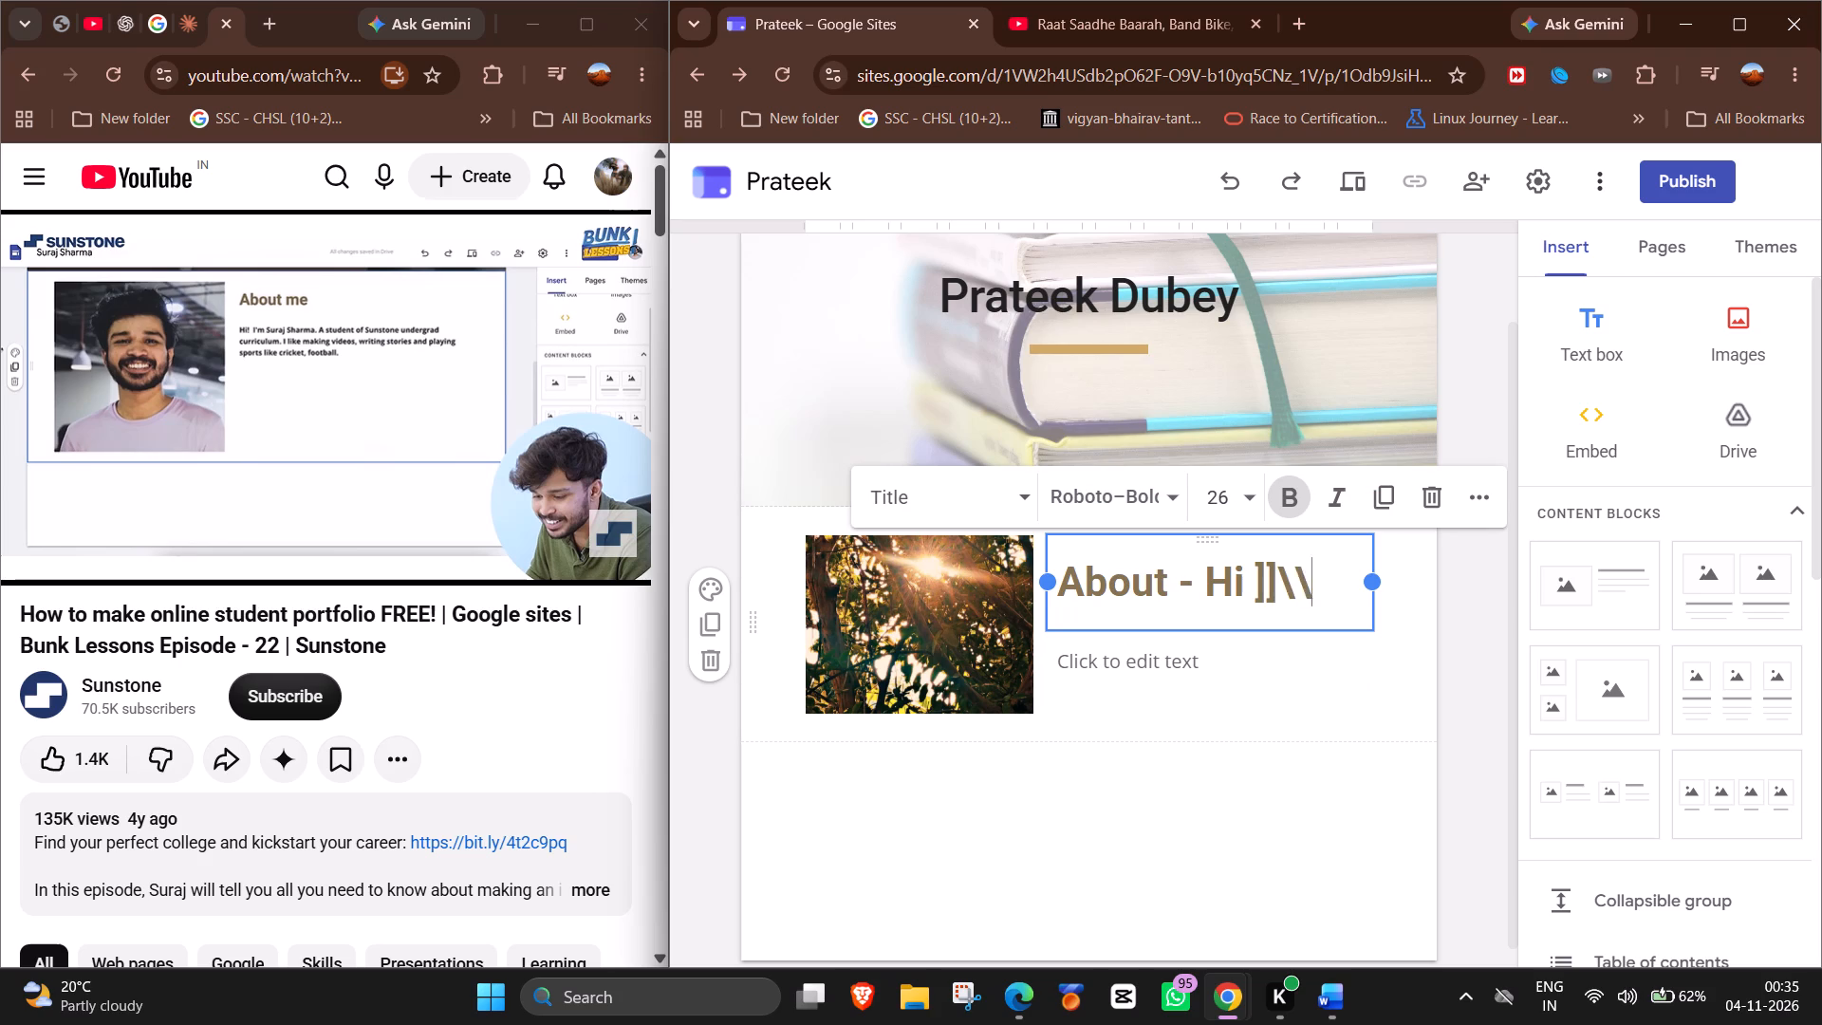
key("BackSpace")
key("BackSpace")
key("BackSpace")
key("BackSpace")
key("BackSpace")
type("!")
key("space")
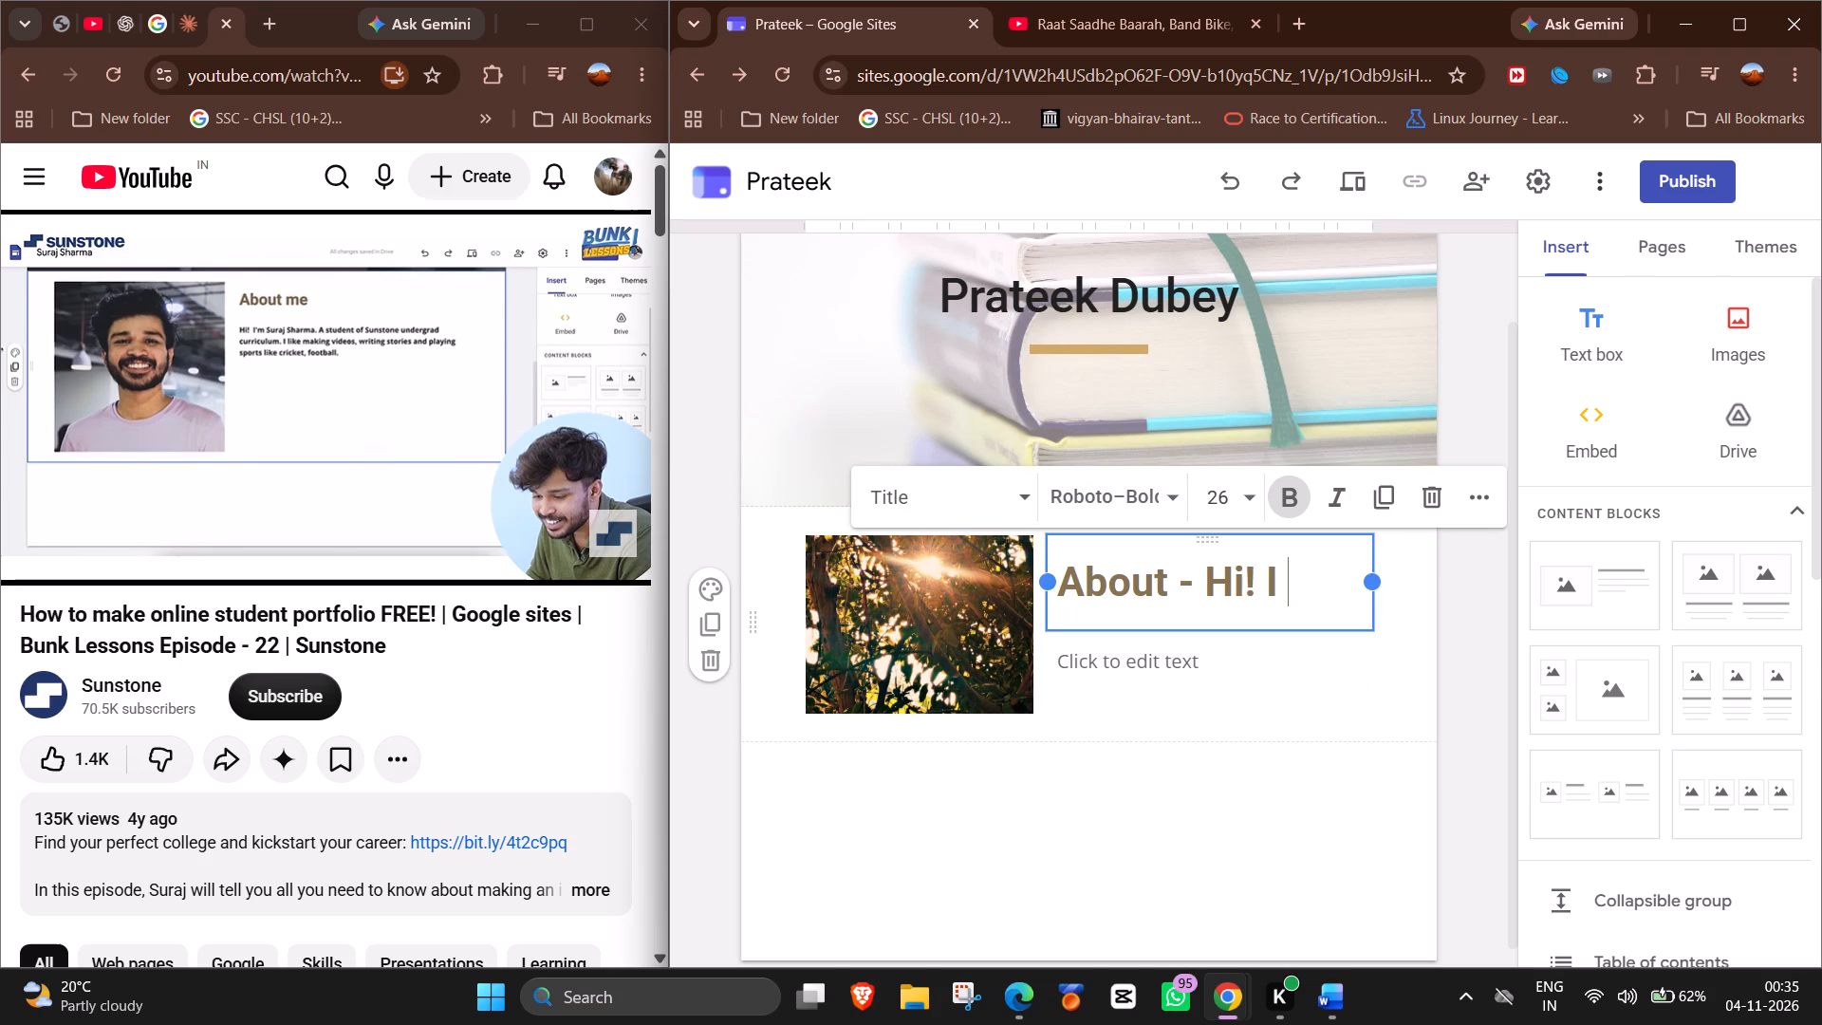
key("BackSpace")
key("BackSpace")
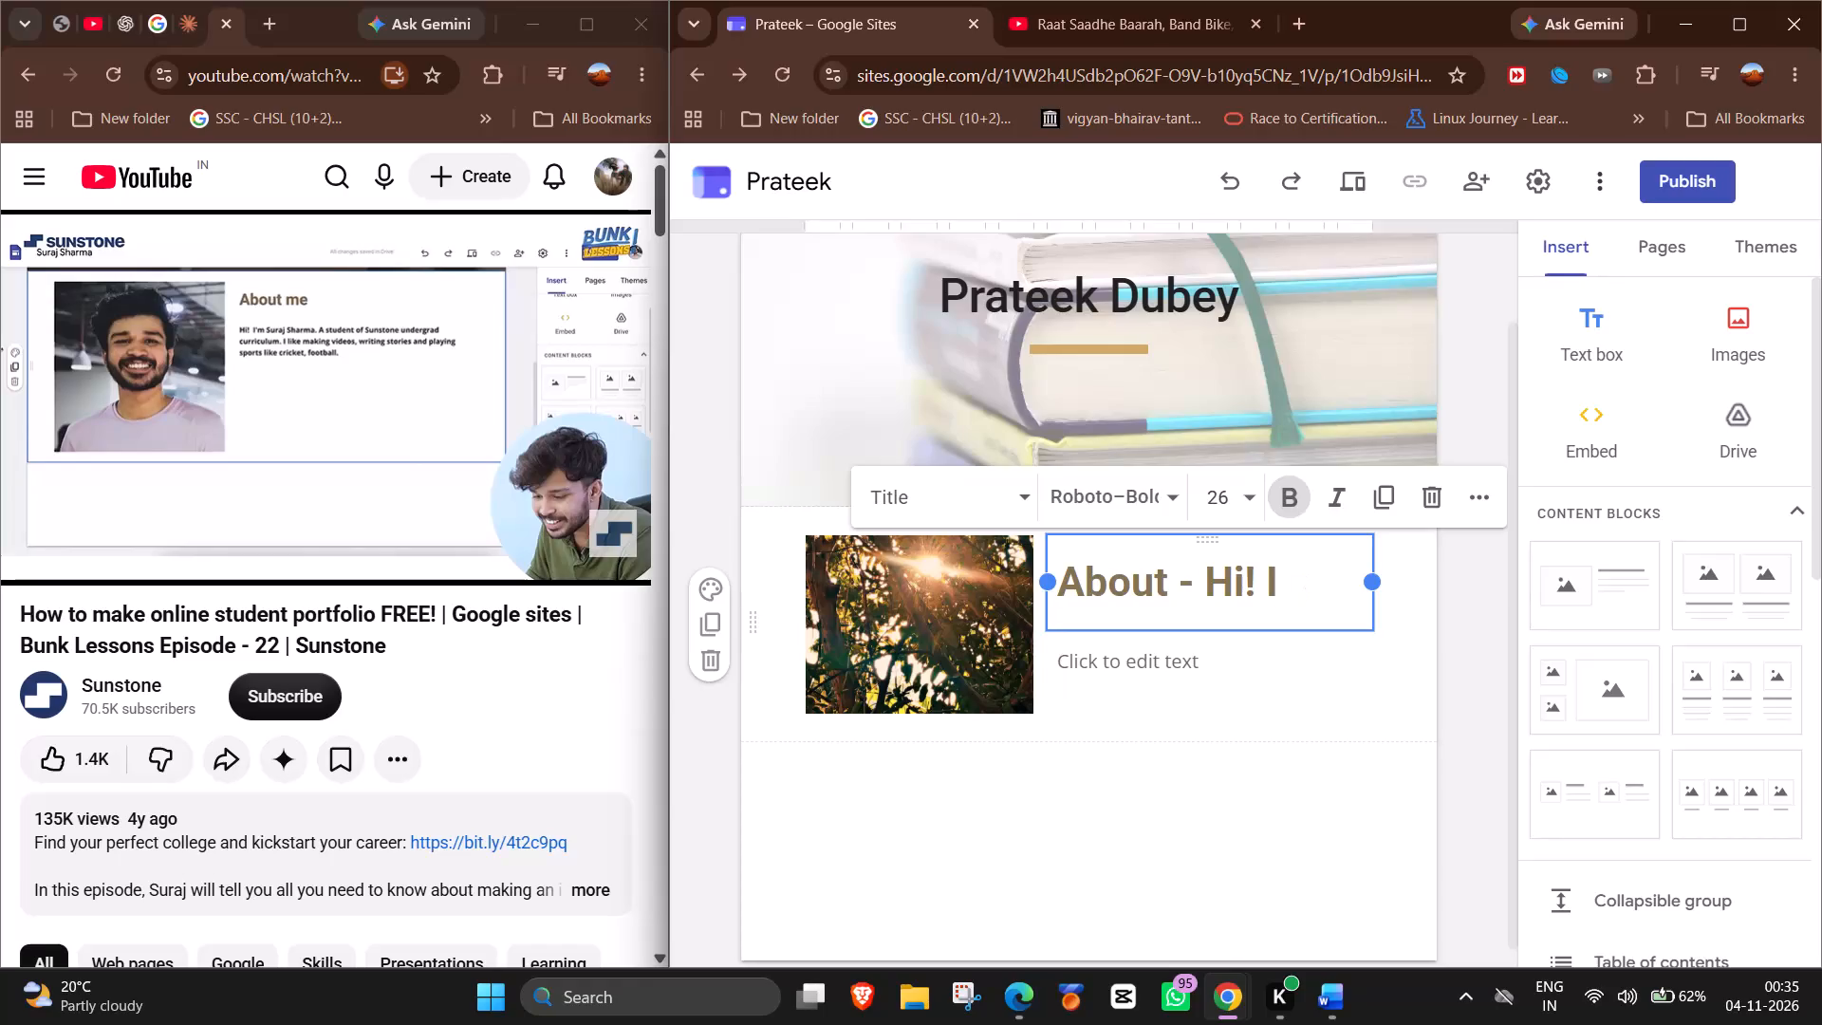
type("'m")
key("space")
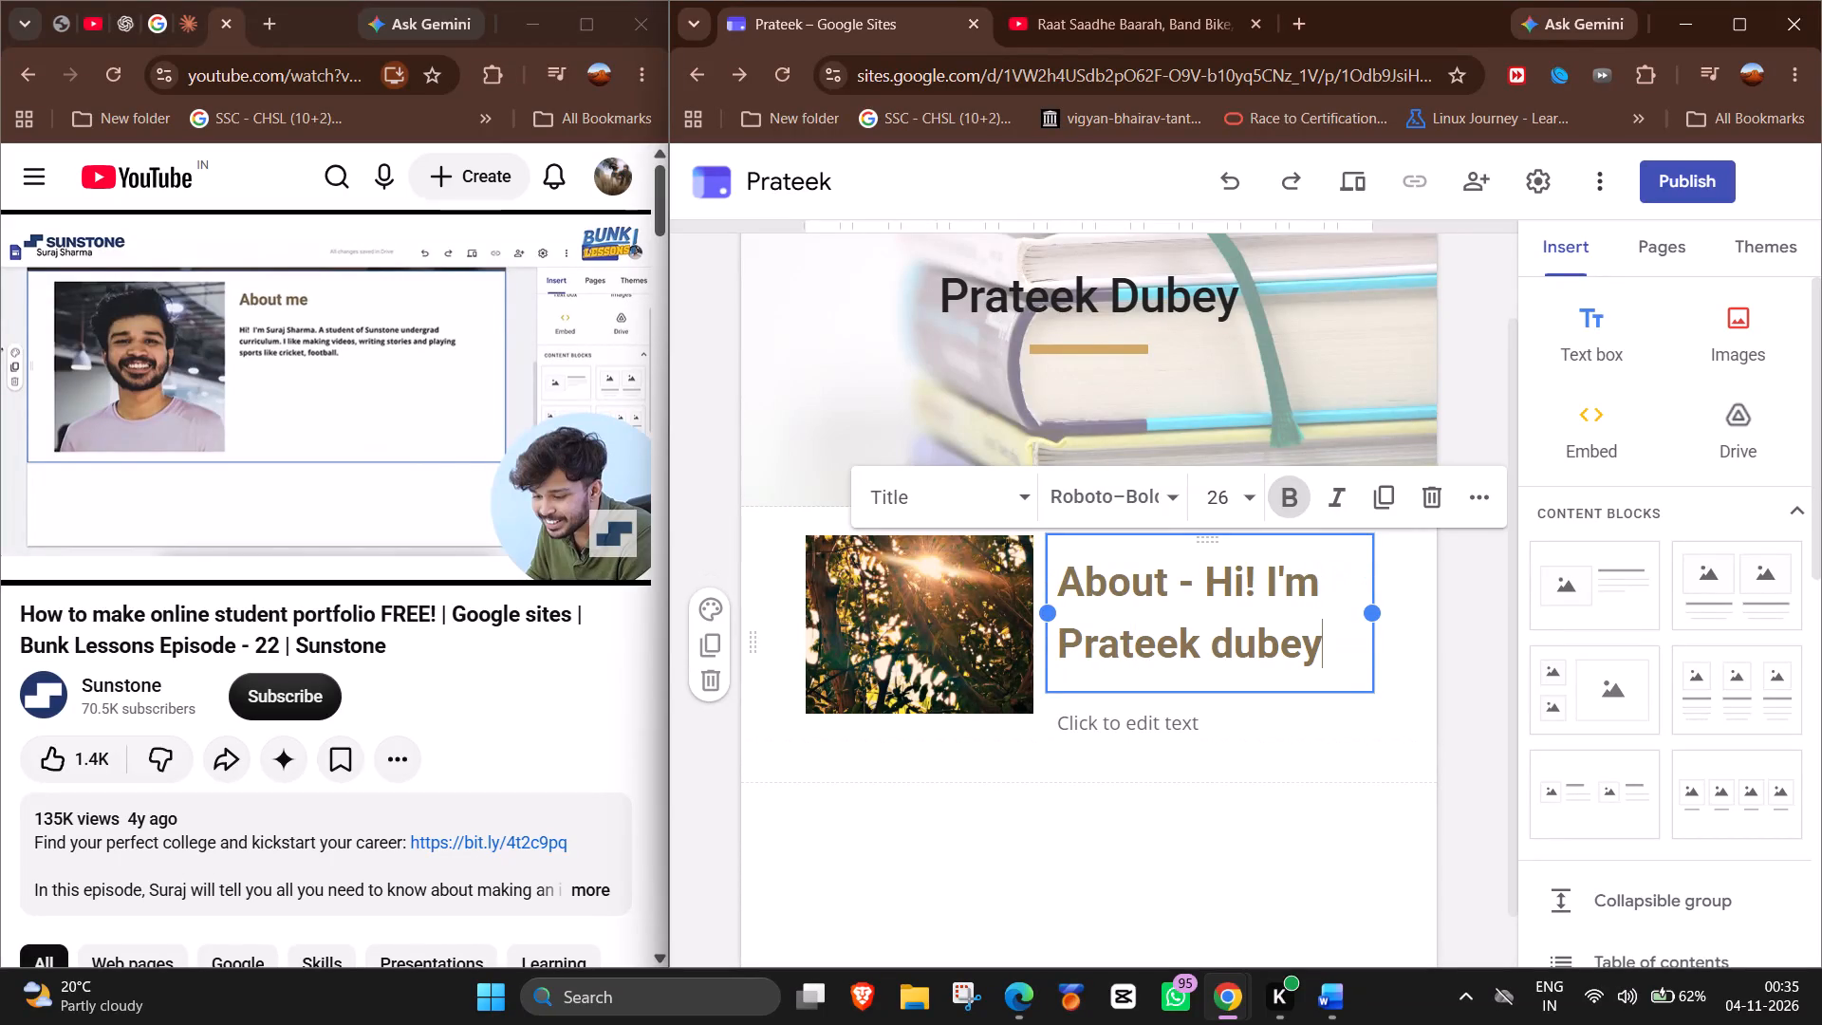
Add ".A student of Samrat Ashok Technological Institute Vidisha" after the name in the About title.
key("period")
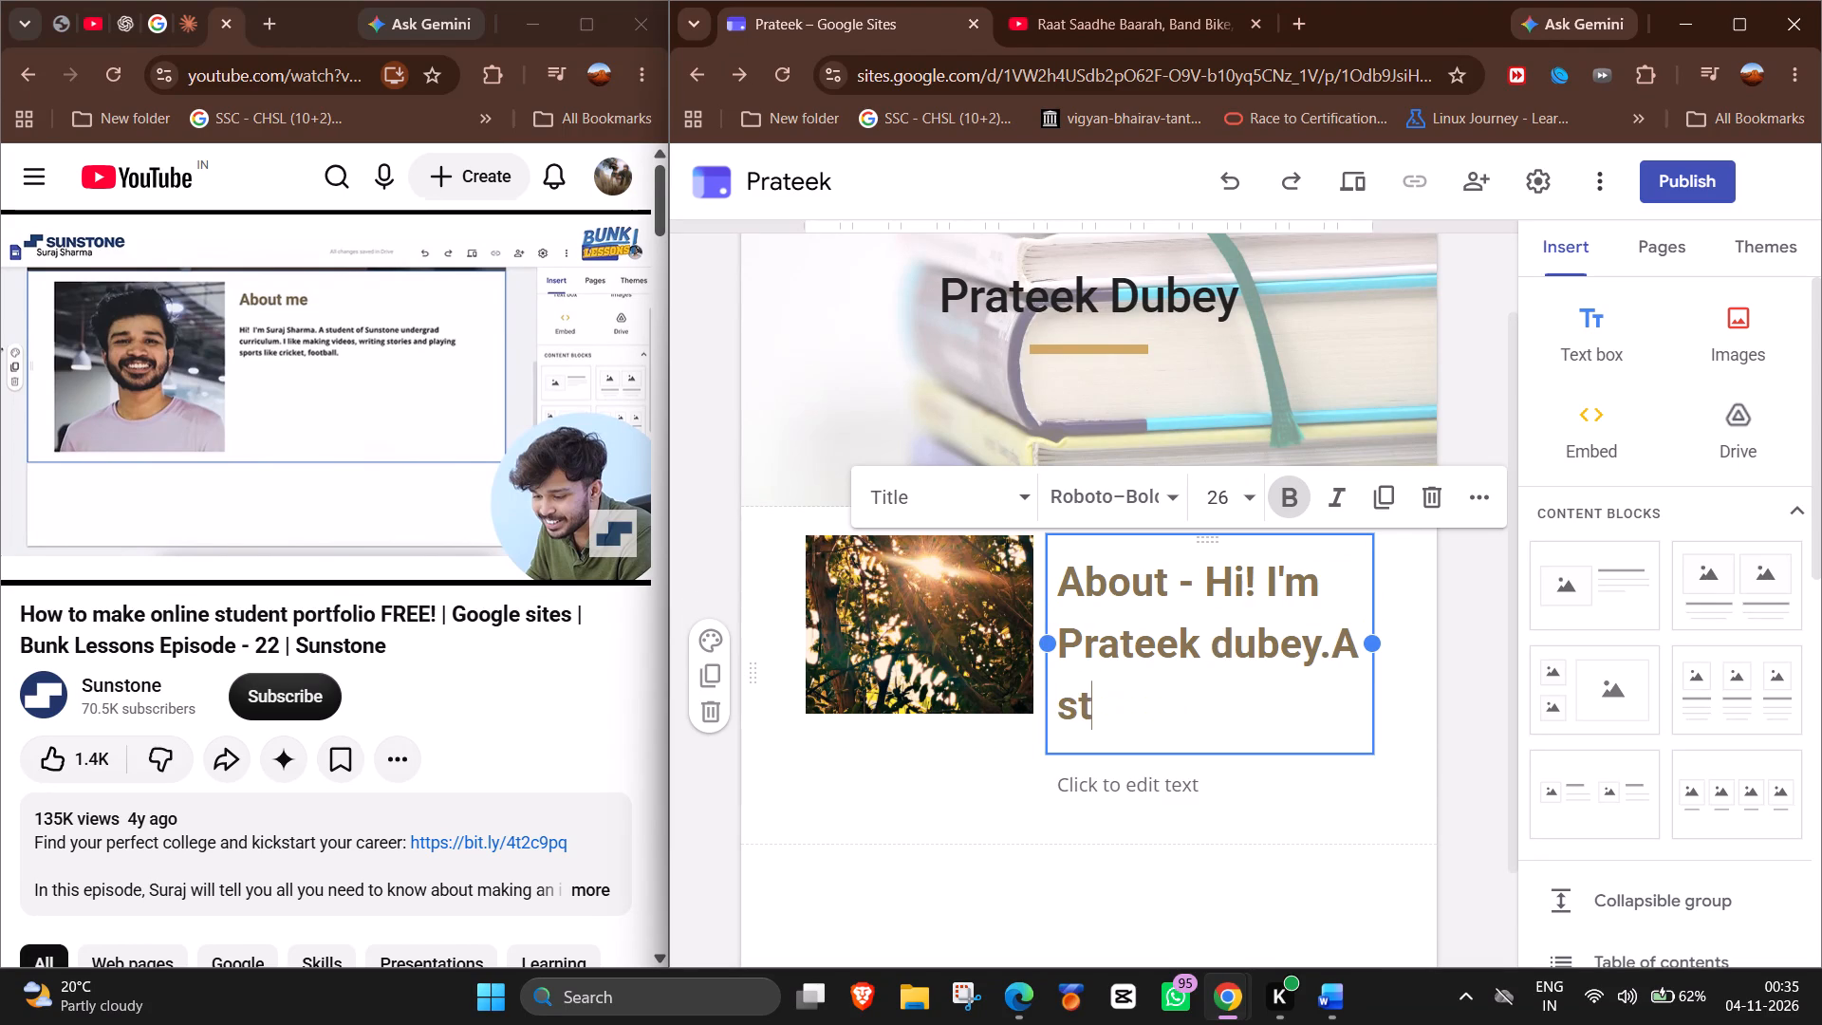
key("BackSpace")
key("BackSpace")
key("BackSpace")
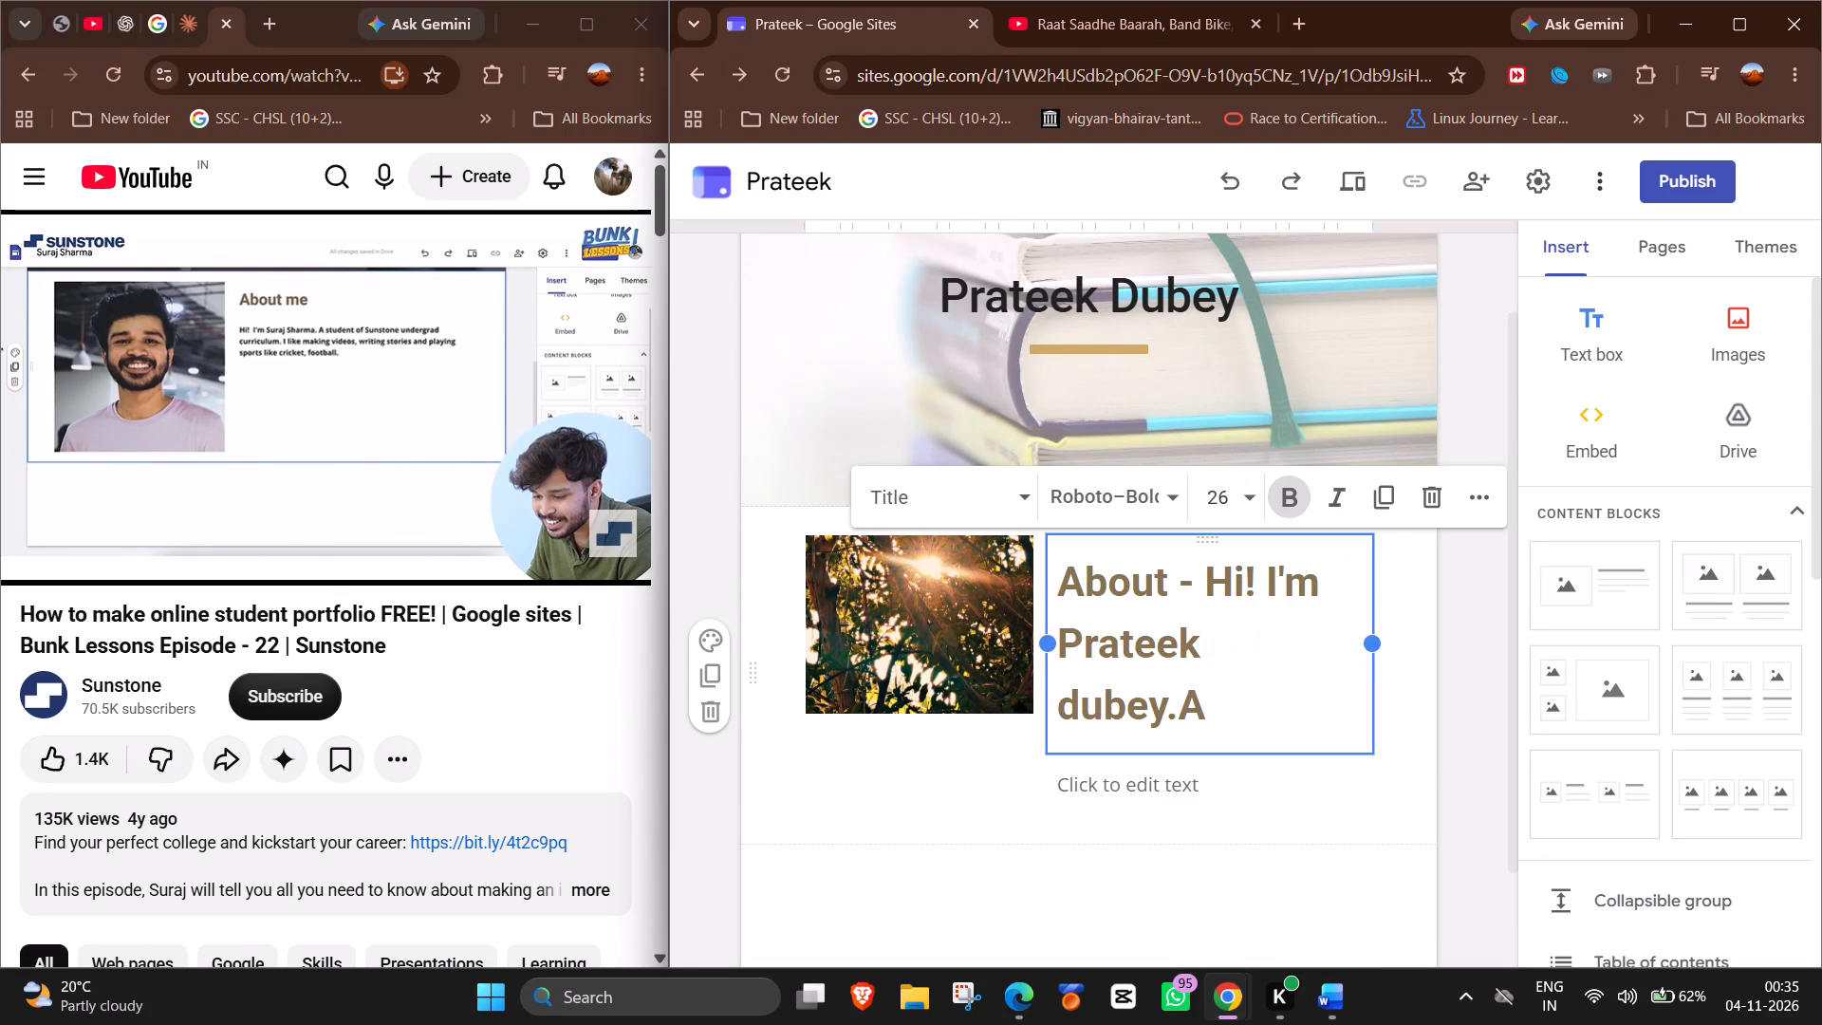
type("student")
key("space")
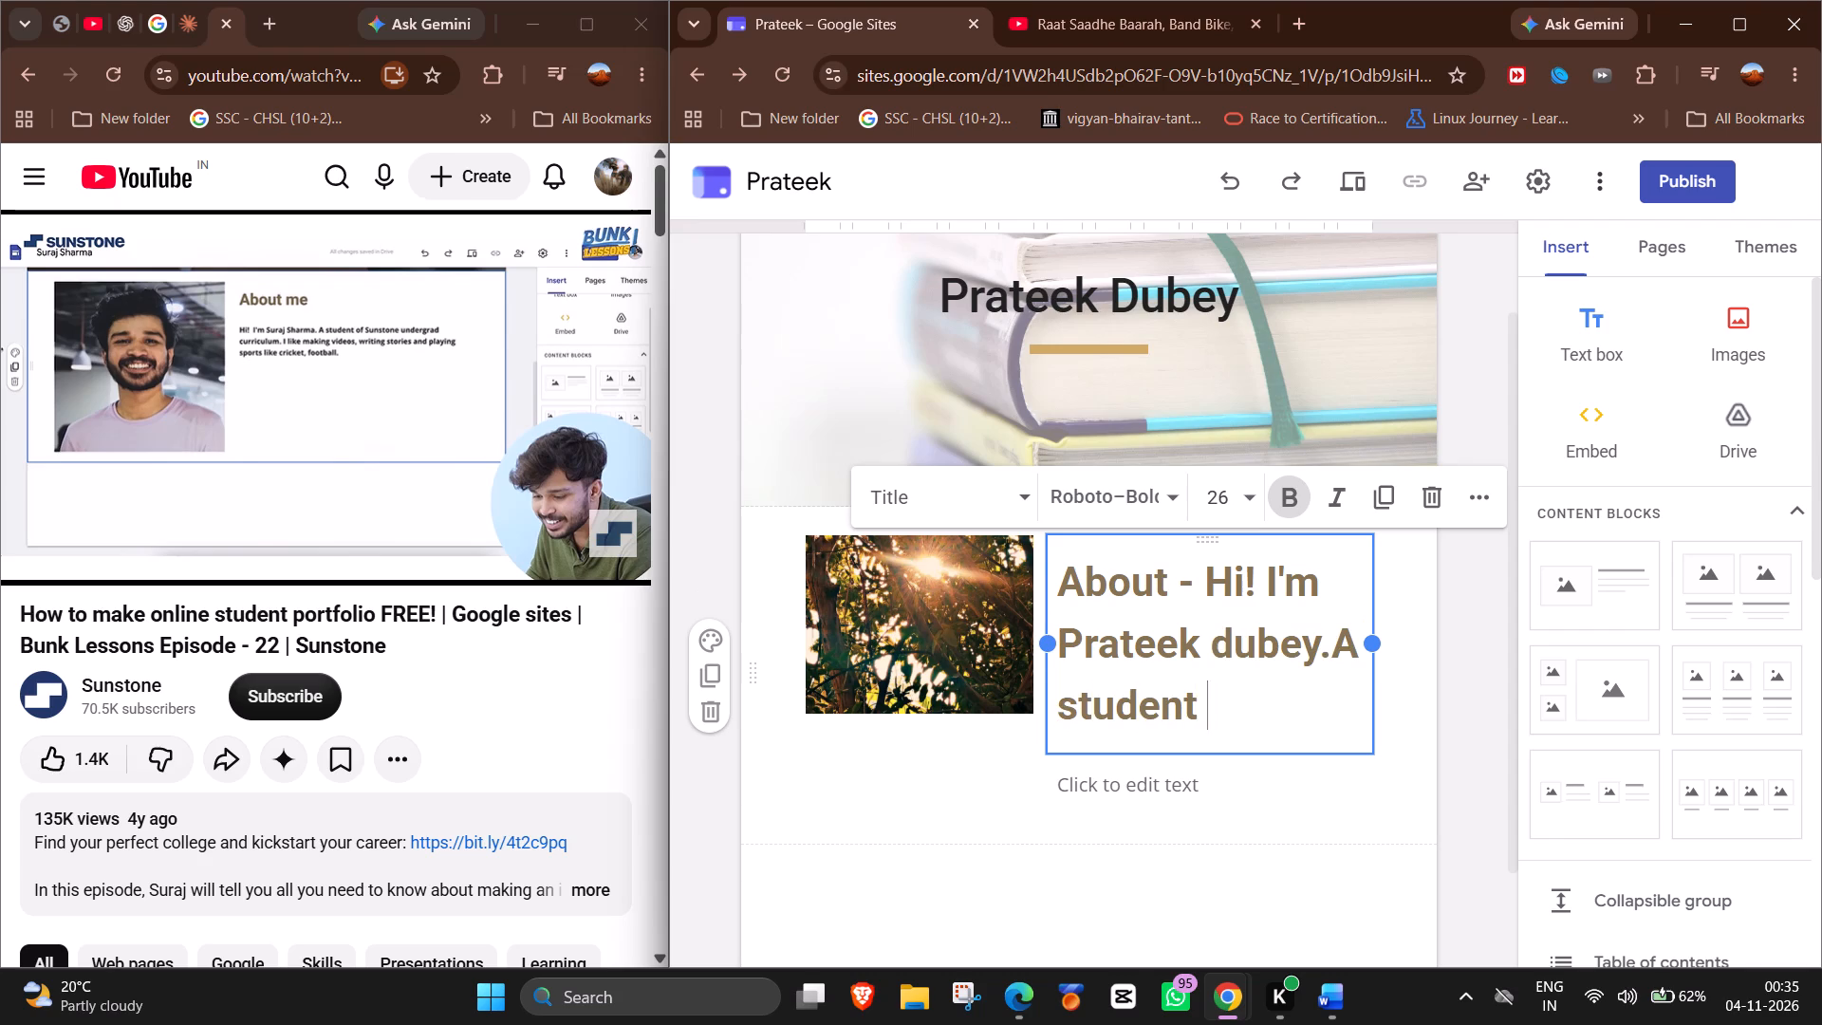
type("of")
key("space")
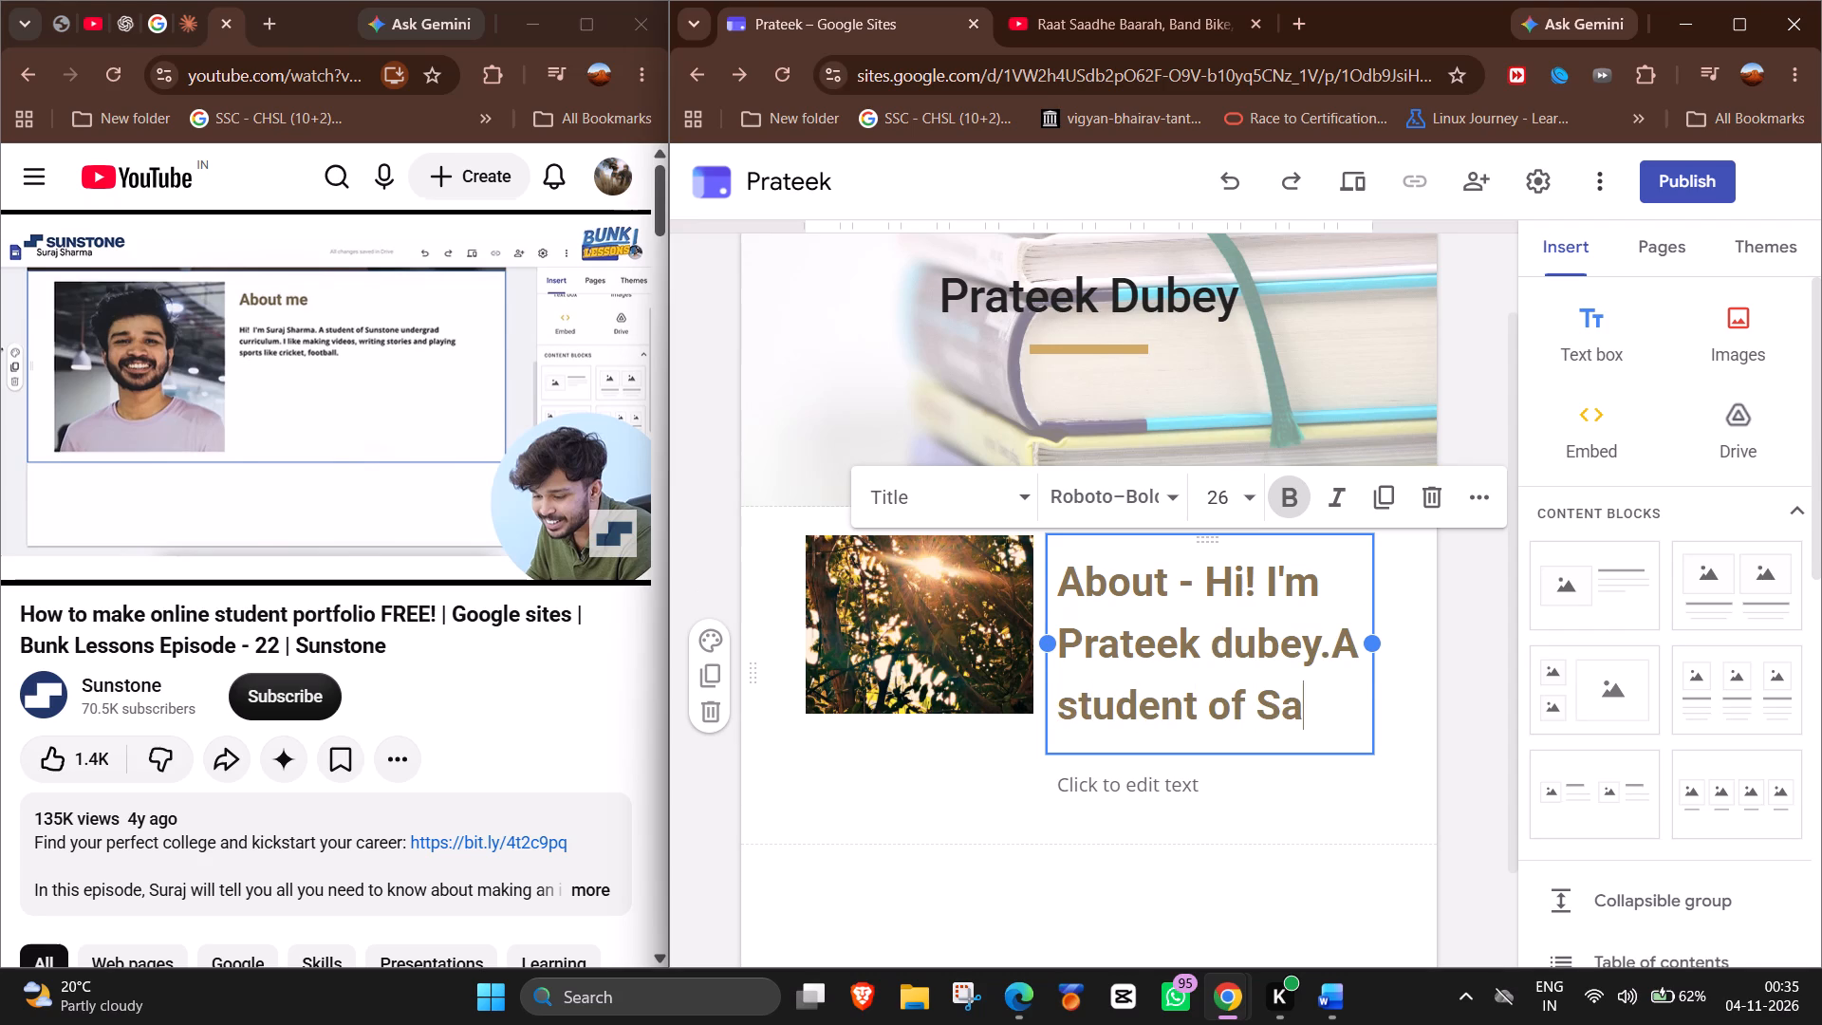
key("BackSpace")
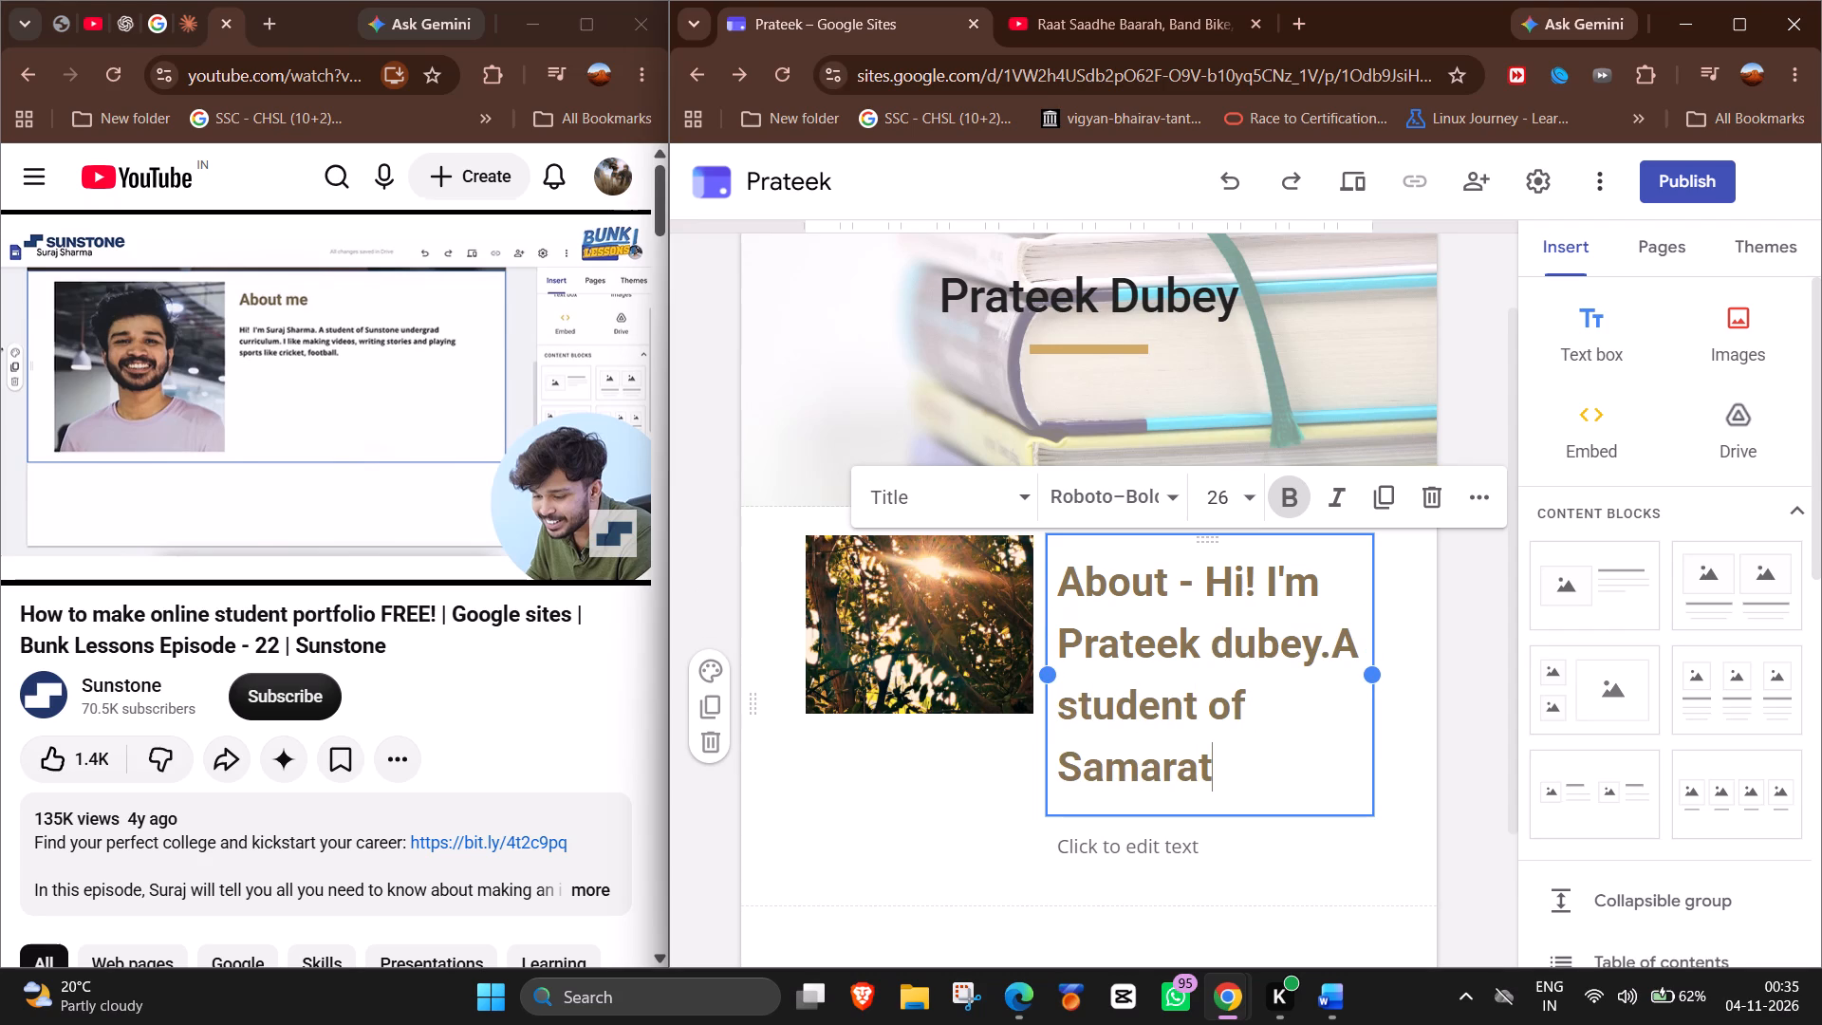
type("\\\\\\\\\\\\")
key("BackSpace")
key("BackSpace")
key("BackSpace")
key("BackSpace")
key("BackSpace")
key("BackSpace")
key("BackSpace")
key("BackSpace")
key("BackSpace")
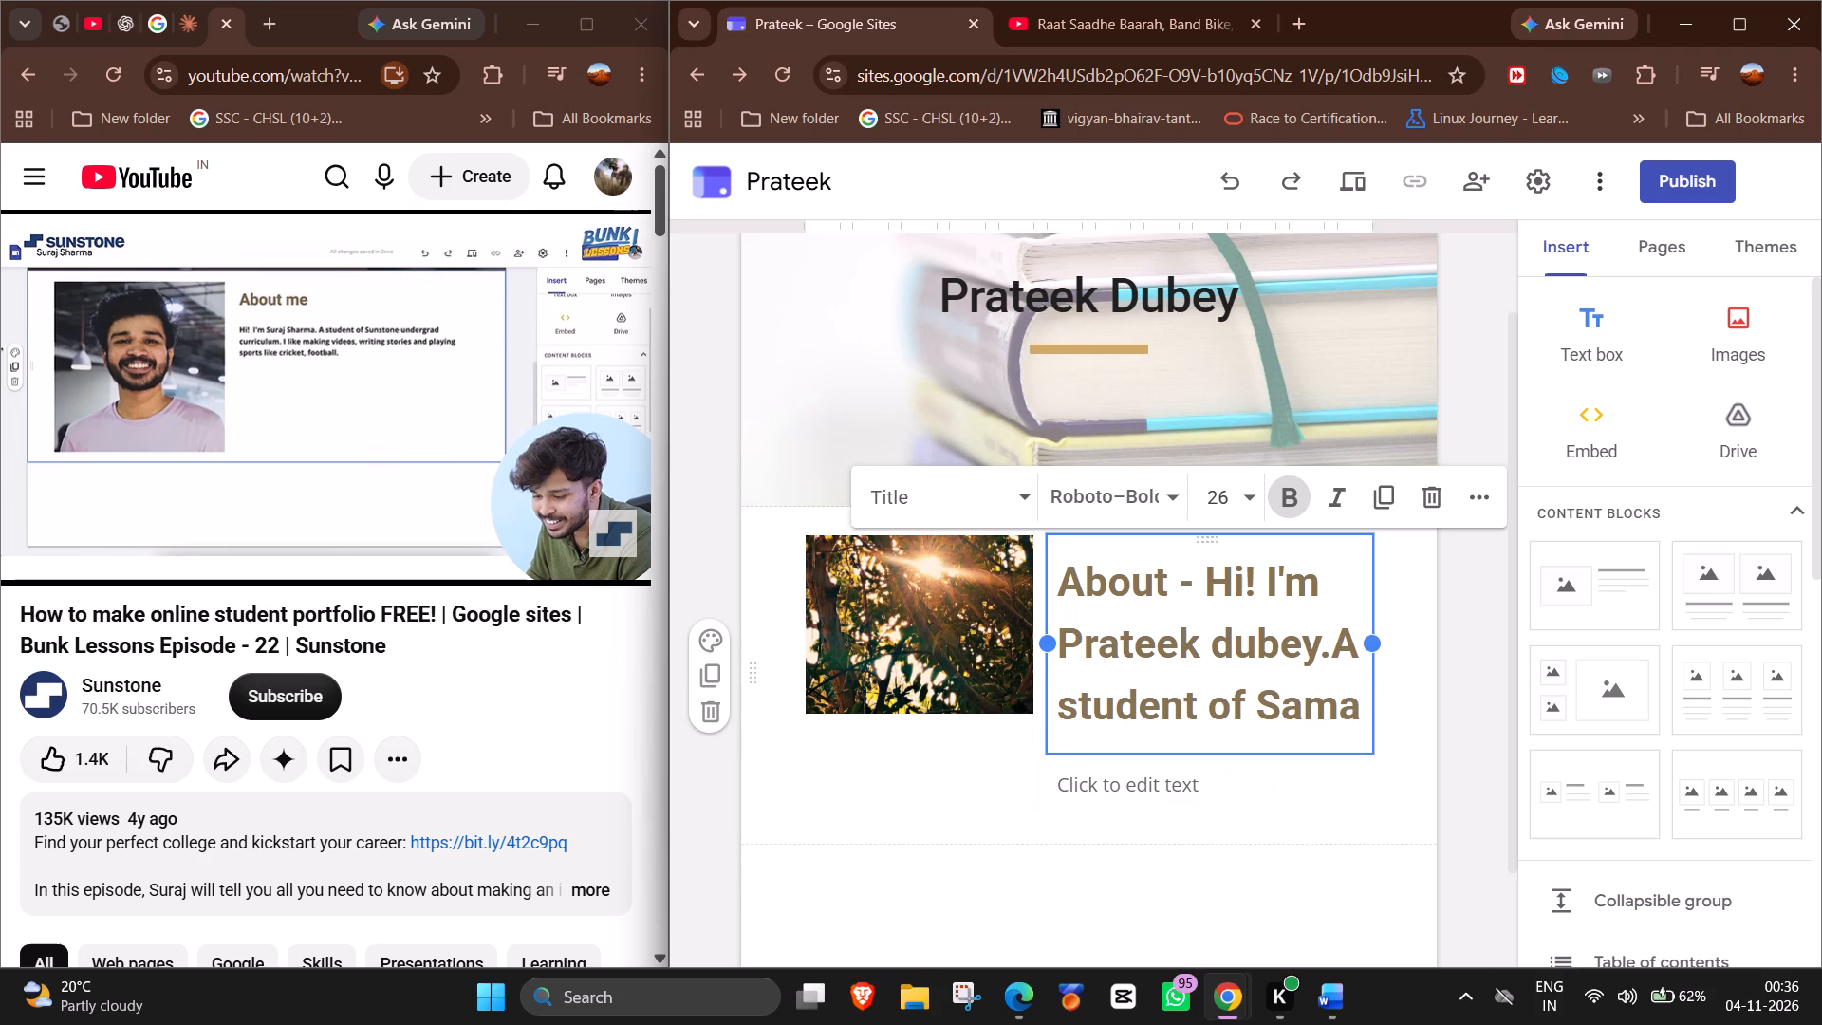
key("BackSpace")
type("rat")
key("space")
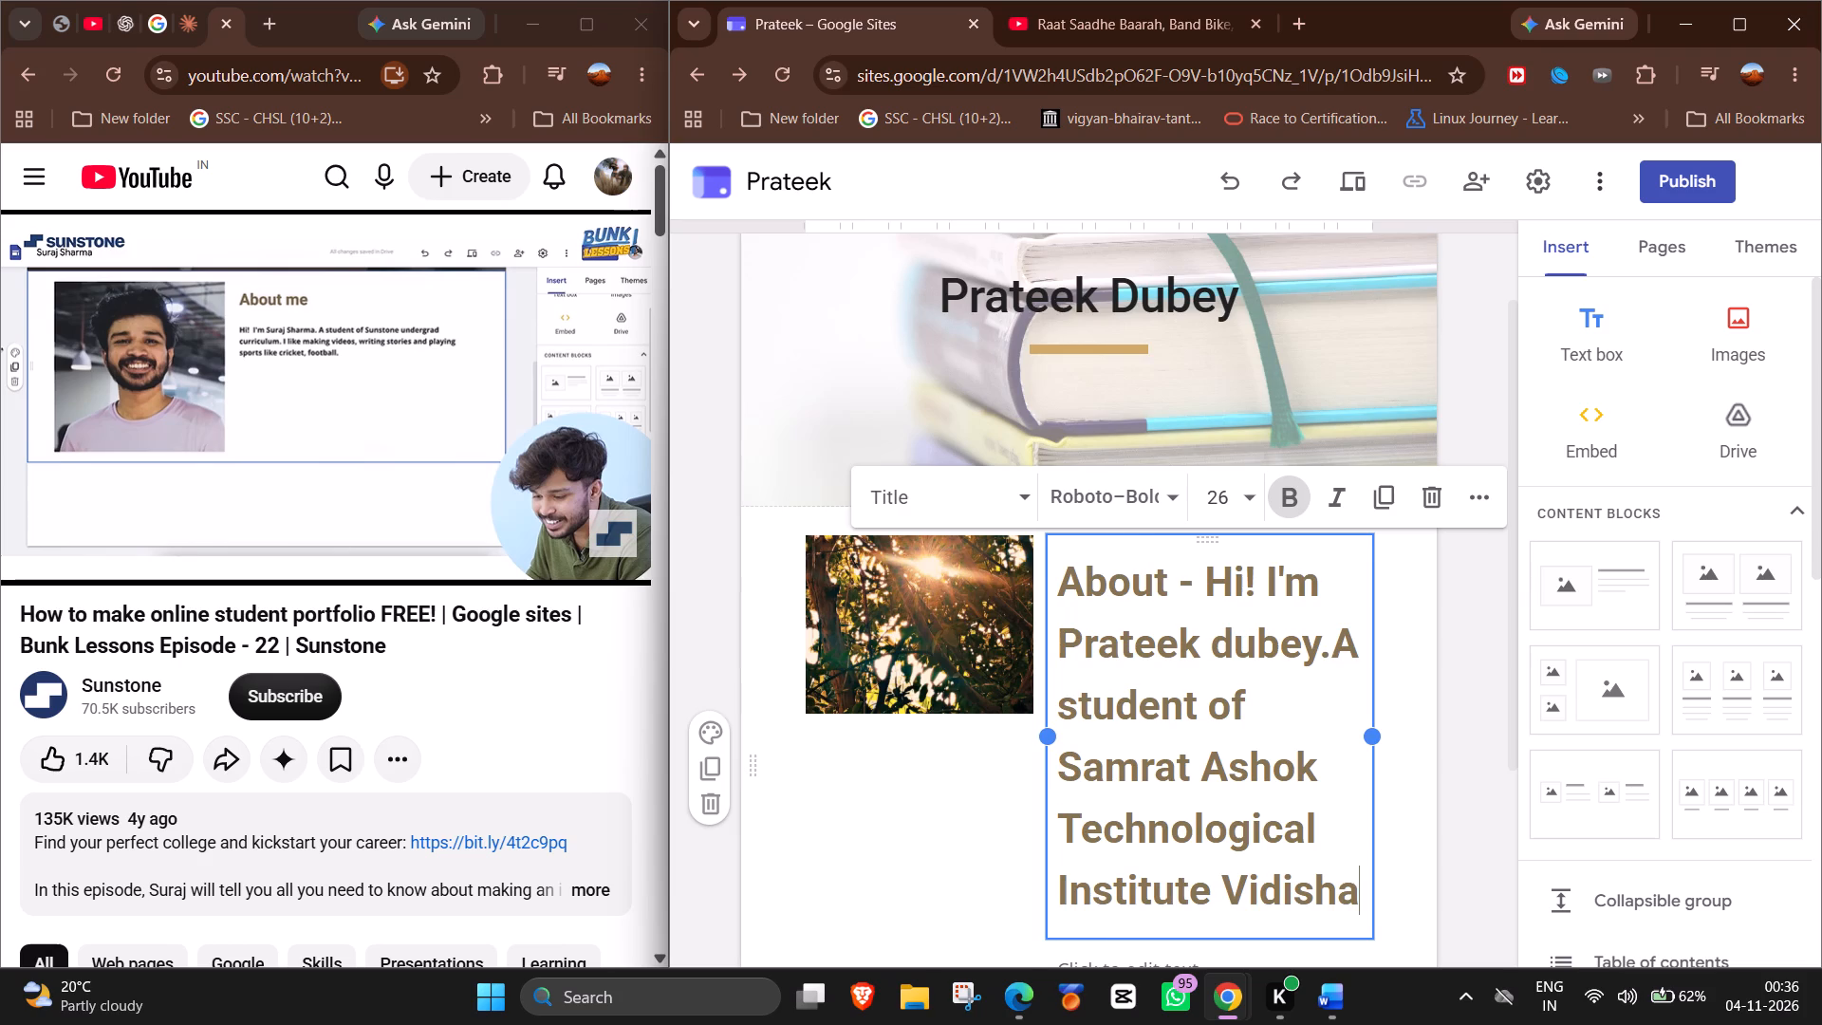
Set the font size of the entire About title text beside the tree leaves image to 10.
left_click(1359, 563, "ctrl")
key("ctrl+a")
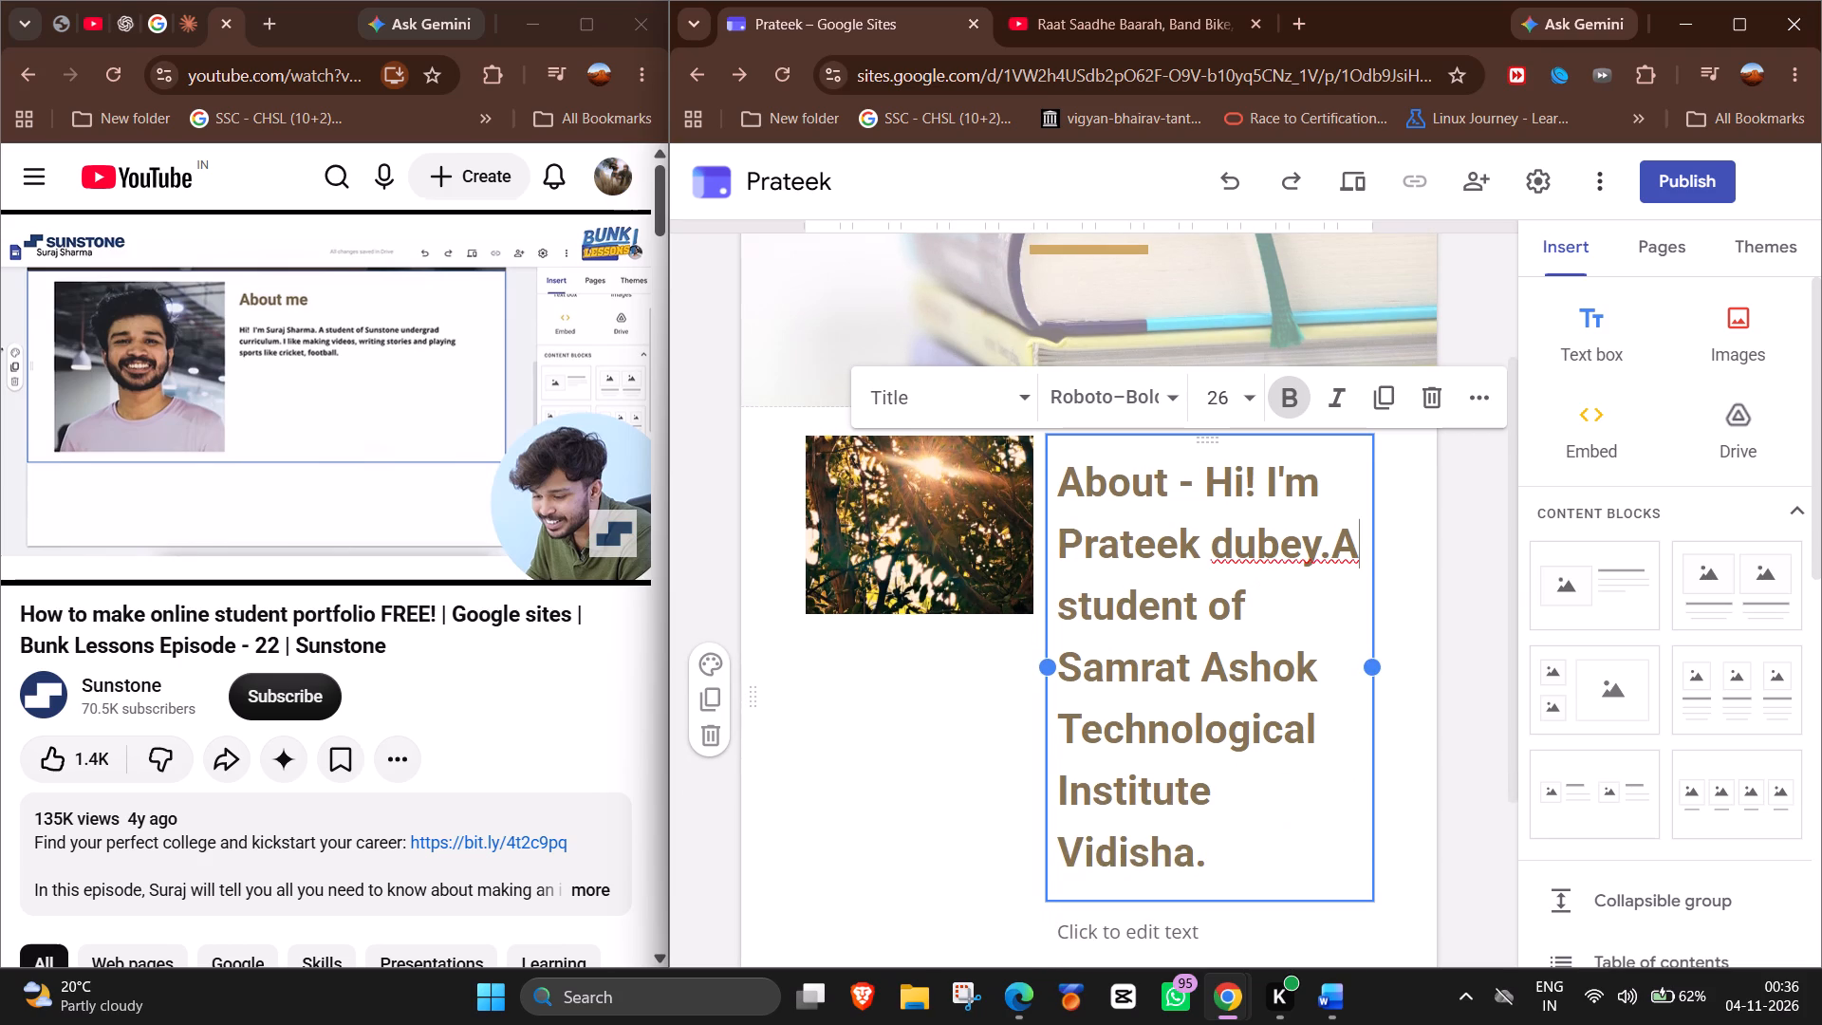
left_click(1242, 391)
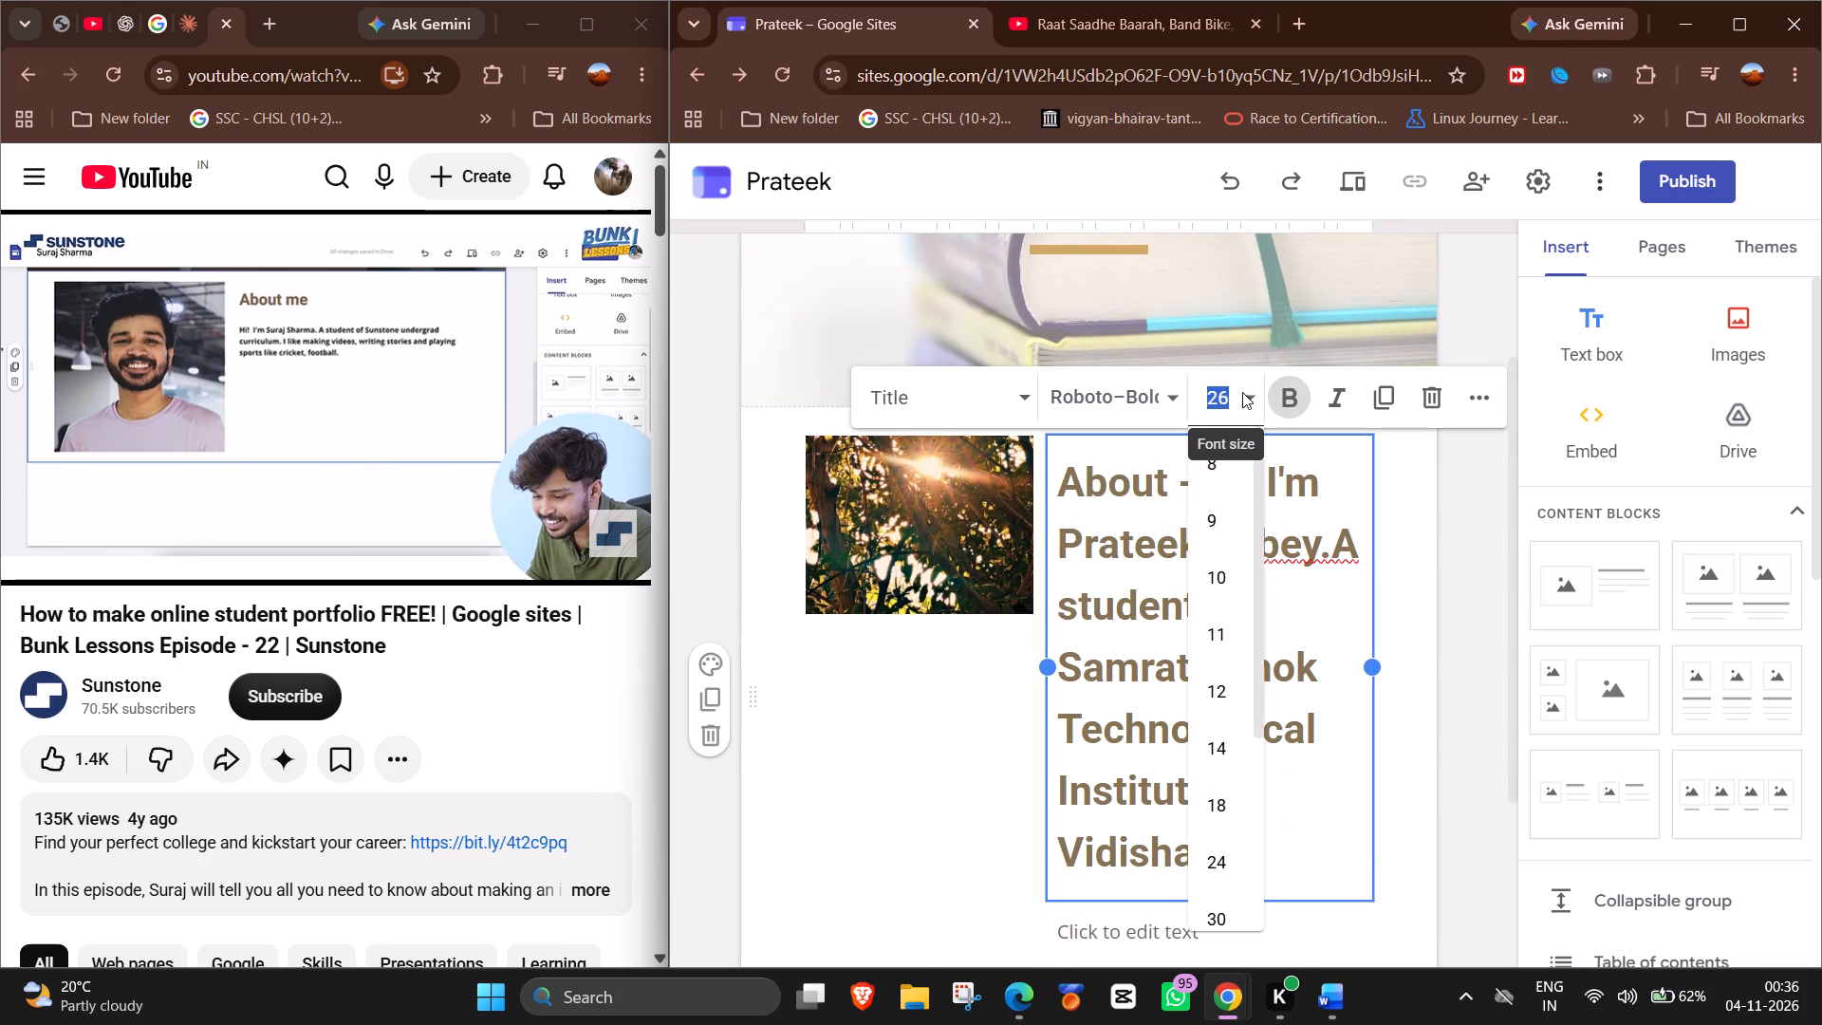
left_click(1116, 612)
key("ctrl+a")
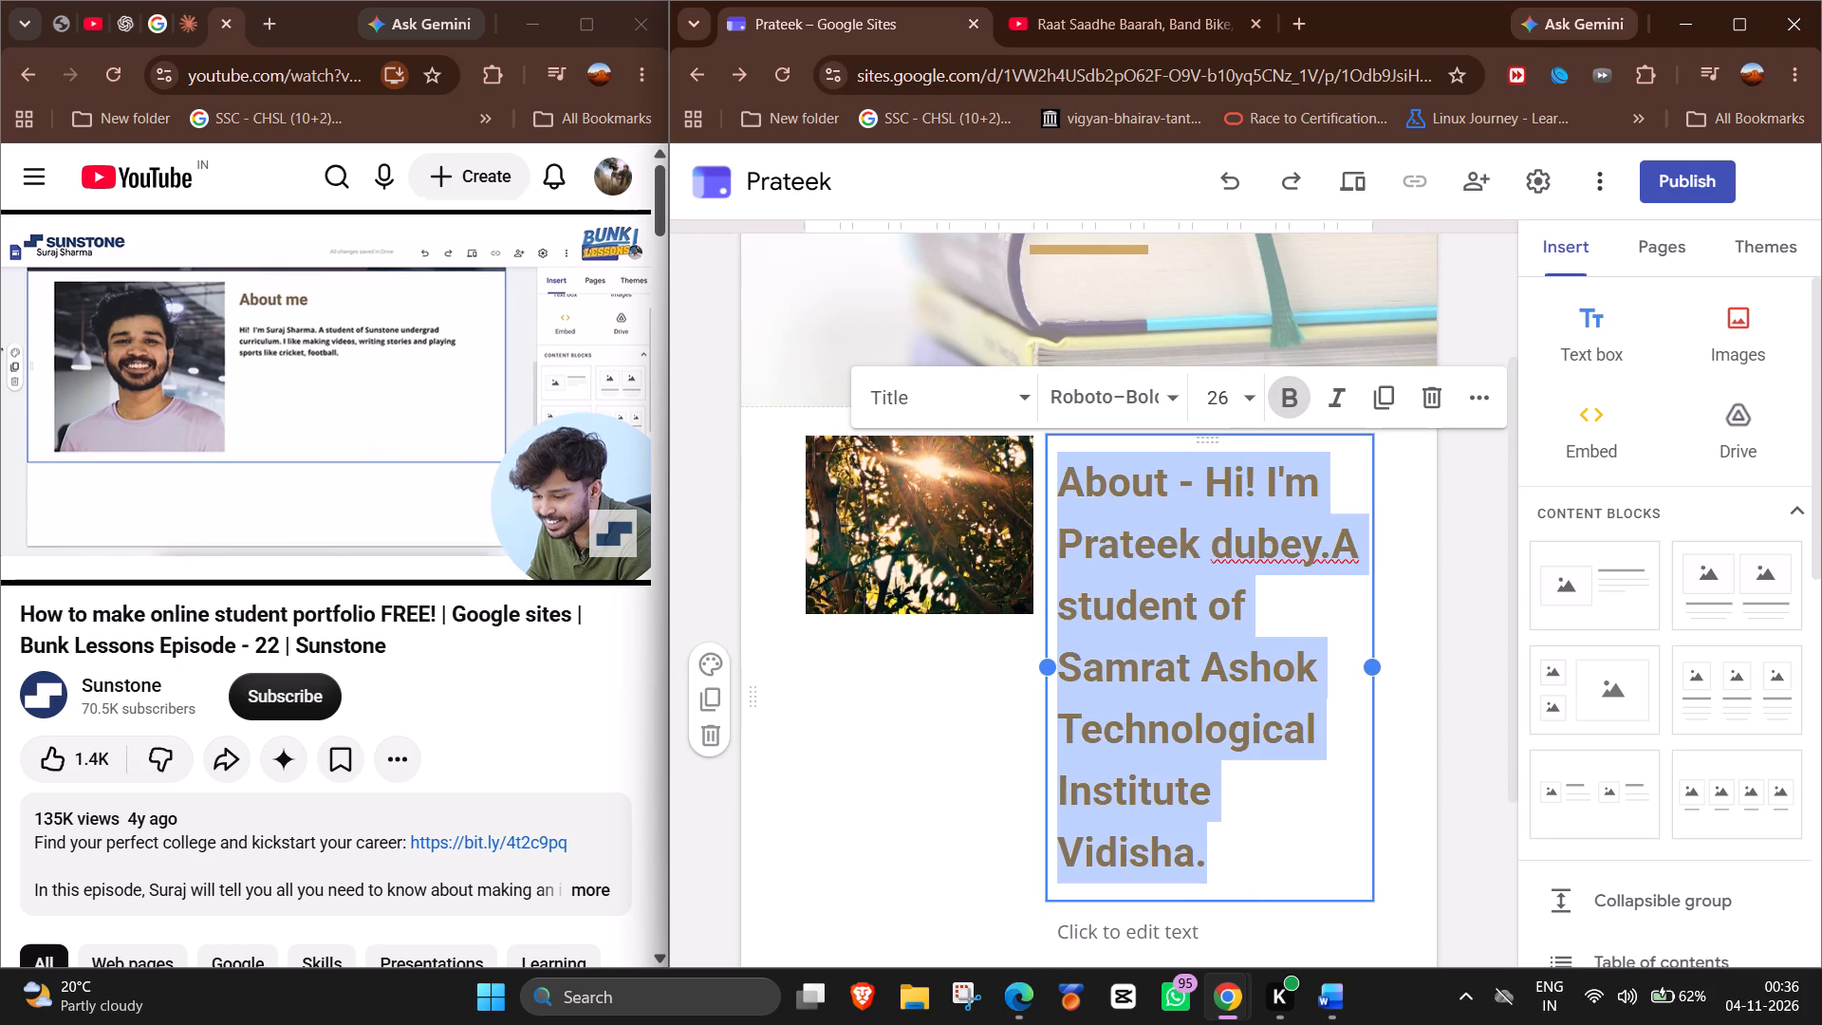
left_click(1231, 419)
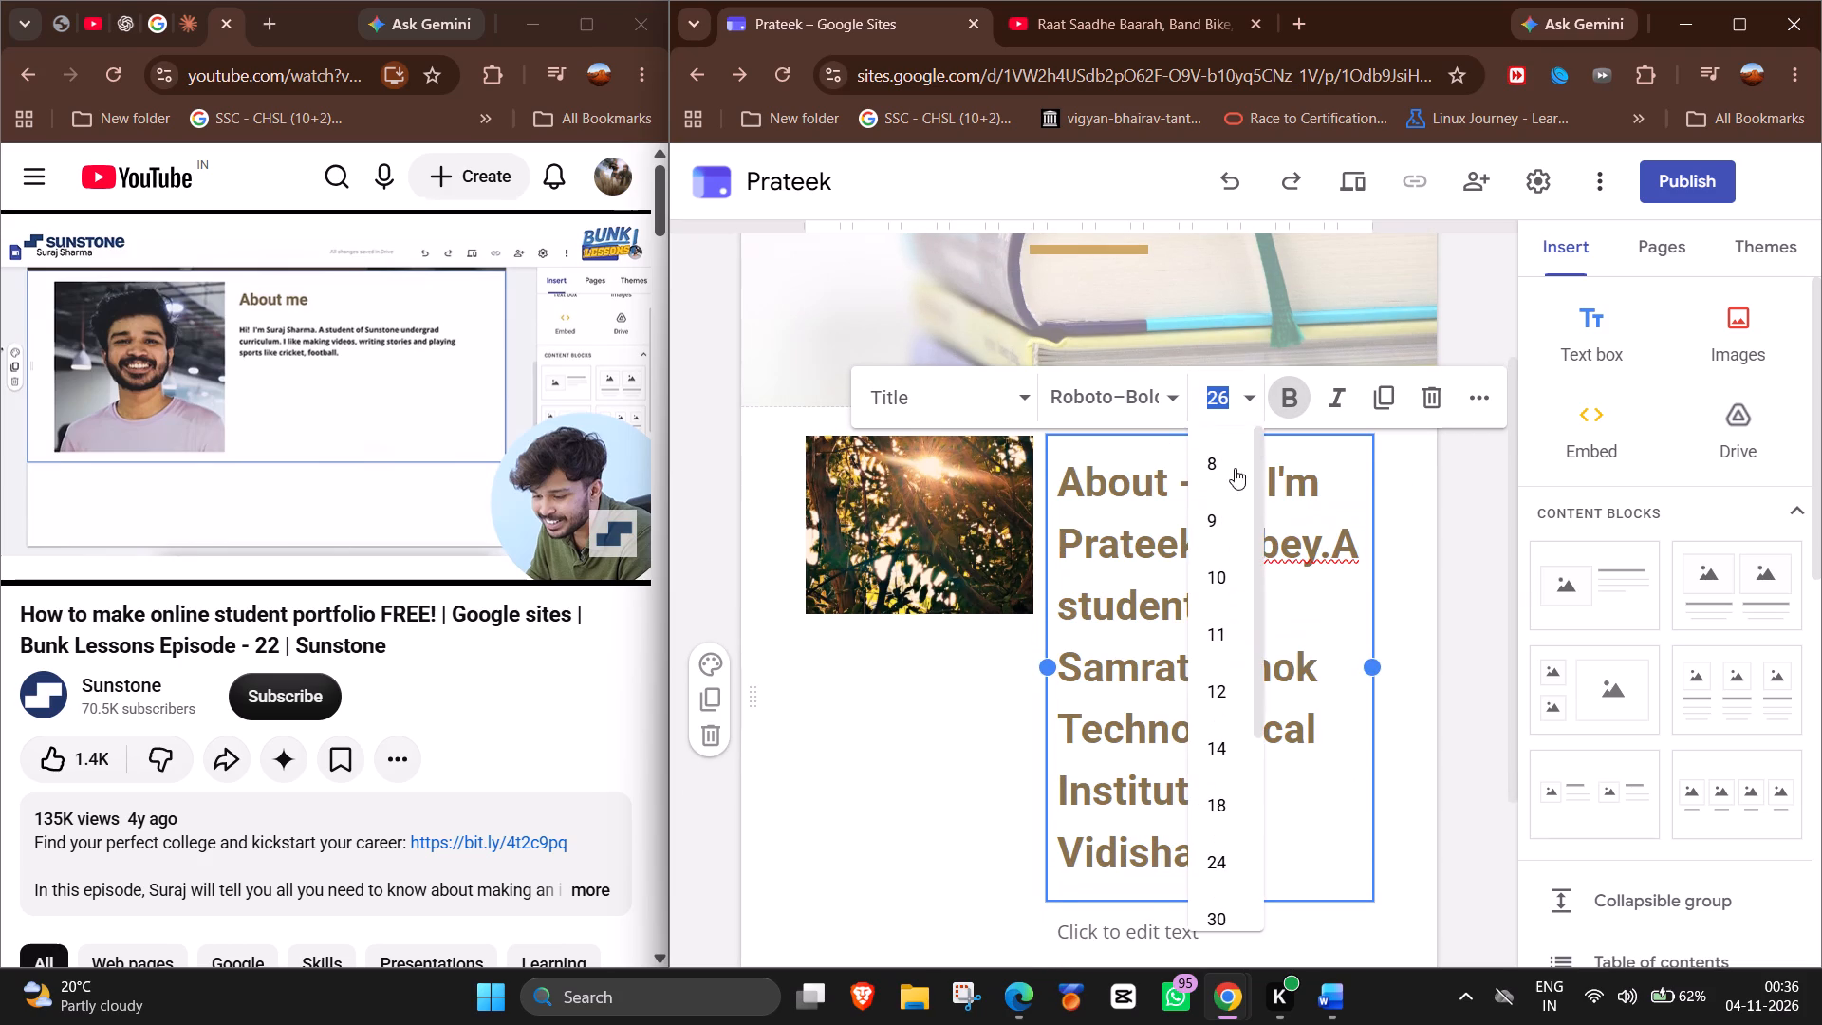
left_click(1216, 559)
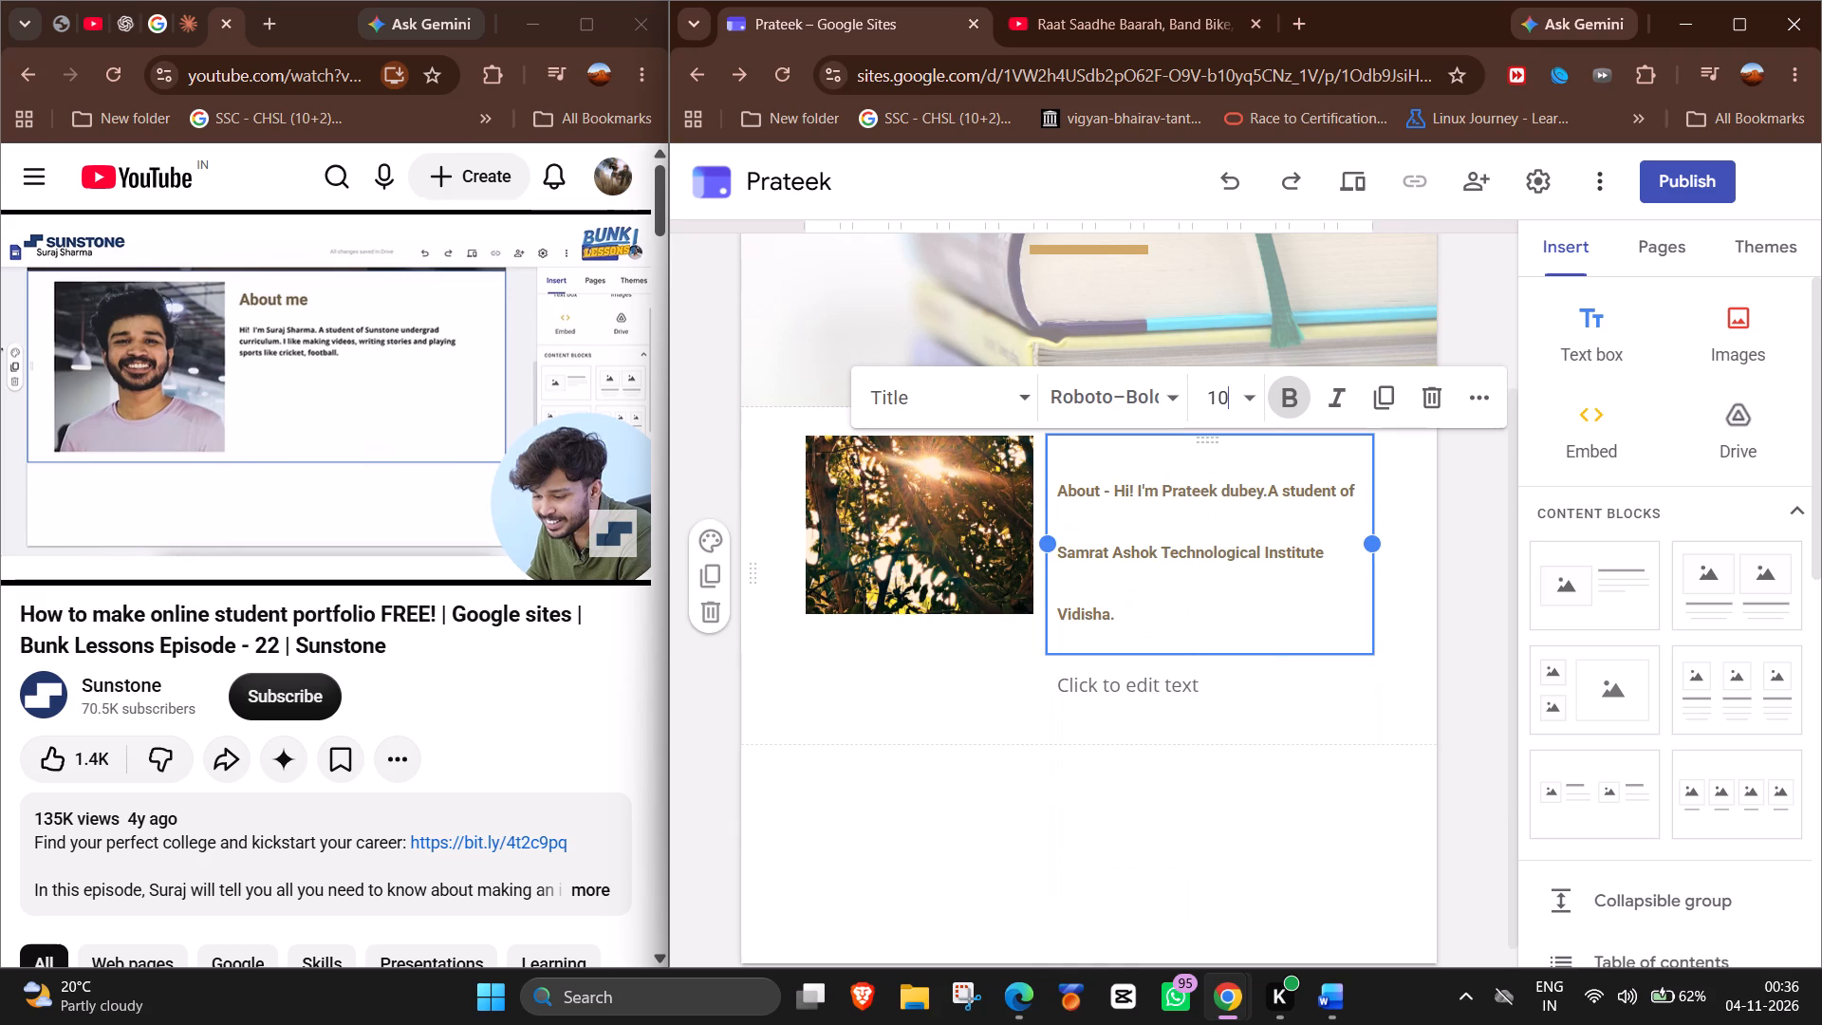
left_click(1223, 736)
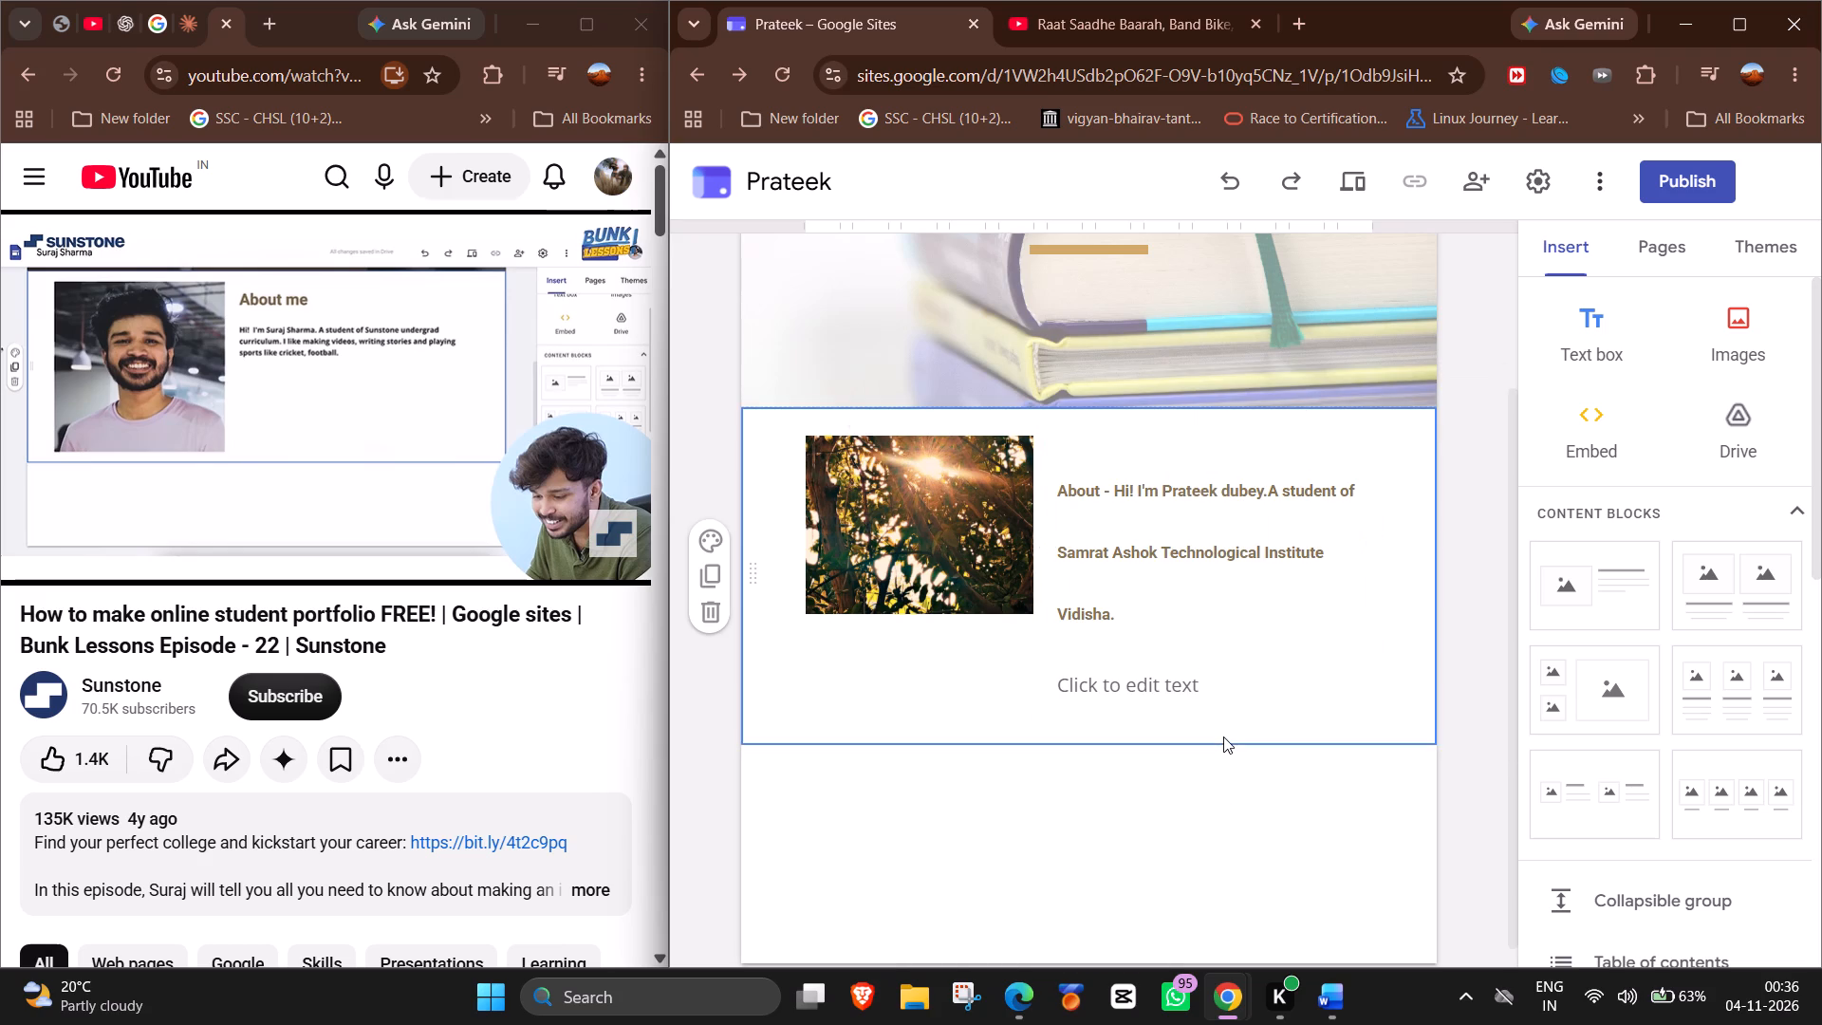
Play the tutorial briefly to see what follows the About me text, and pause it at the section colors options.
scroll(1223, 736, "up", 2)
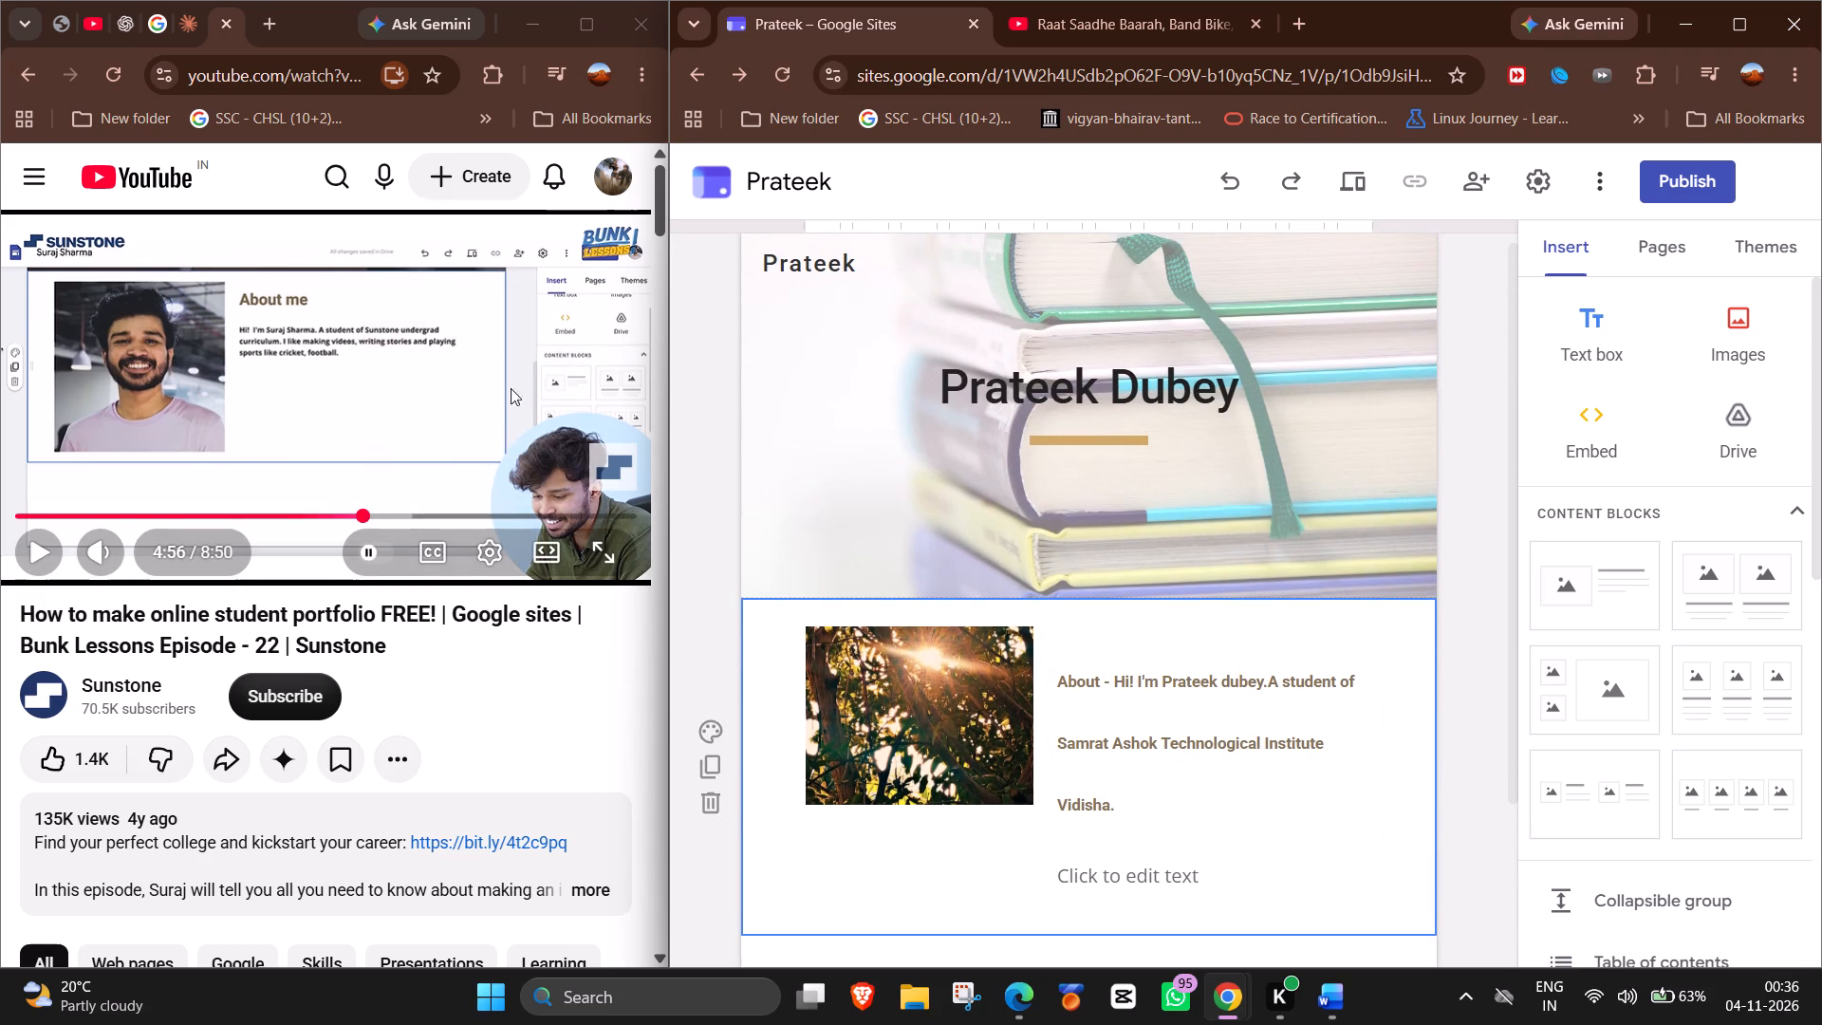
left_click(469, 382)
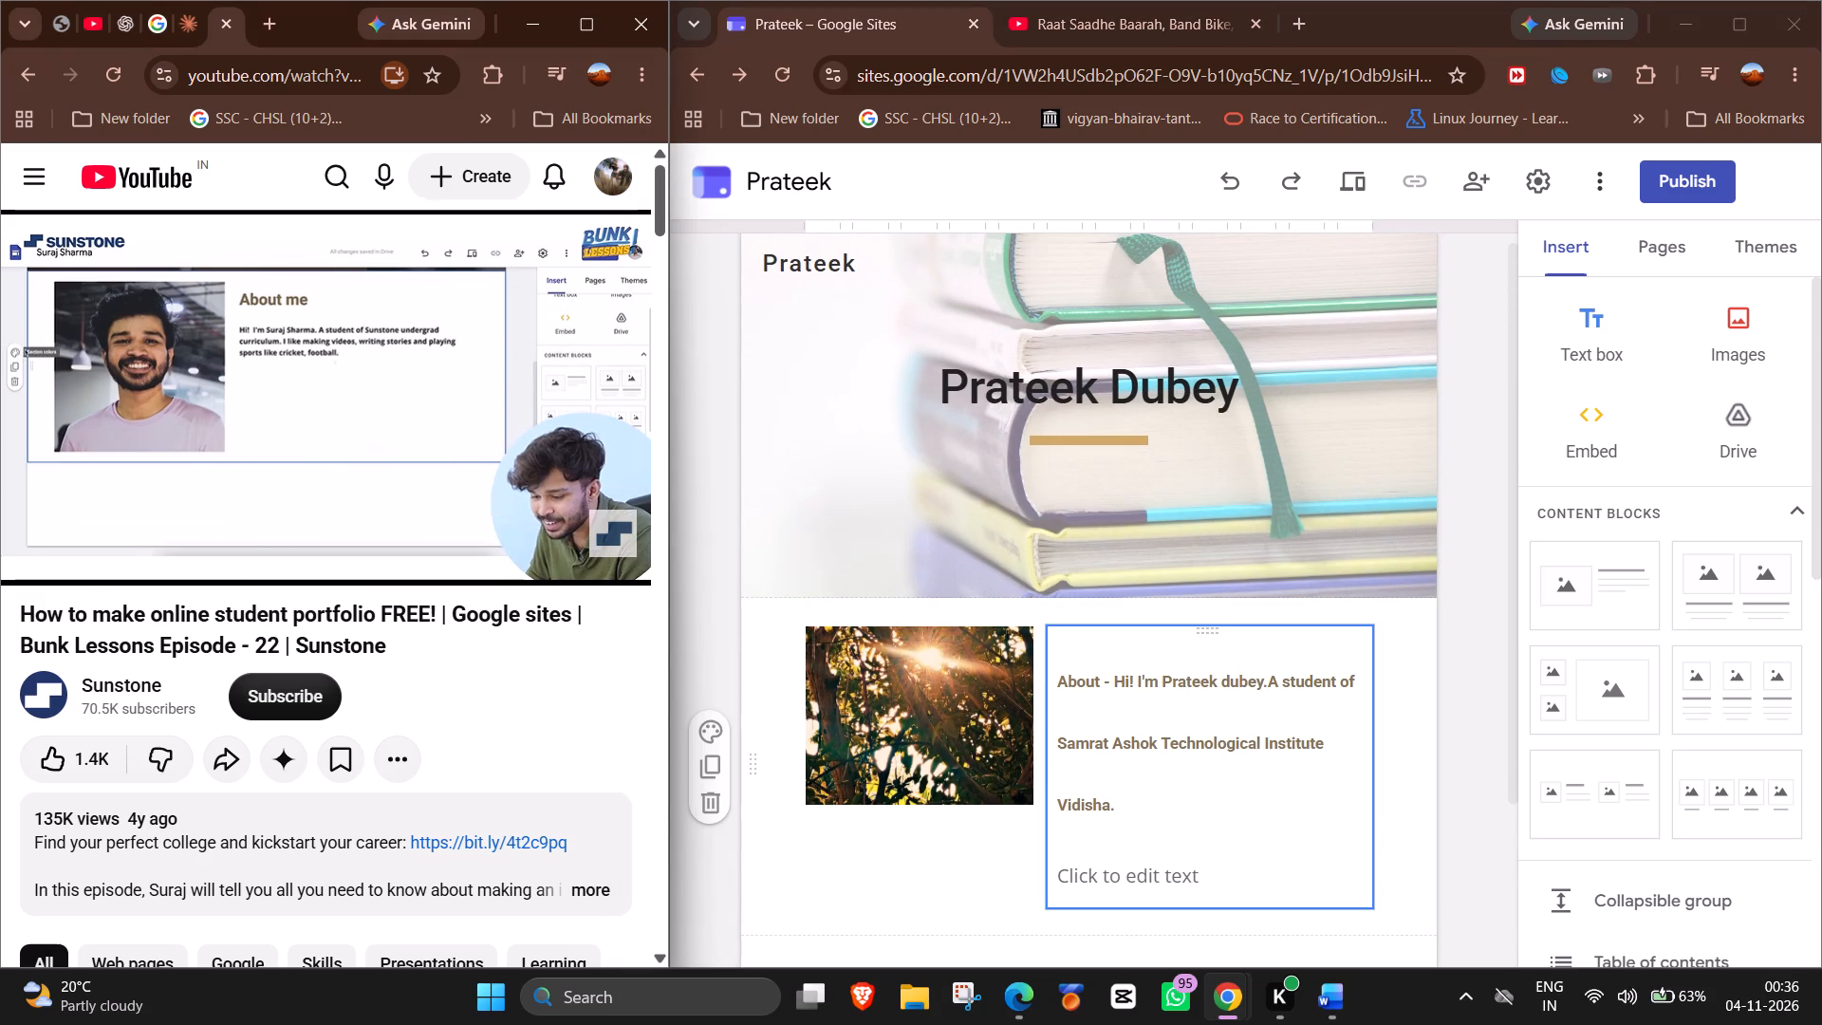
left_click(325, 453)
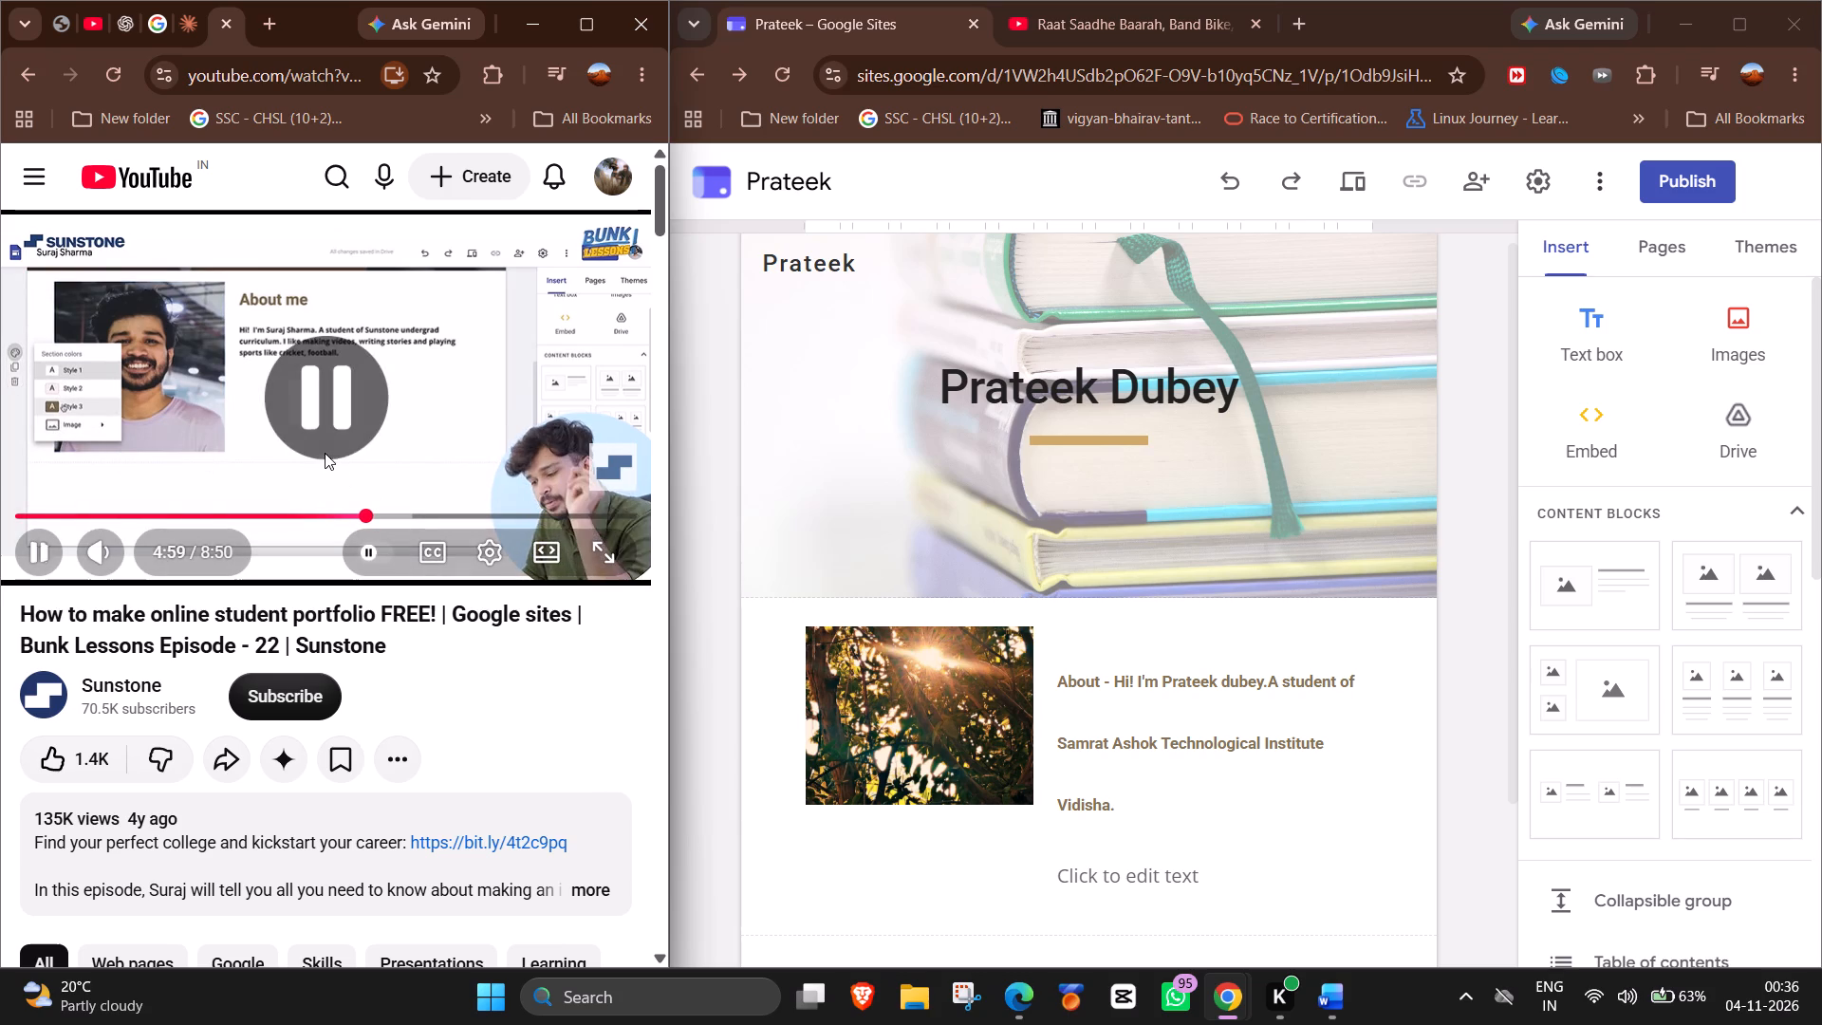
Set the font size of the word "About" to 30.
left_click_drag(1105, 680, 1090, 678)
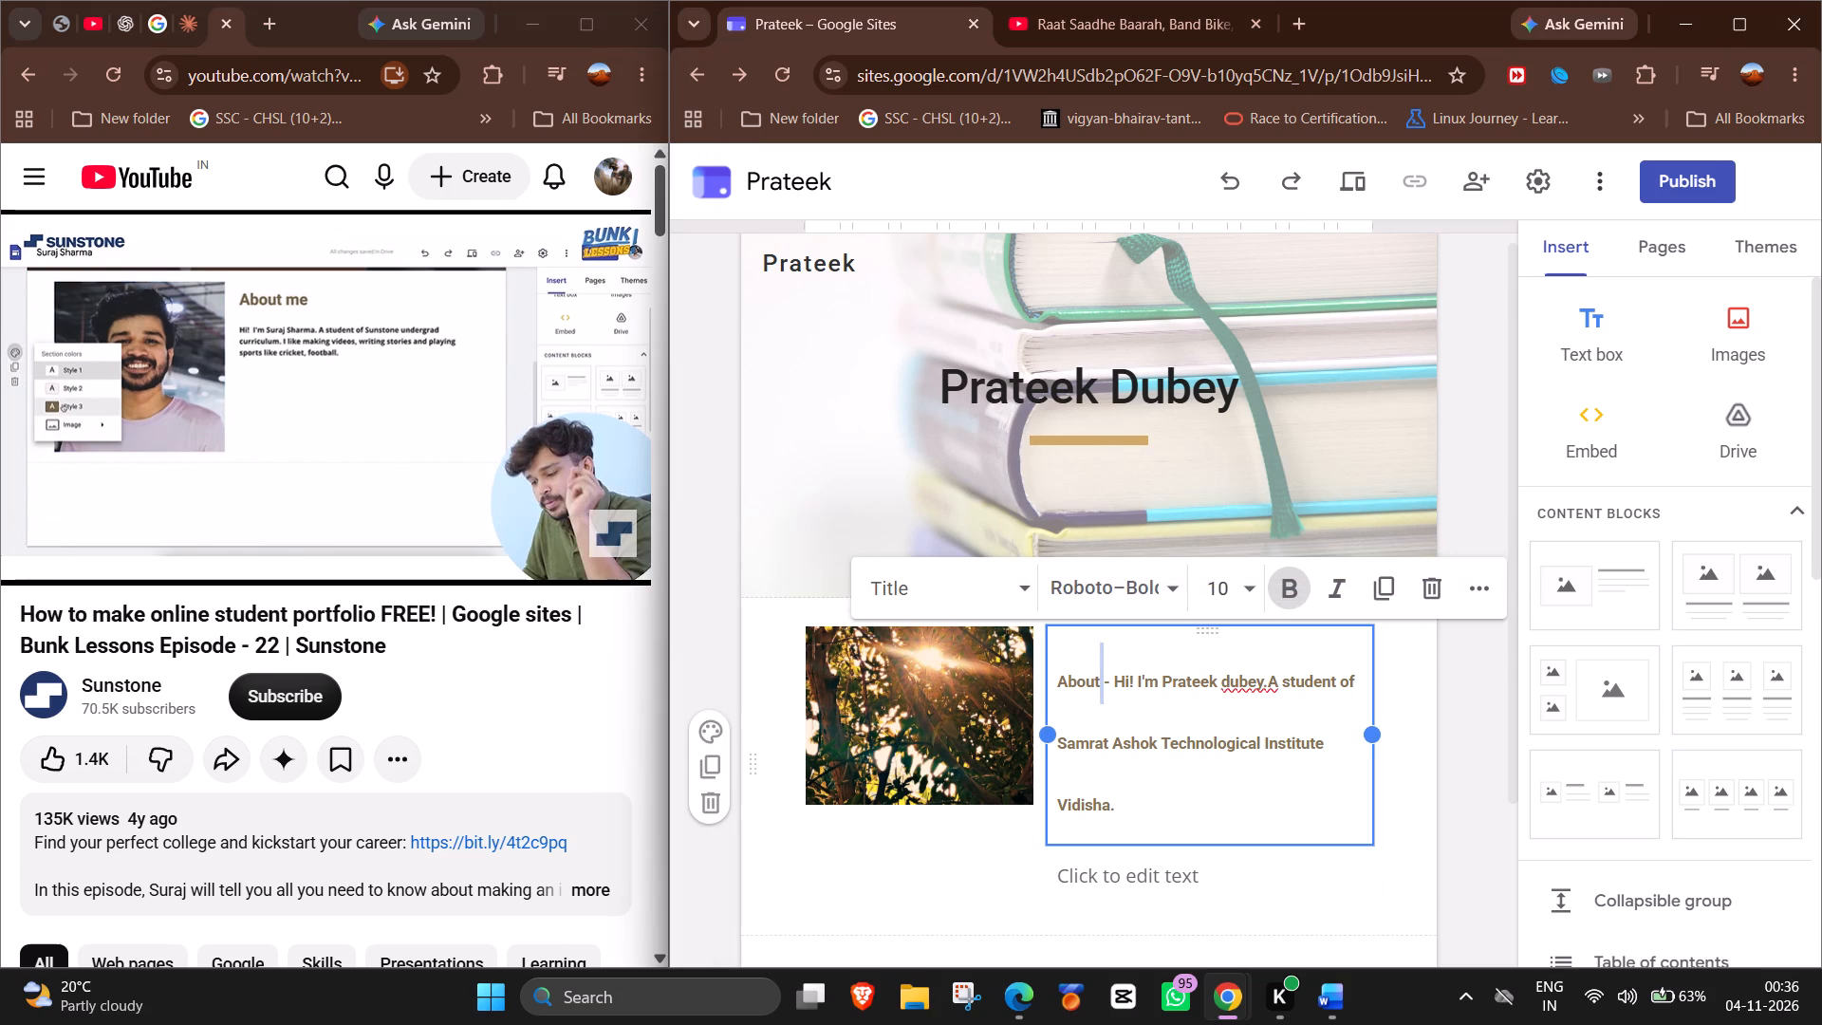
left_click_drag(1090, 678, 1054, 677)
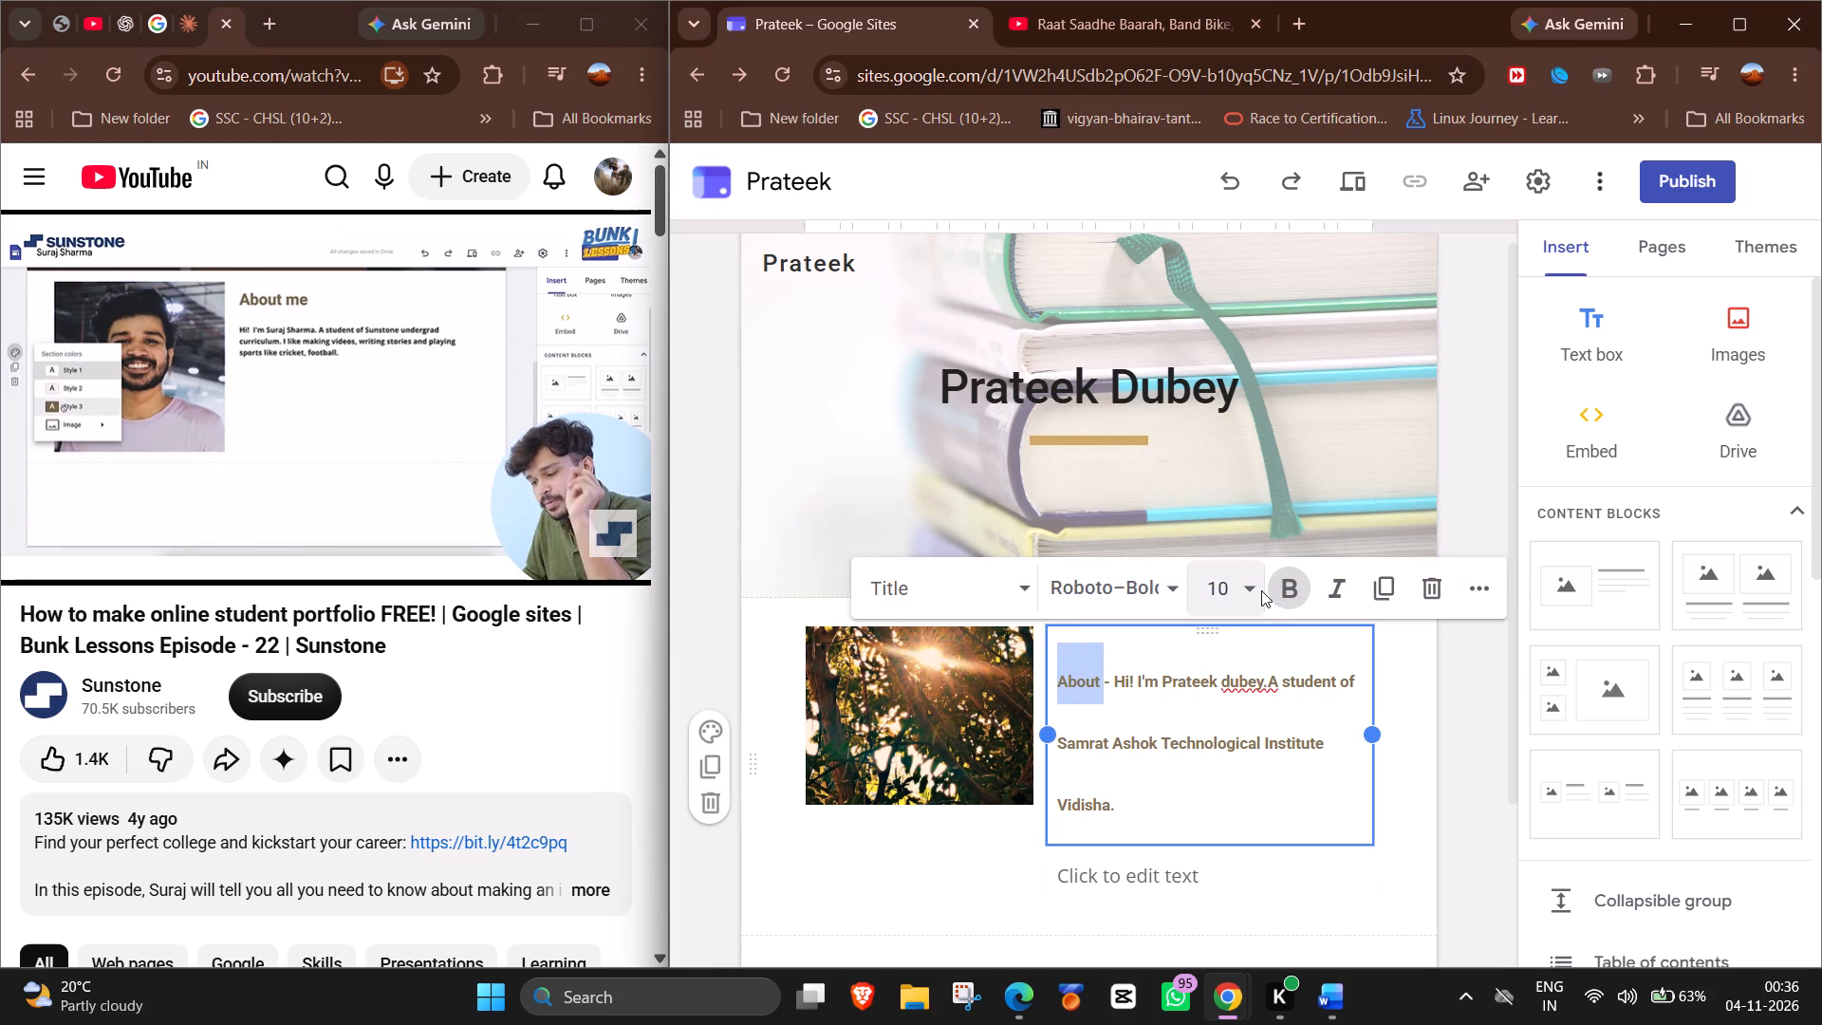
left_click(1261, 590)
scroll(1231, 532, "down", 2)
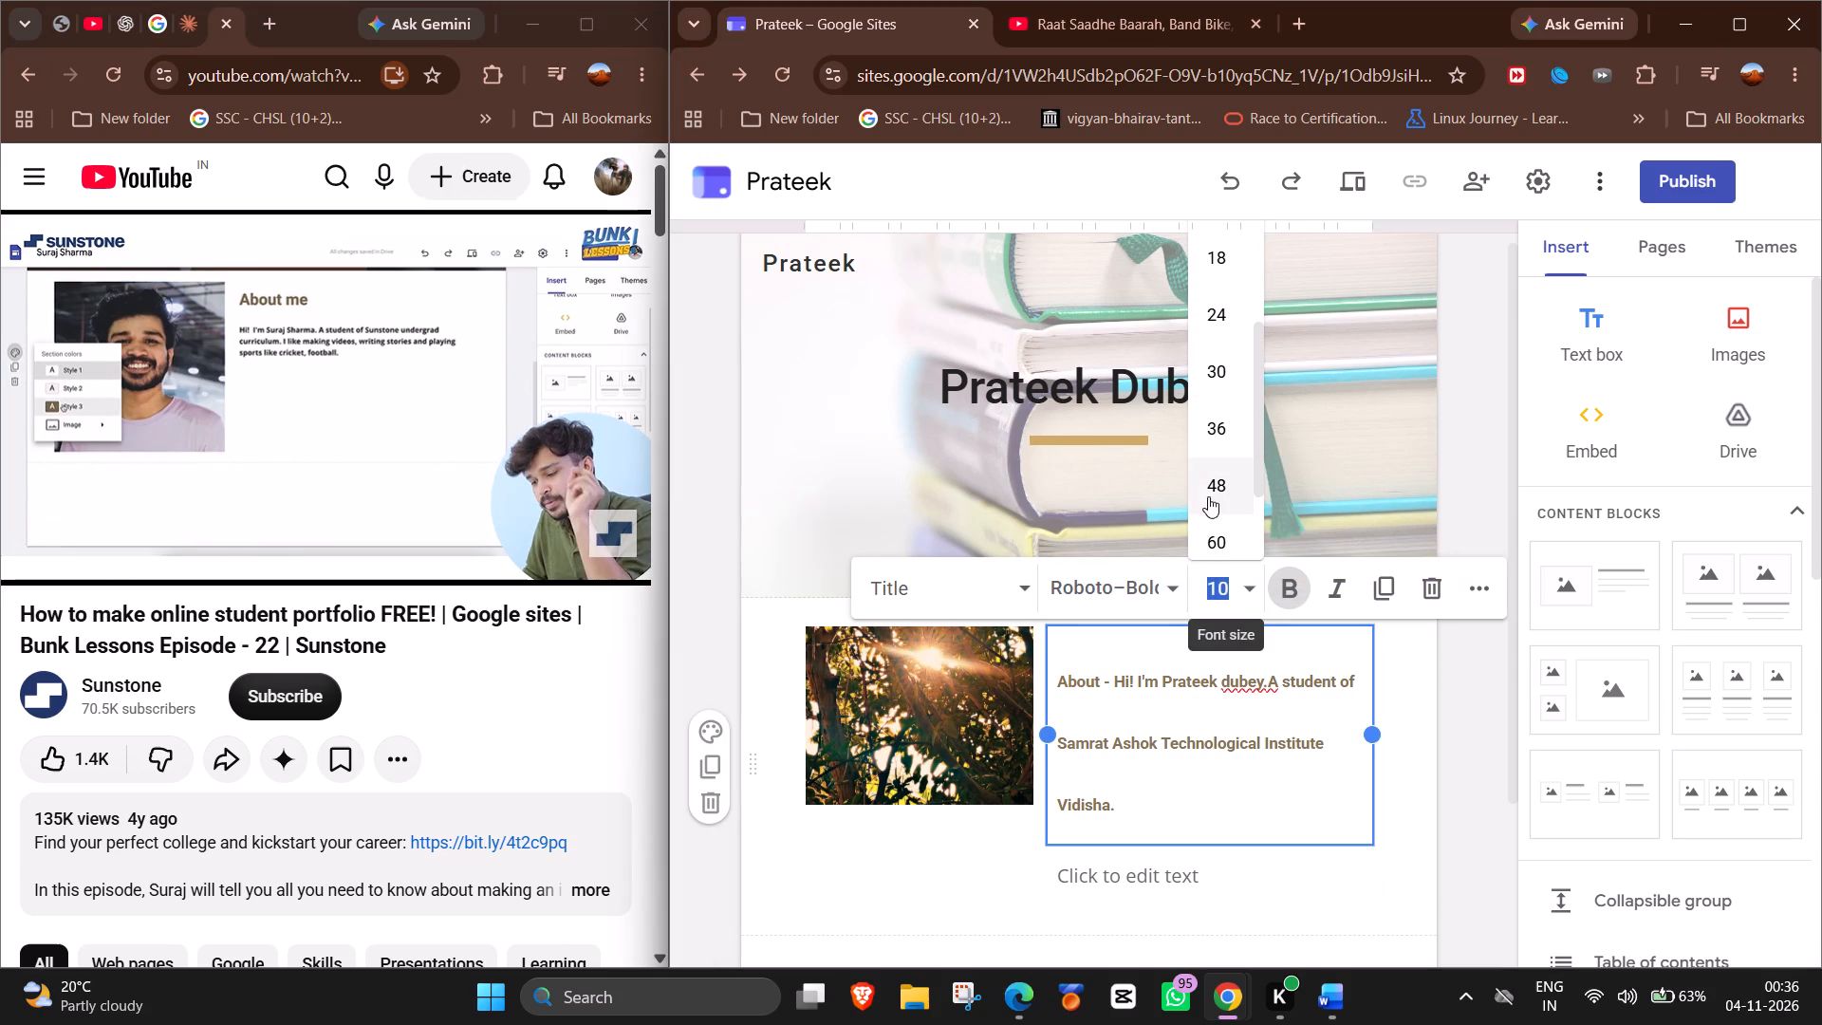
left_click(1229, 394)
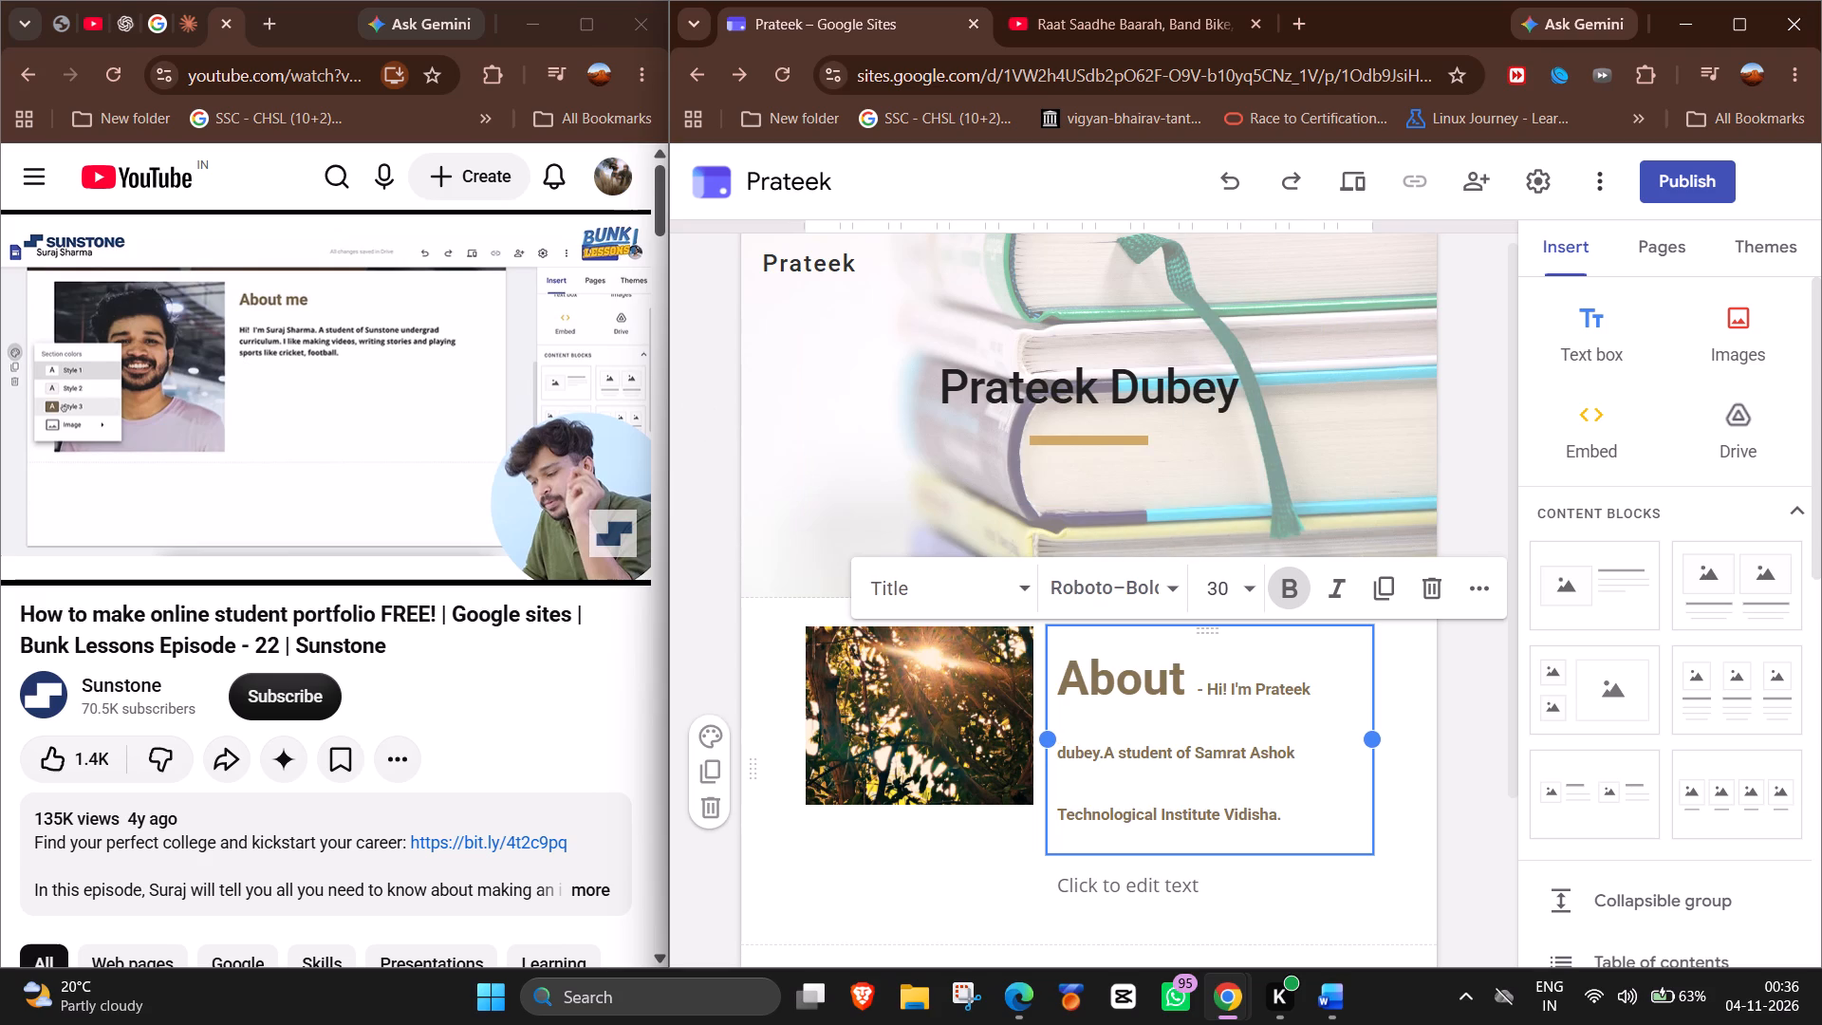
Remove the dash after "About" and move the introduction starting with "Hi! I'm" onto its own line.
left_click(1205, 691)
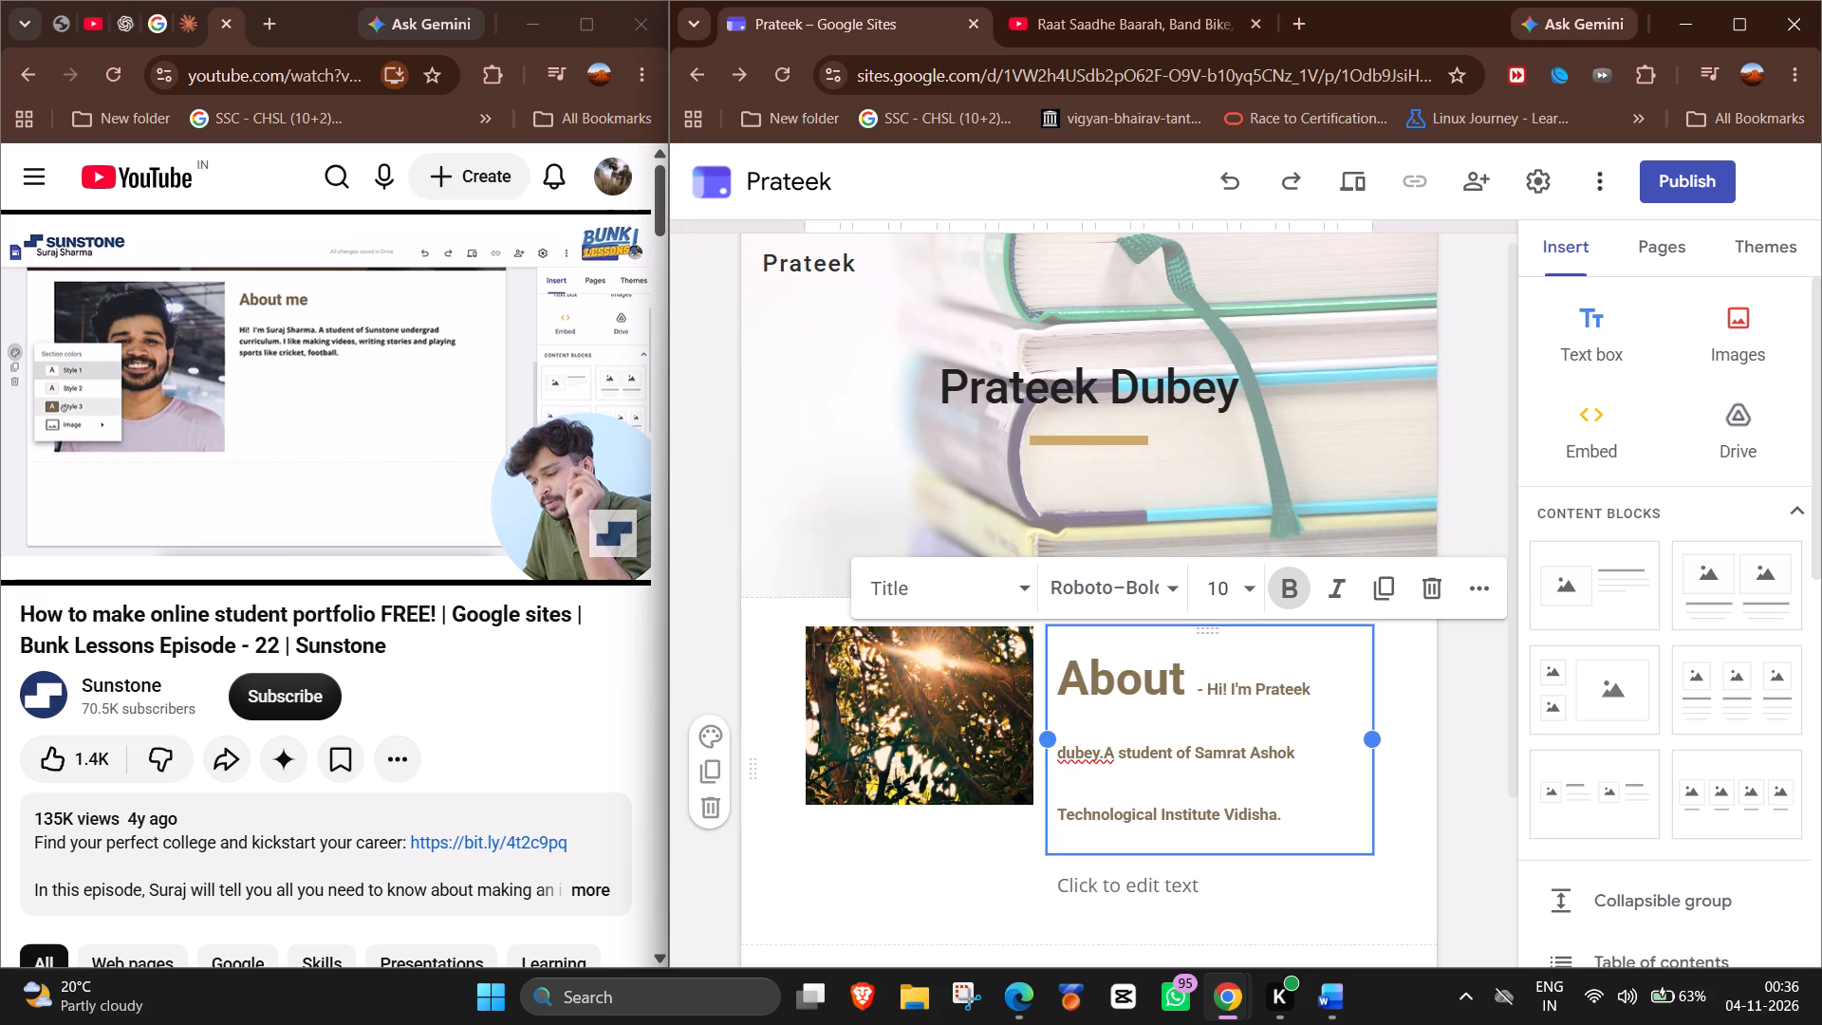
left_click(1205, 691)
key("BackSpace")
key("BackSpace")
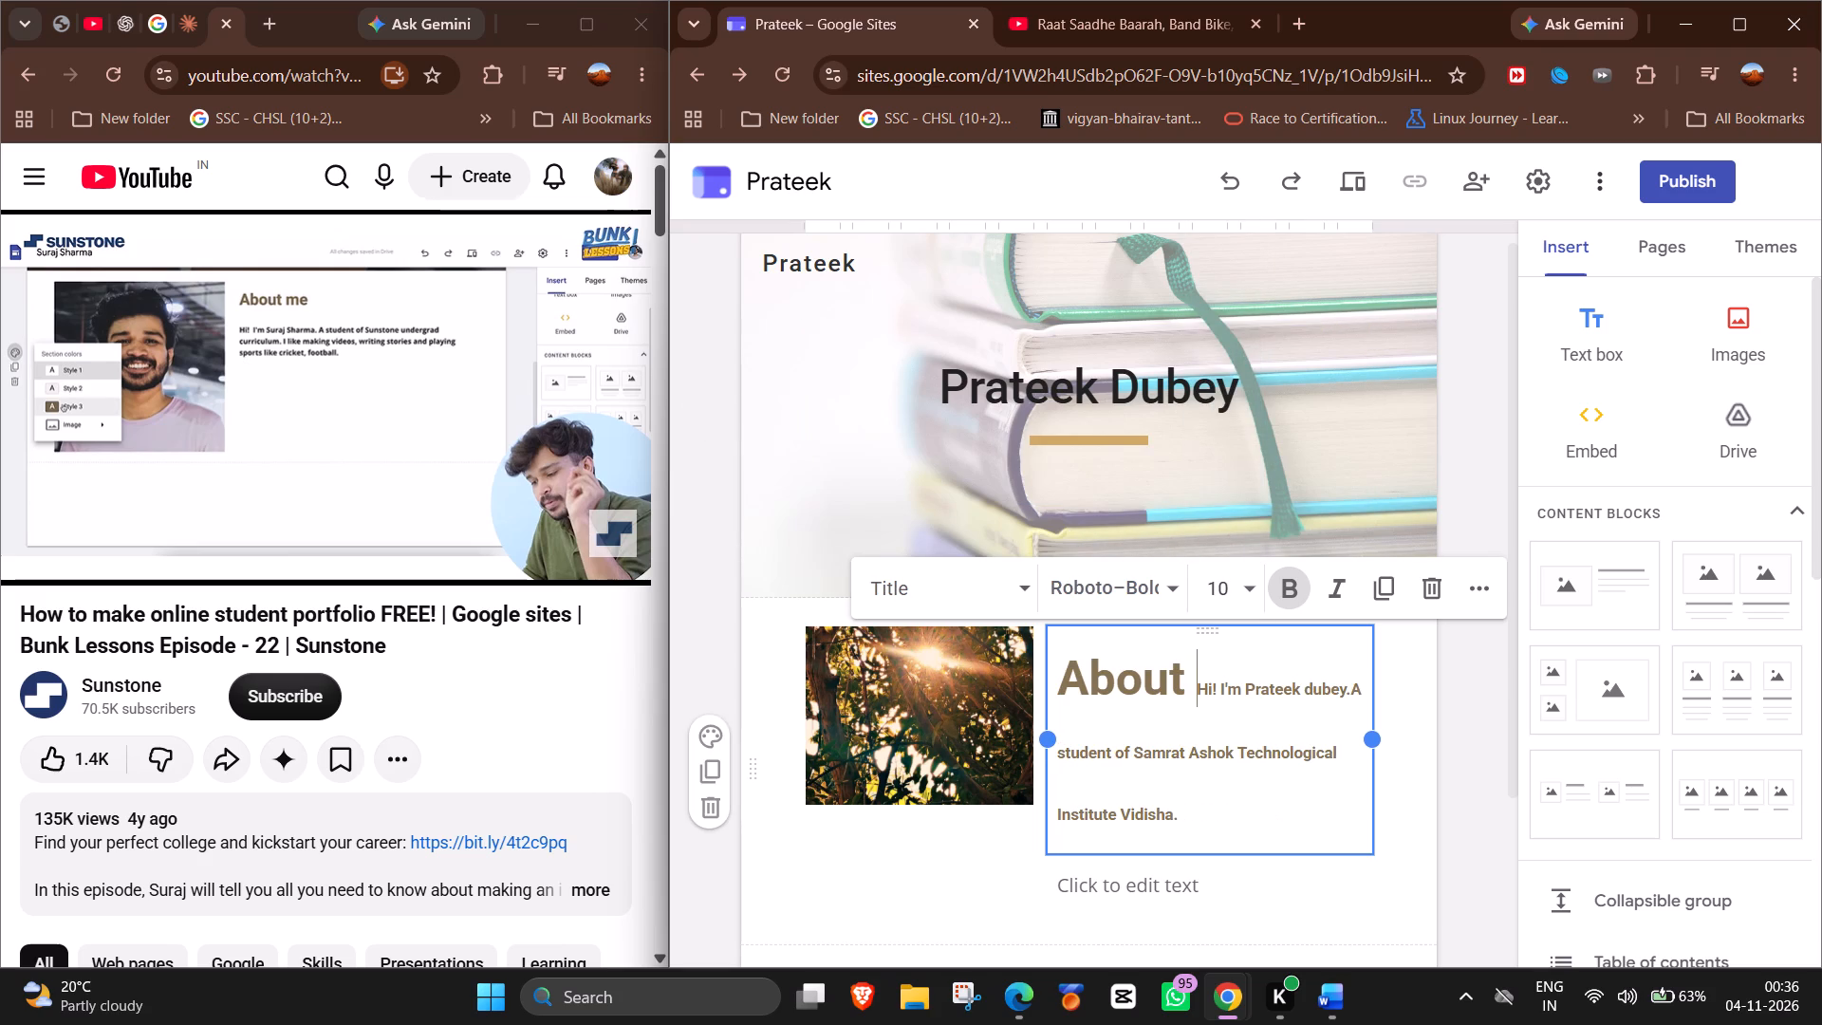
key("Return")
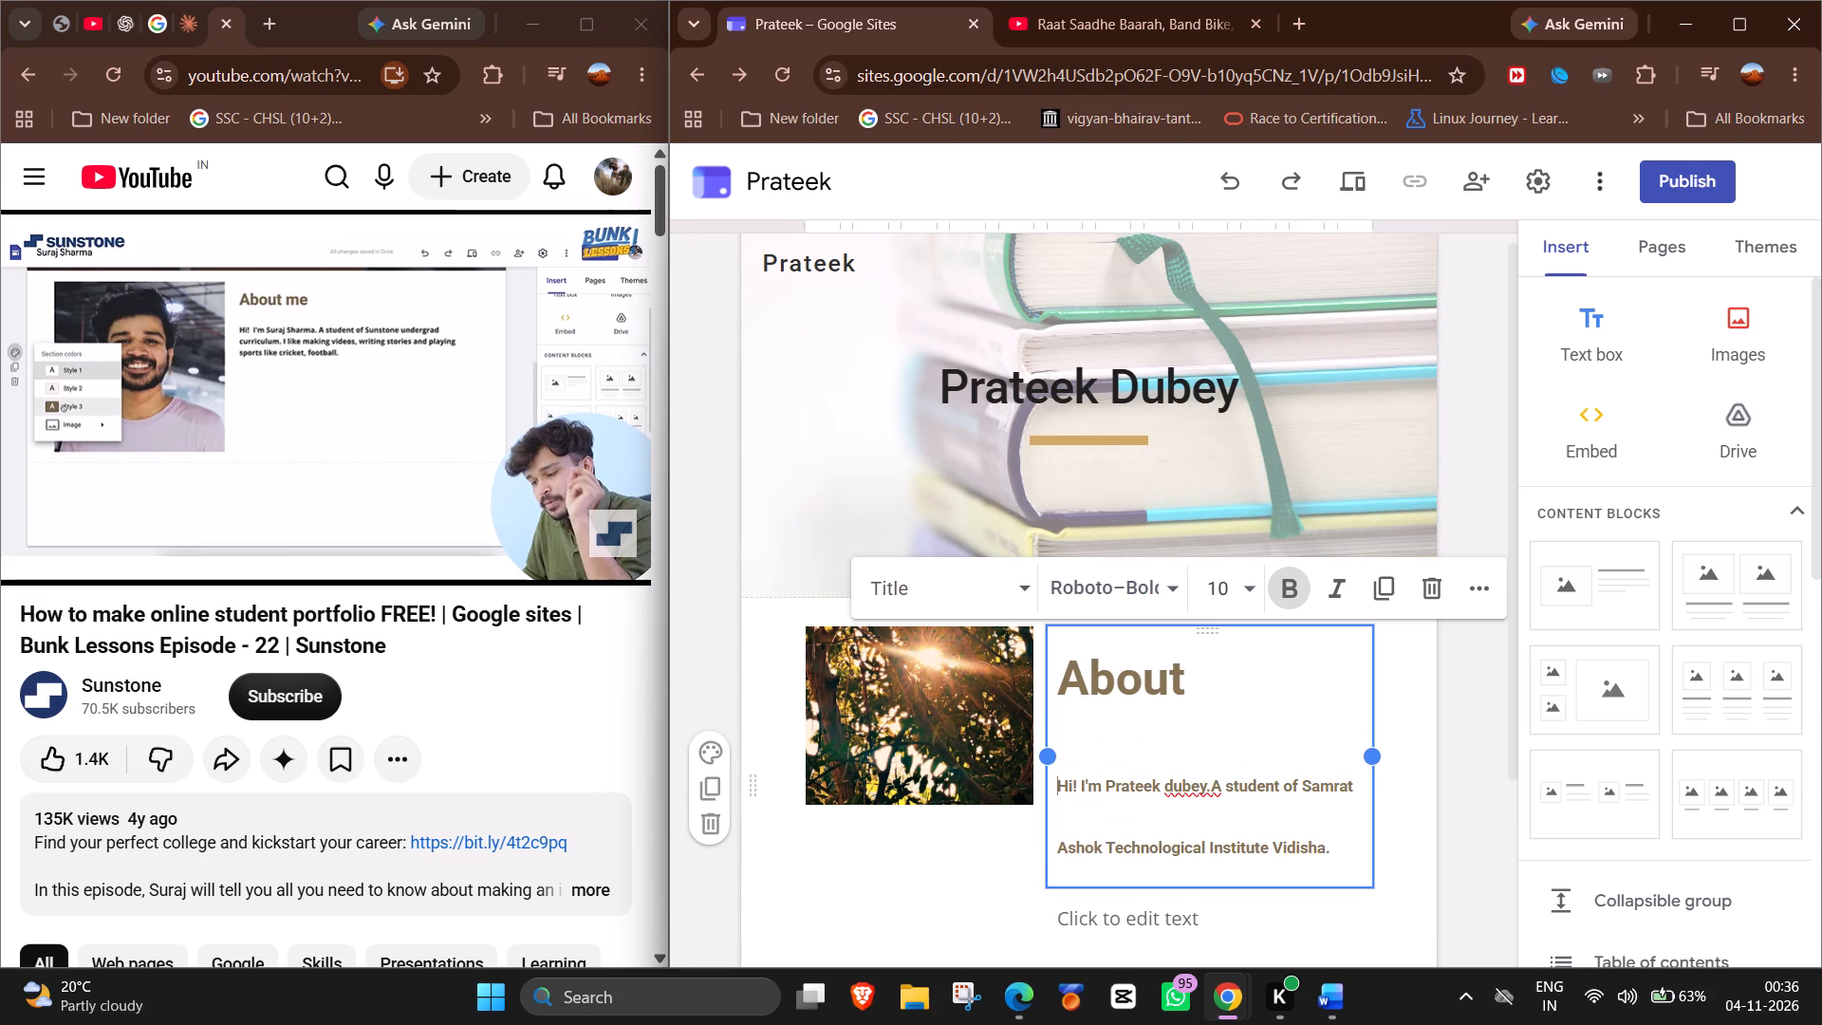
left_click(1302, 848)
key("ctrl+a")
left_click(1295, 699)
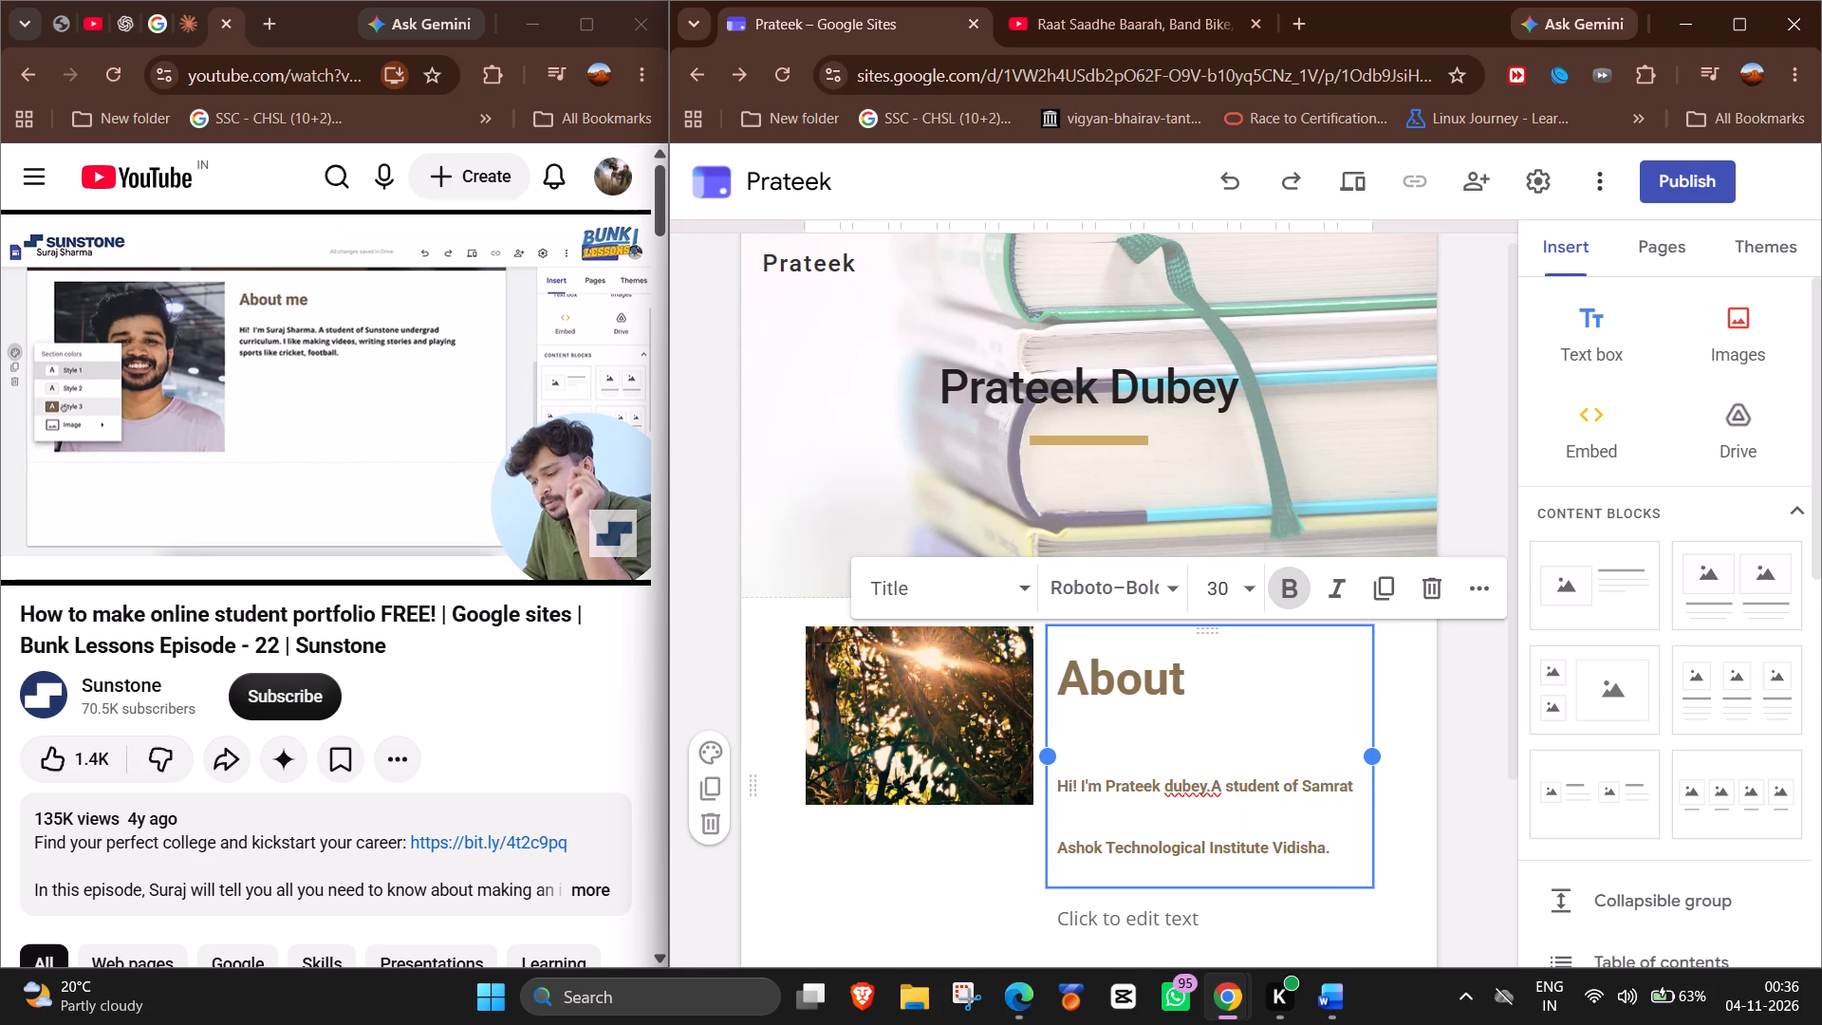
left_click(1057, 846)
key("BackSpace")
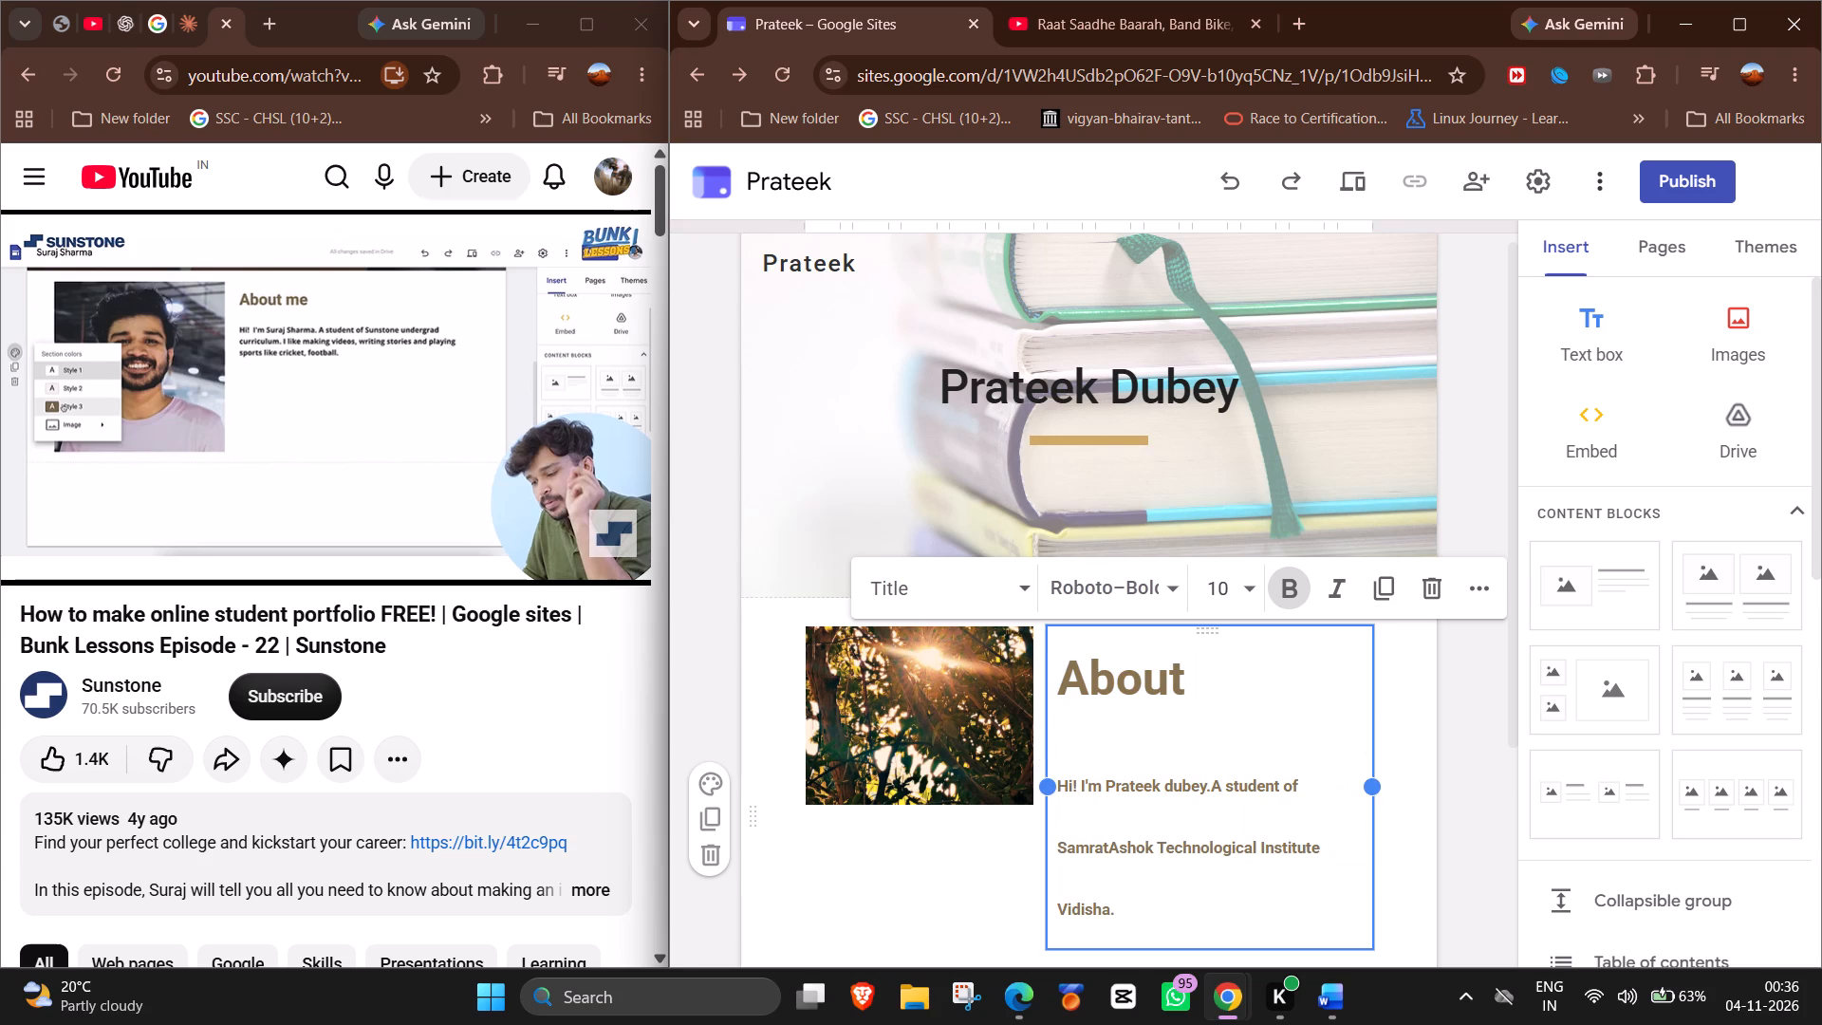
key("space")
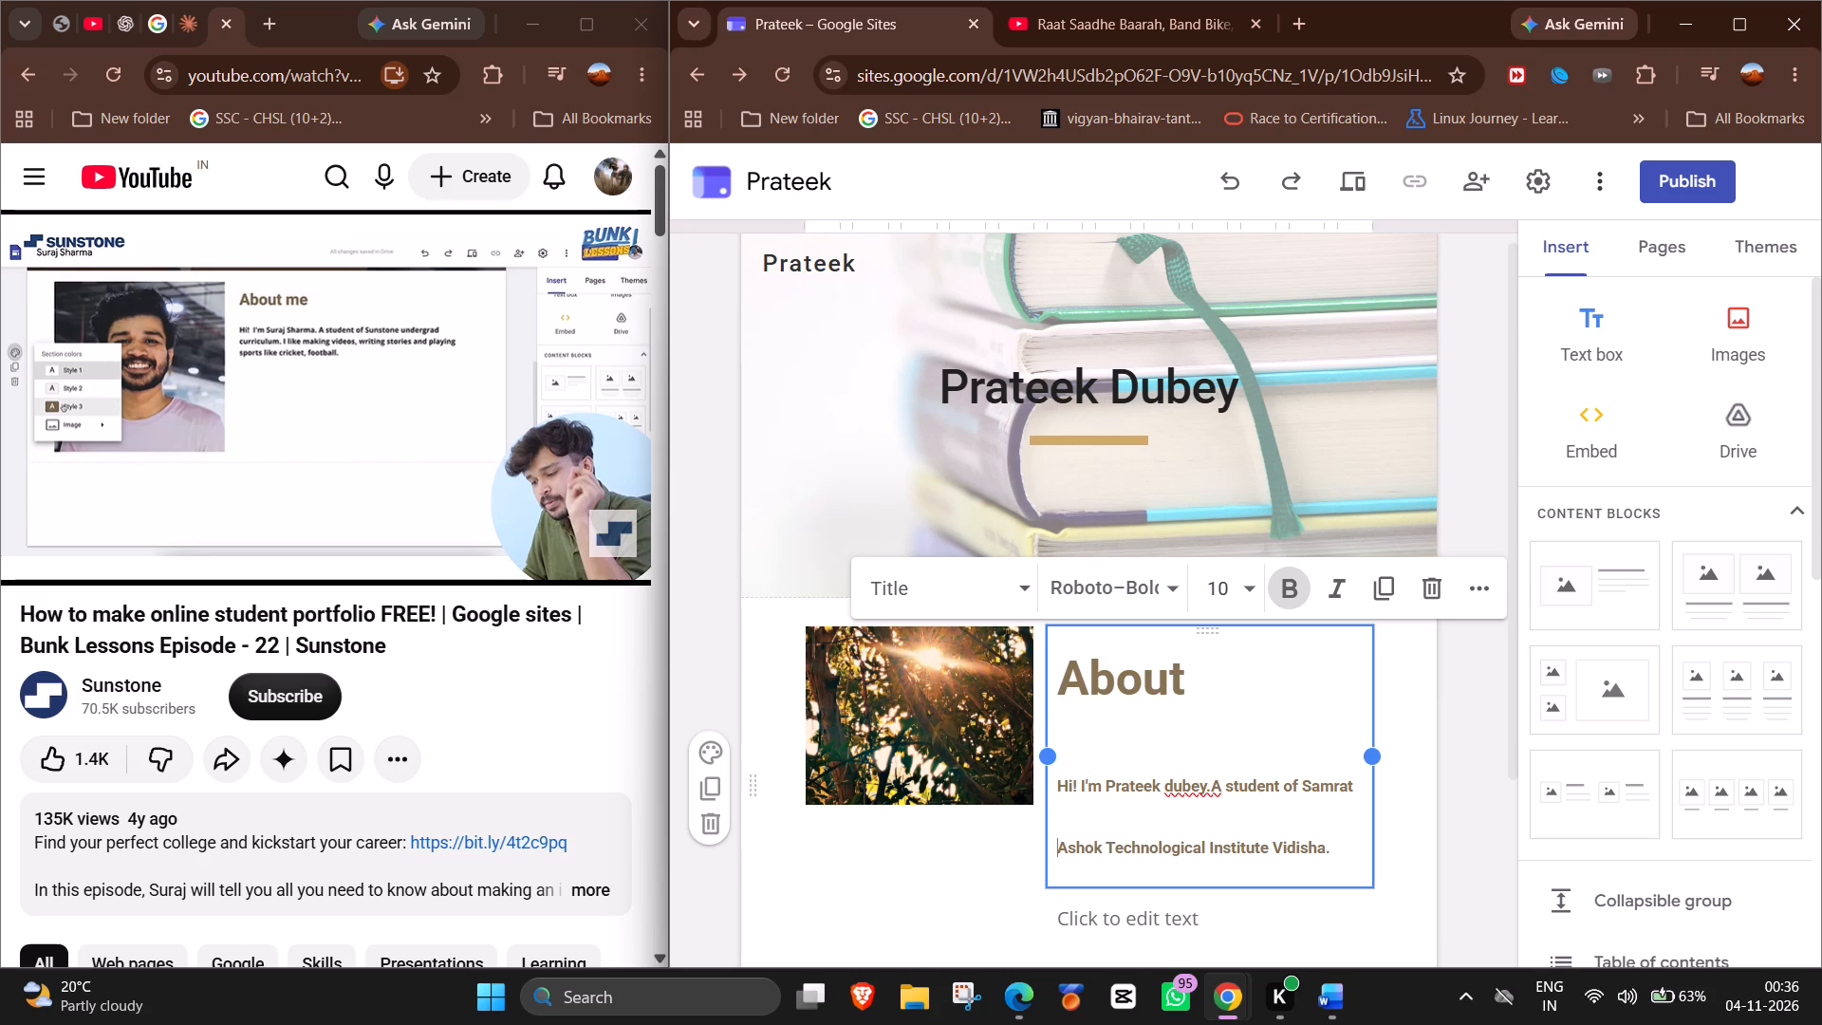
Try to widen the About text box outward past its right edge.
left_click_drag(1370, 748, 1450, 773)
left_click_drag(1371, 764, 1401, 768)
Insert a space before "A student" and capitalise the student's surname in the introduction.
left_click(1211, 791)
key("space")
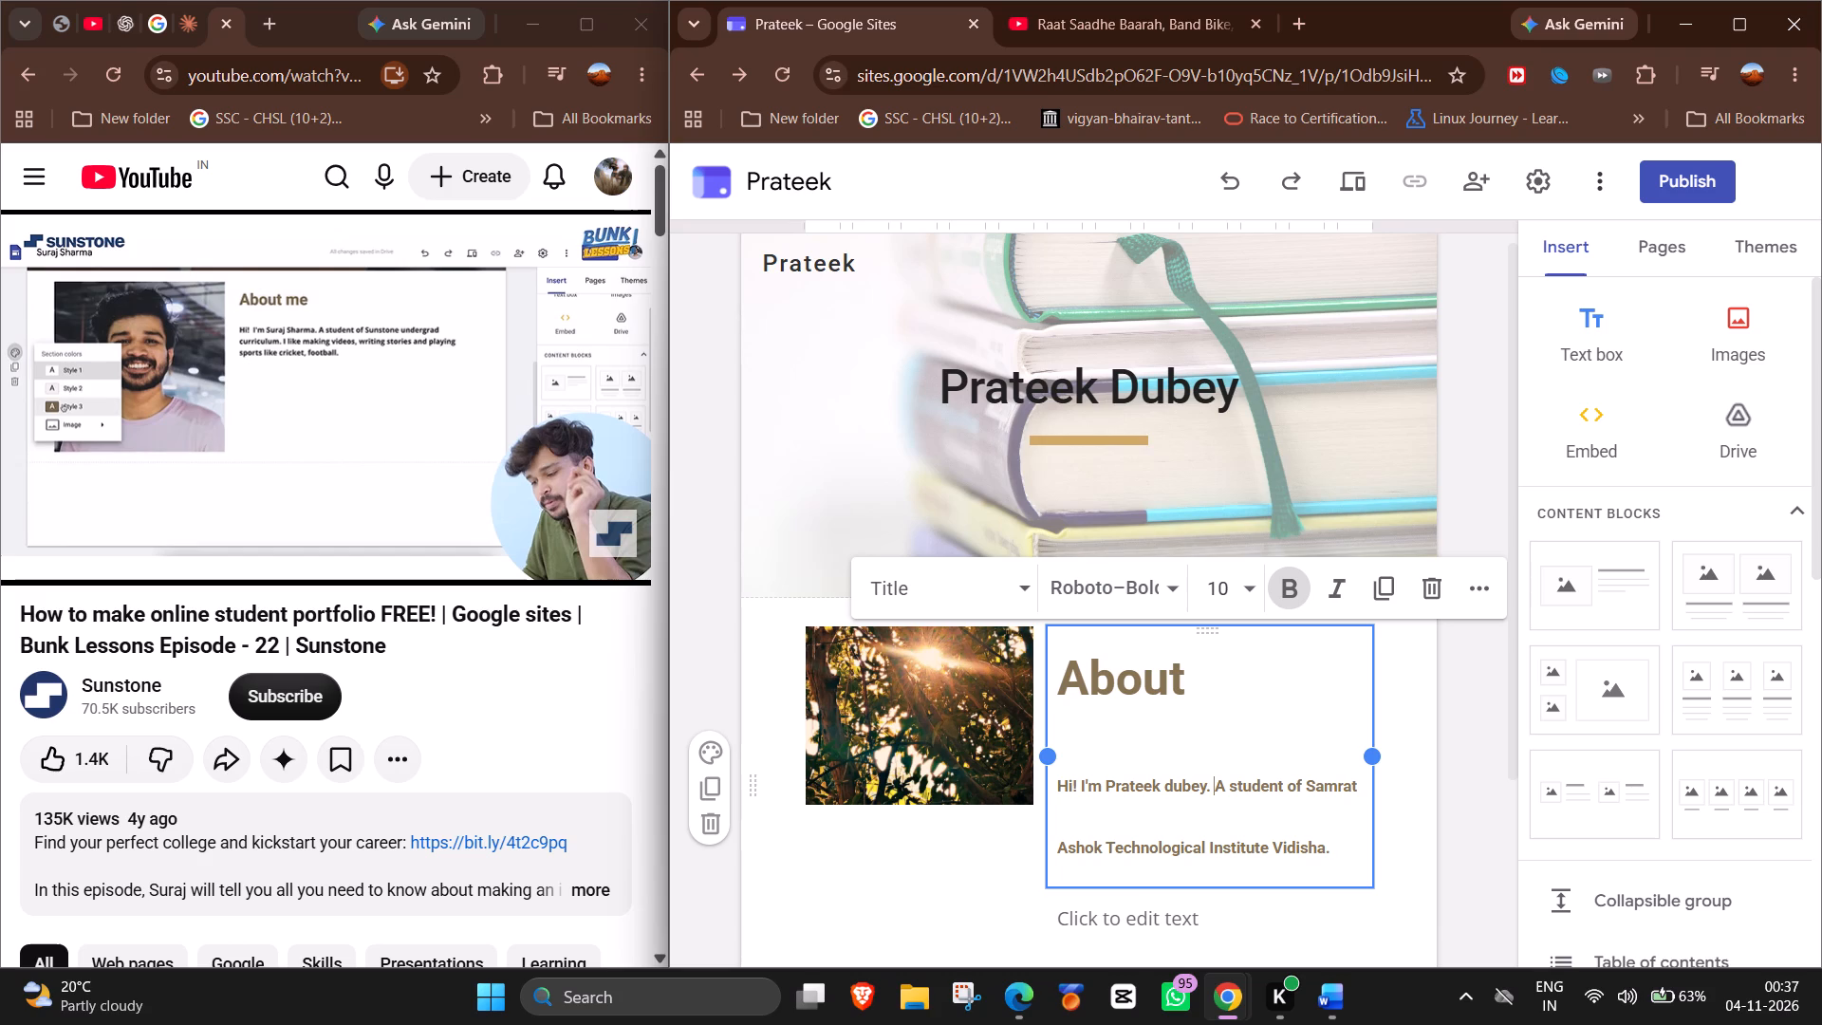
left_click(1167, 783)
key("Right")
key("BackSpace")
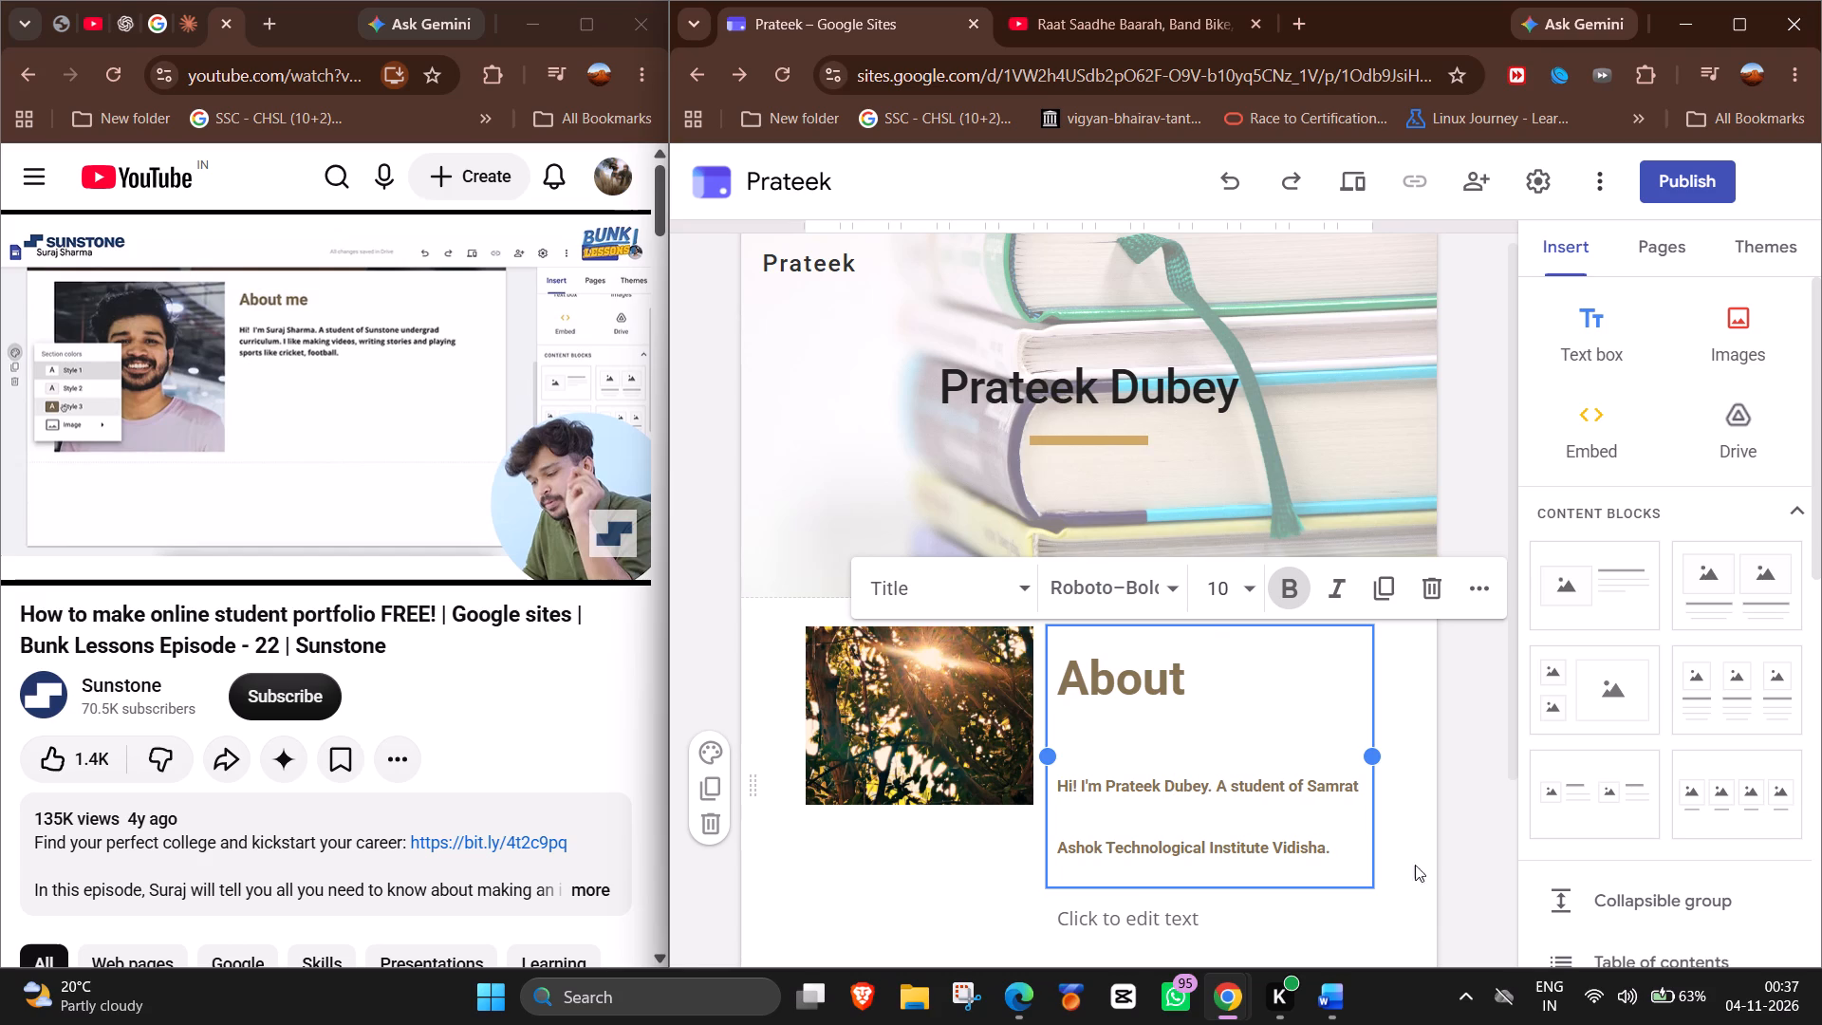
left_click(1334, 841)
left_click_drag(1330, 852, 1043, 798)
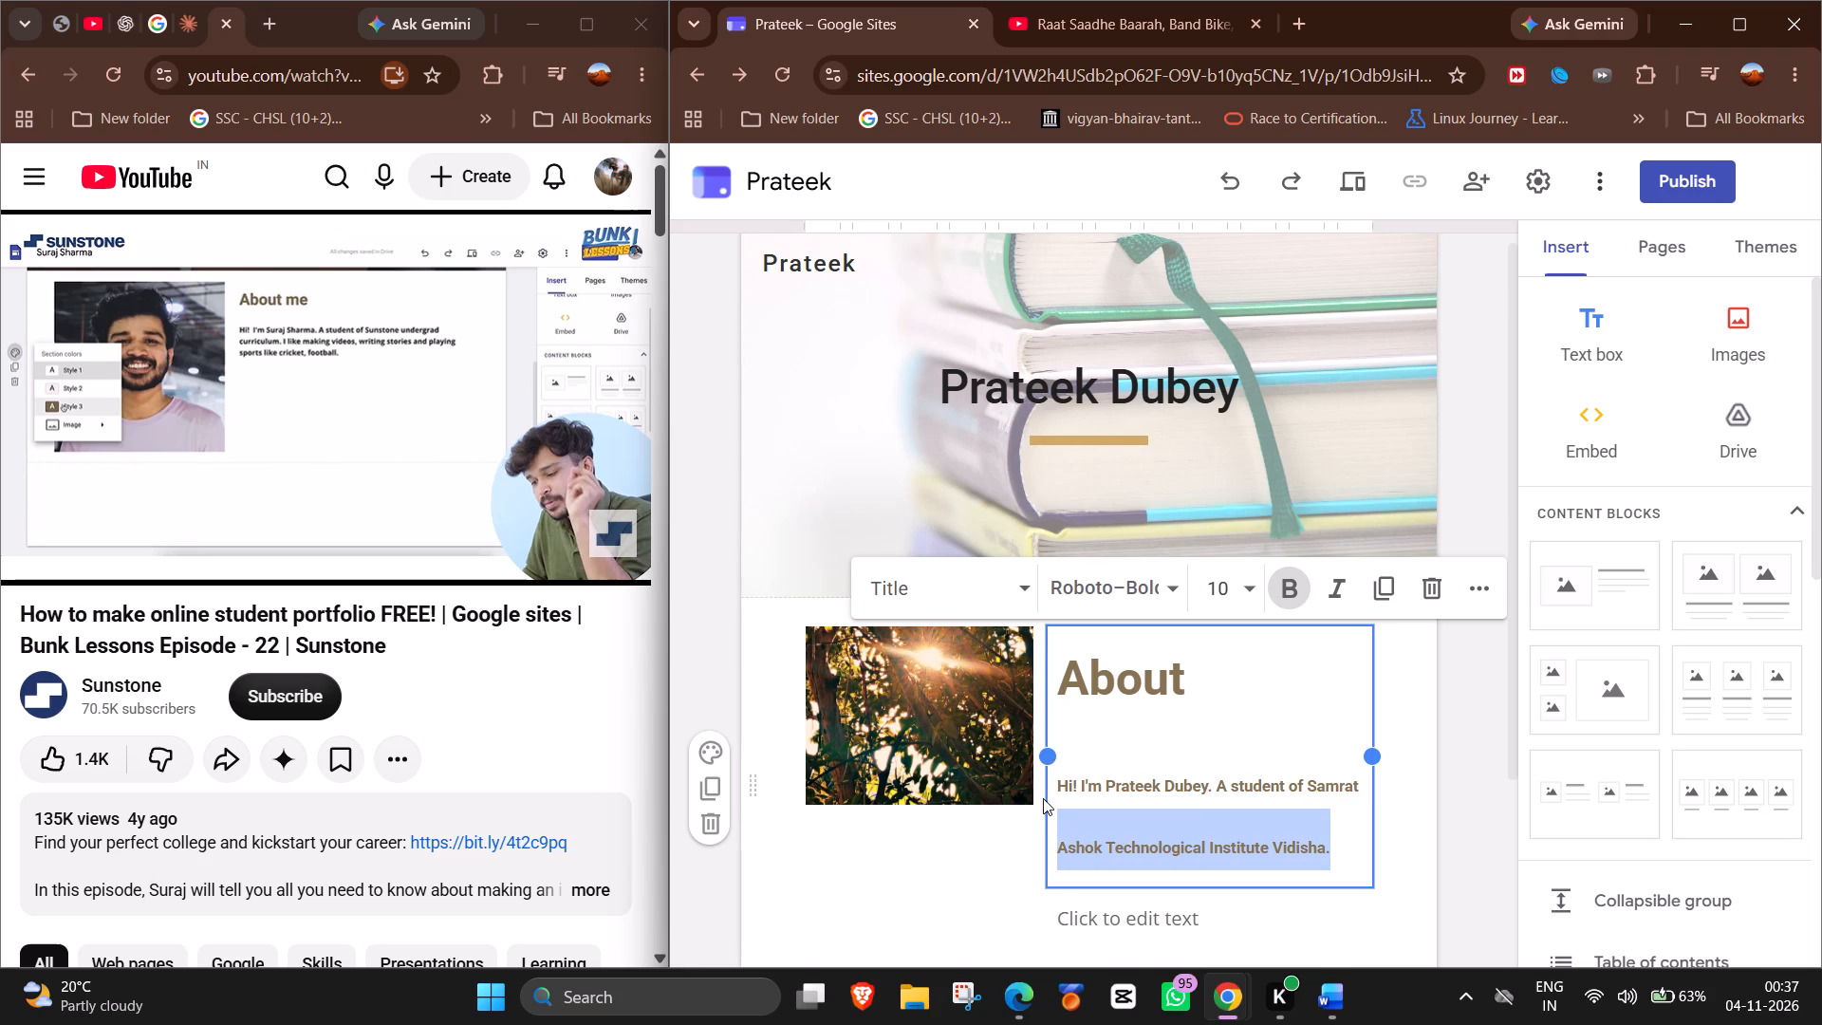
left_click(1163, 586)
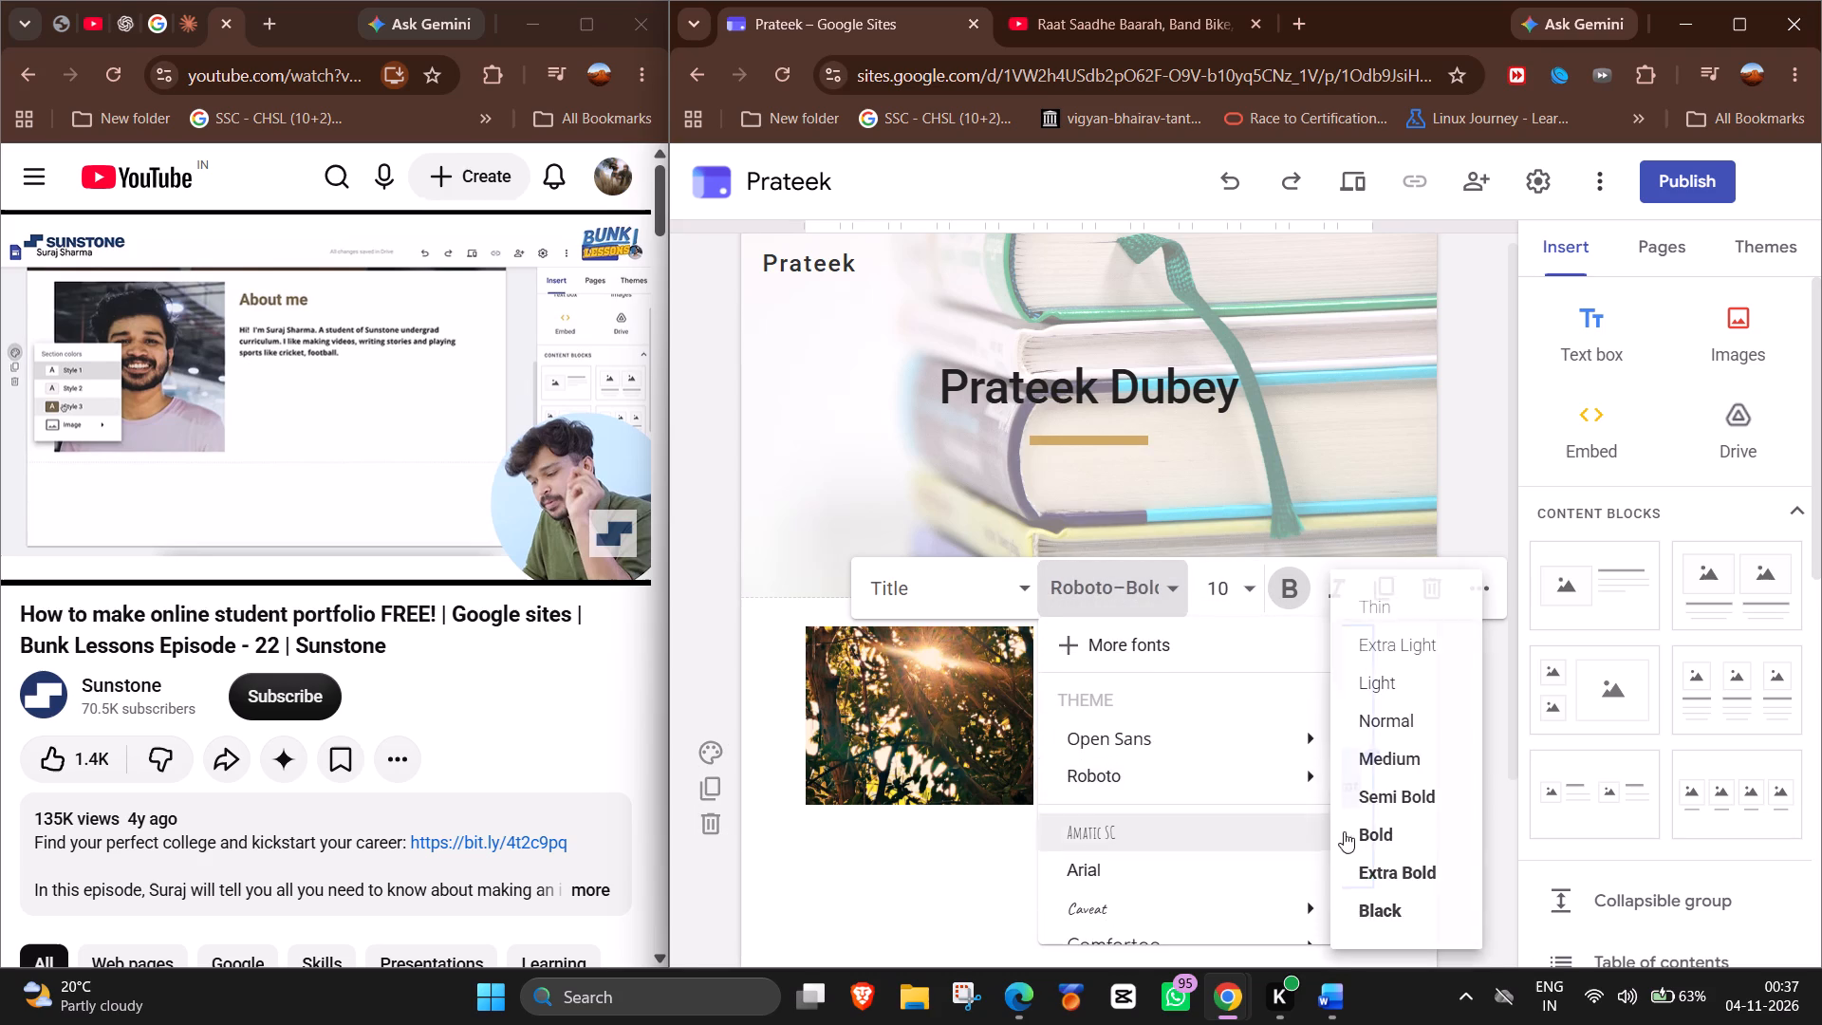
Change the "About" heading's font to the Black weight of Roboto.
left_click_drag(1205, 680, 1060, 670)
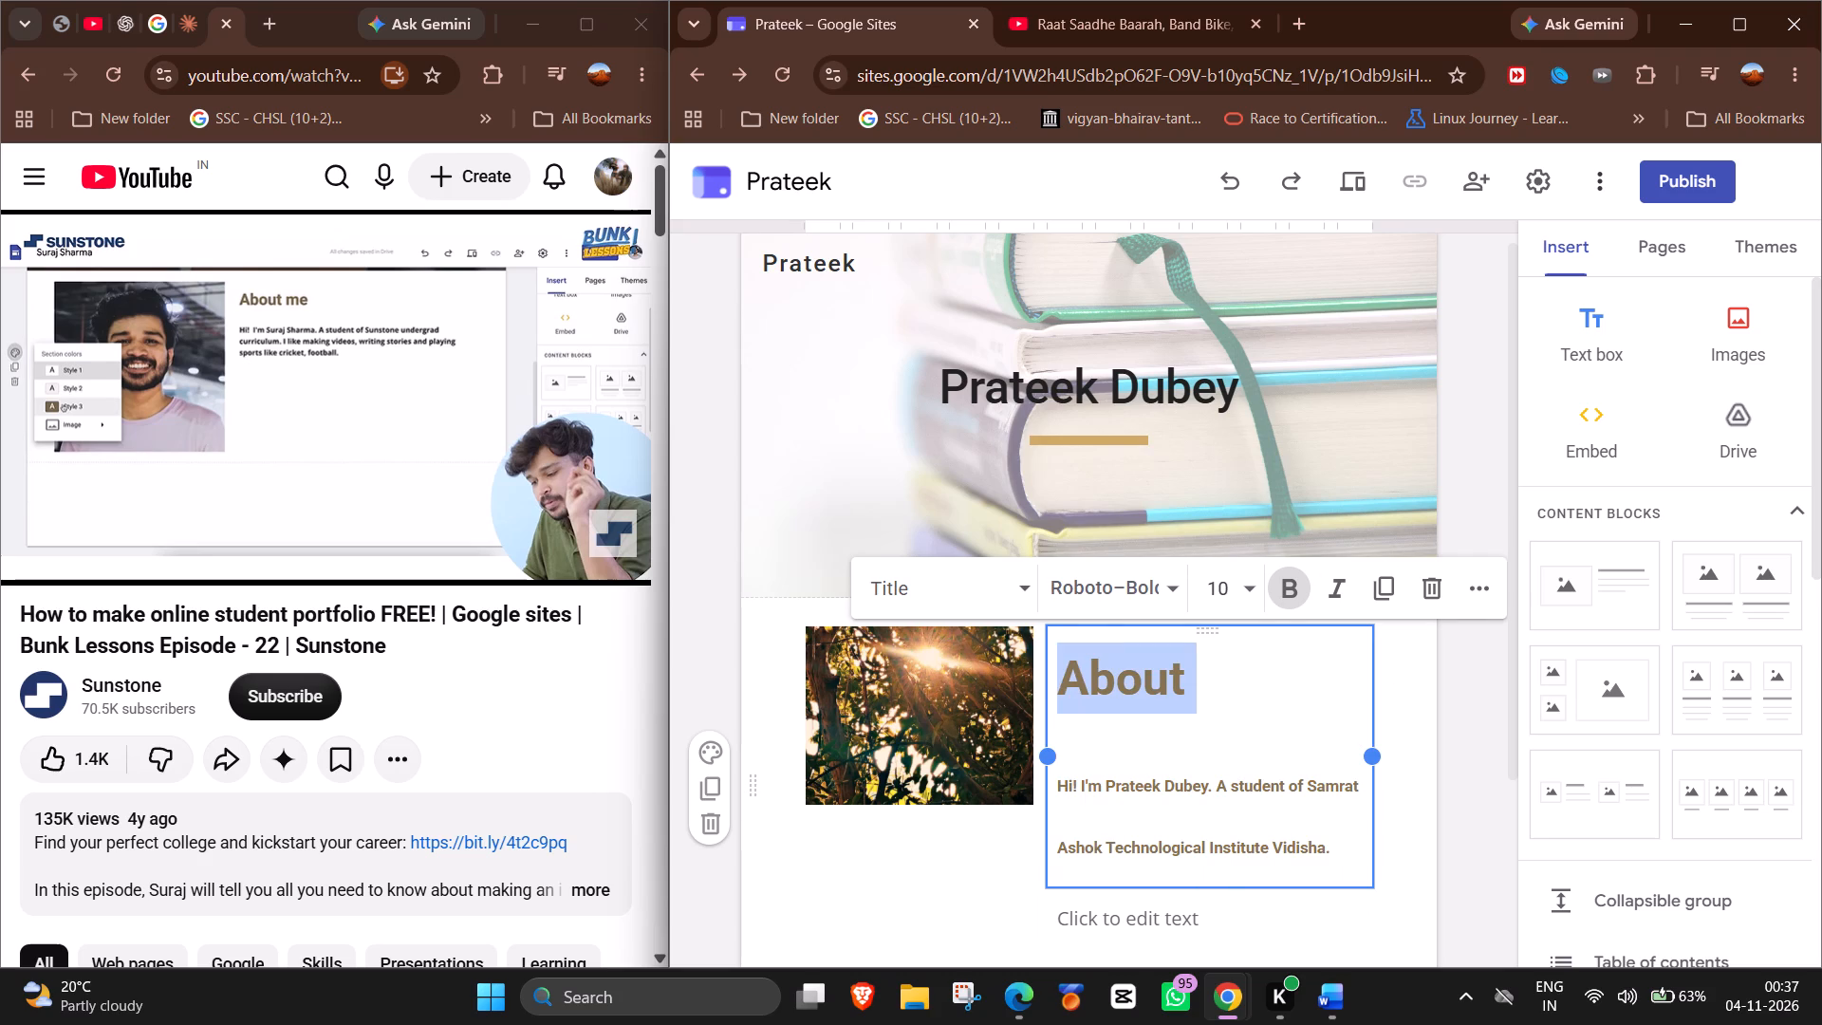
left_click_drag(1060, 670, 1055, 670)
left_click(1124, 584)
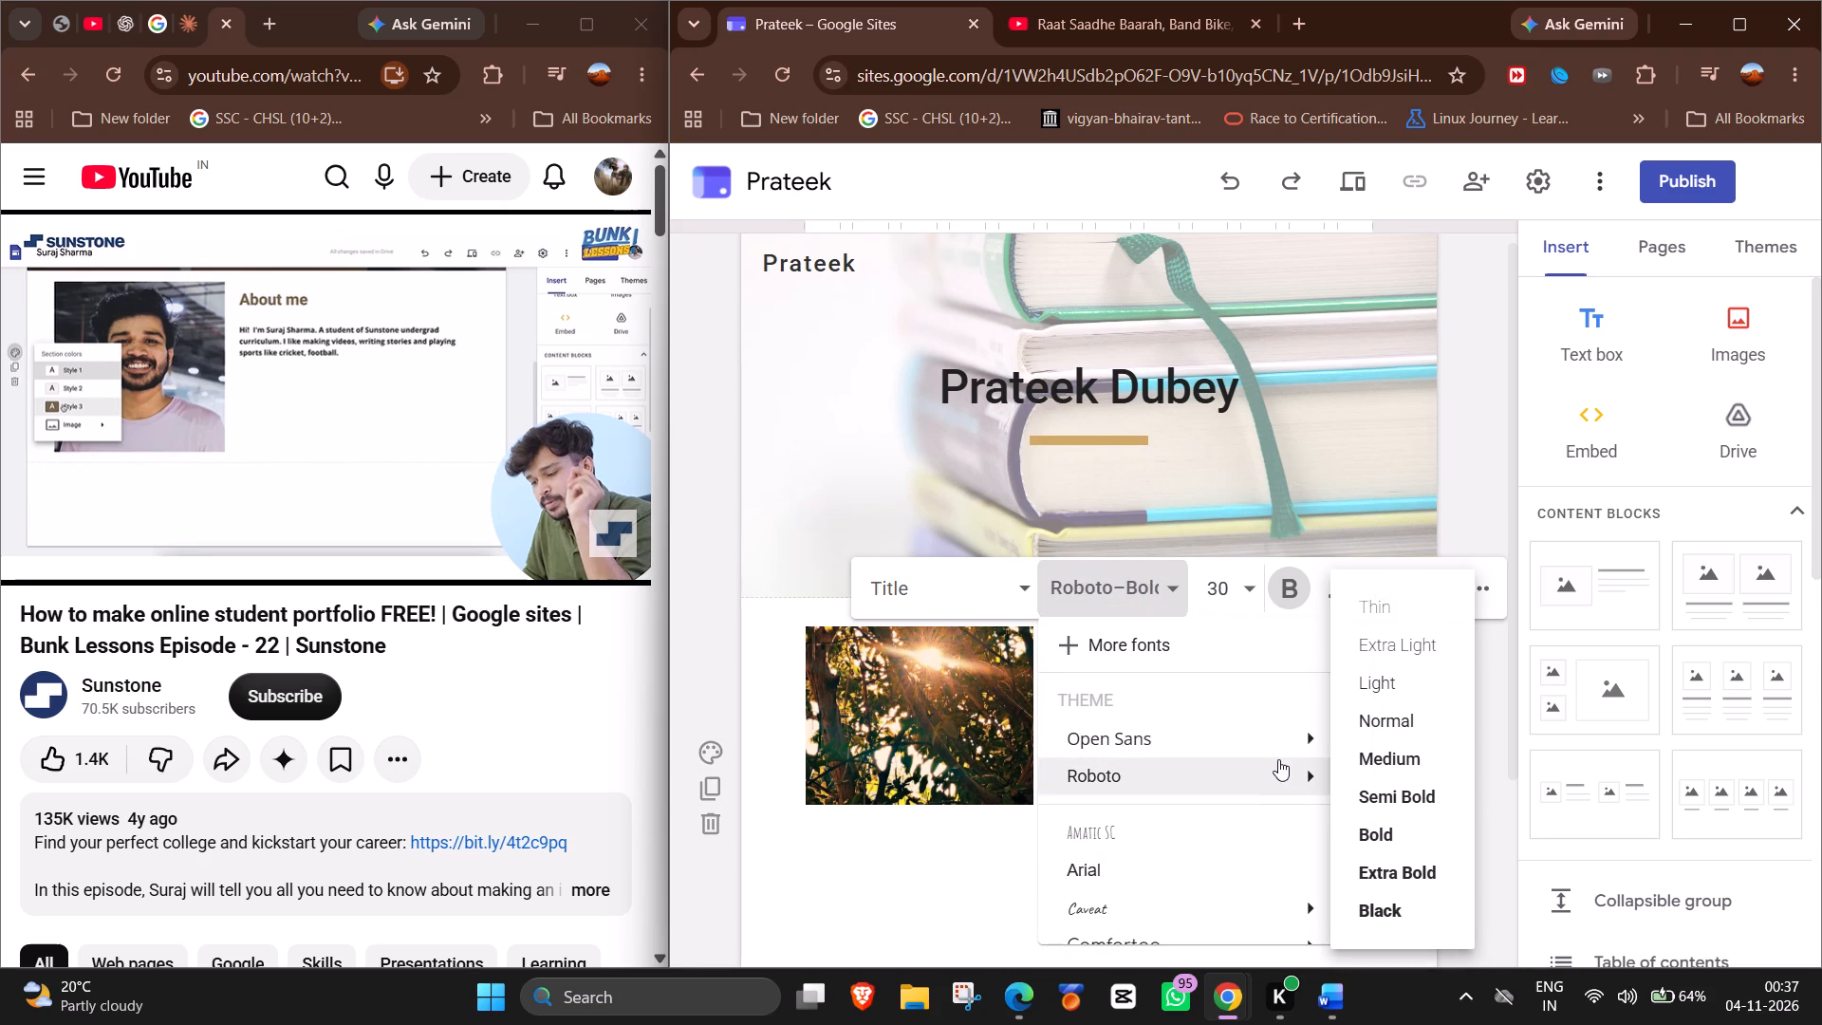
left_click(1415, 910)
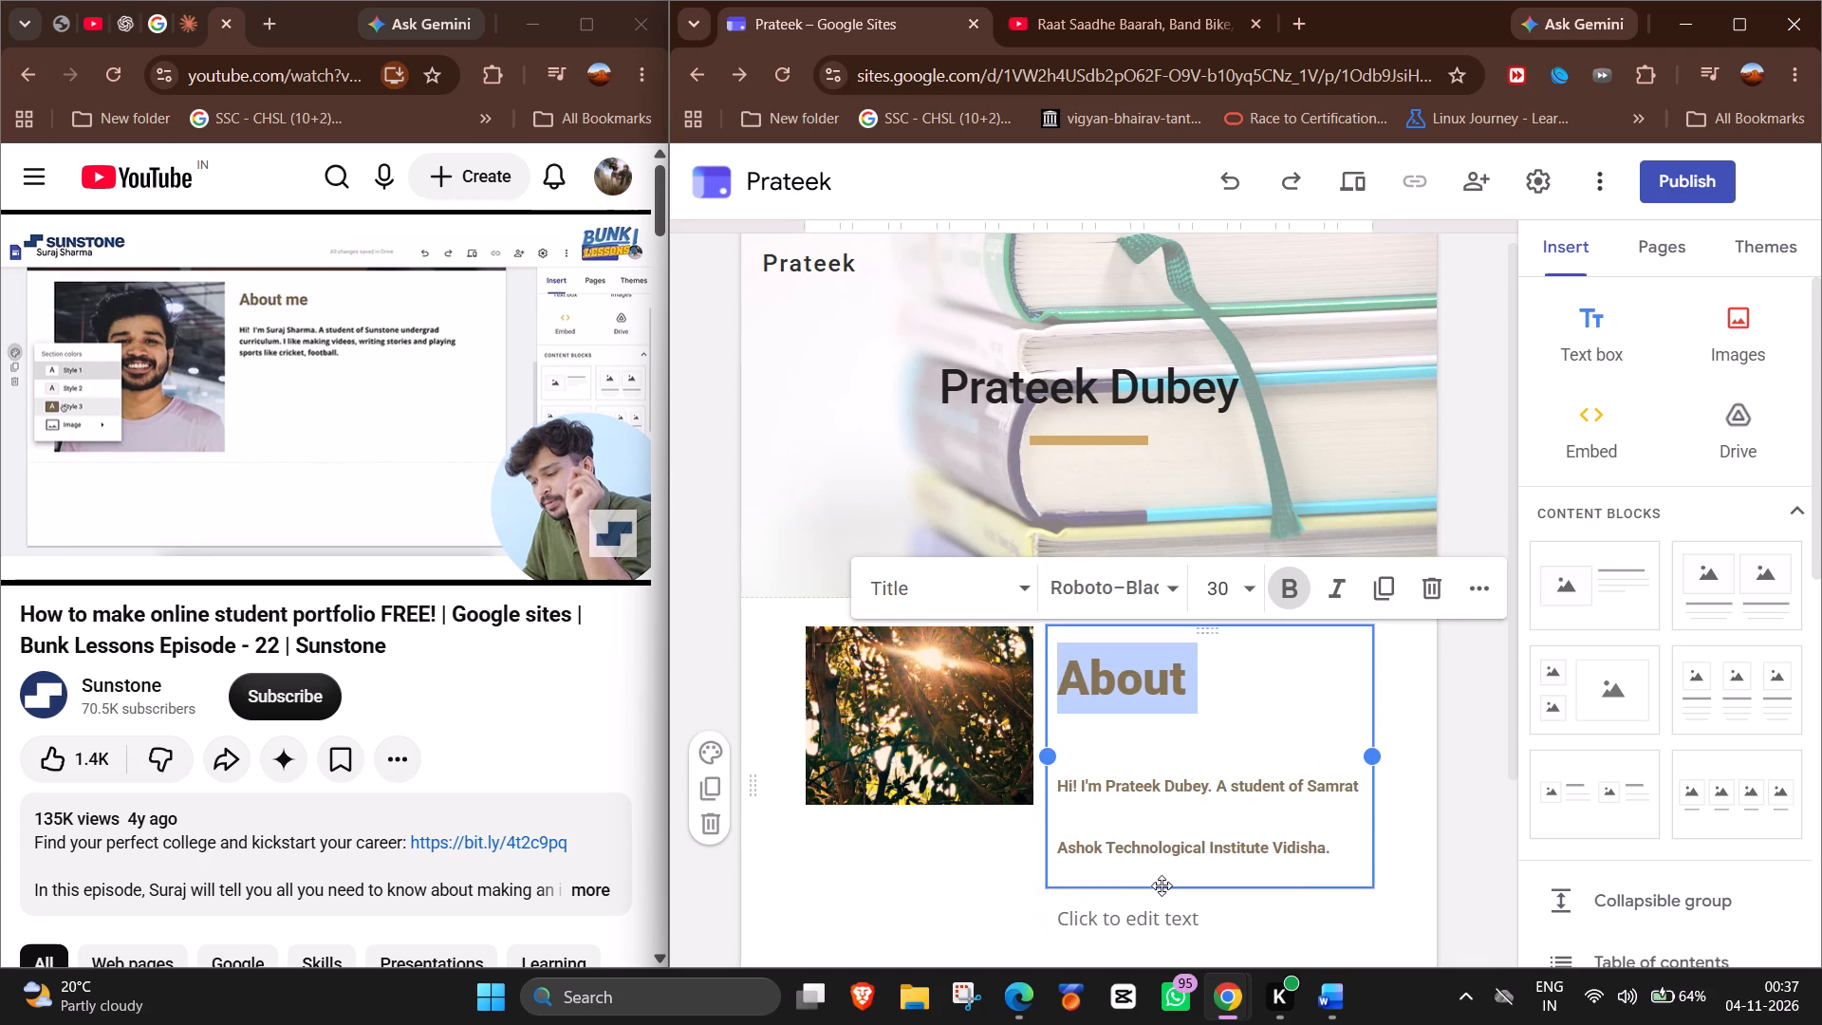
left_click(953, 891)
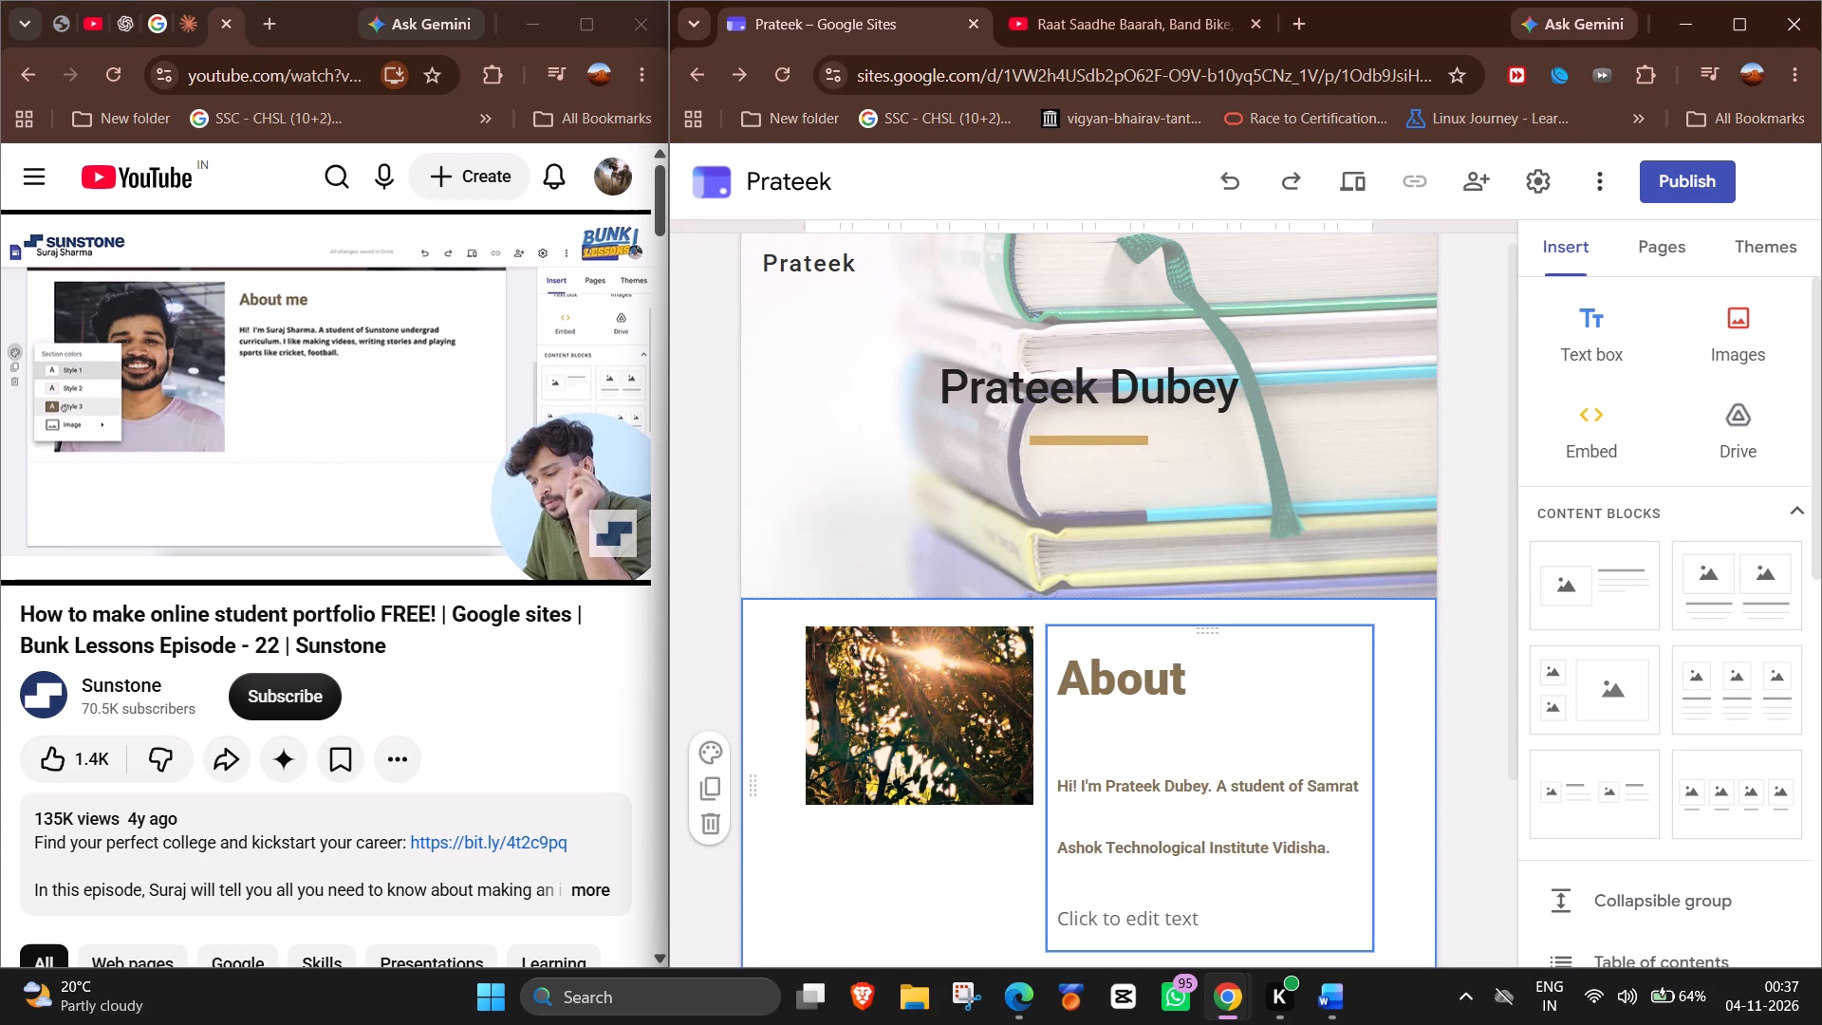
Apply a black highlight colour to the "About" heading.
left_click(1205, 825)
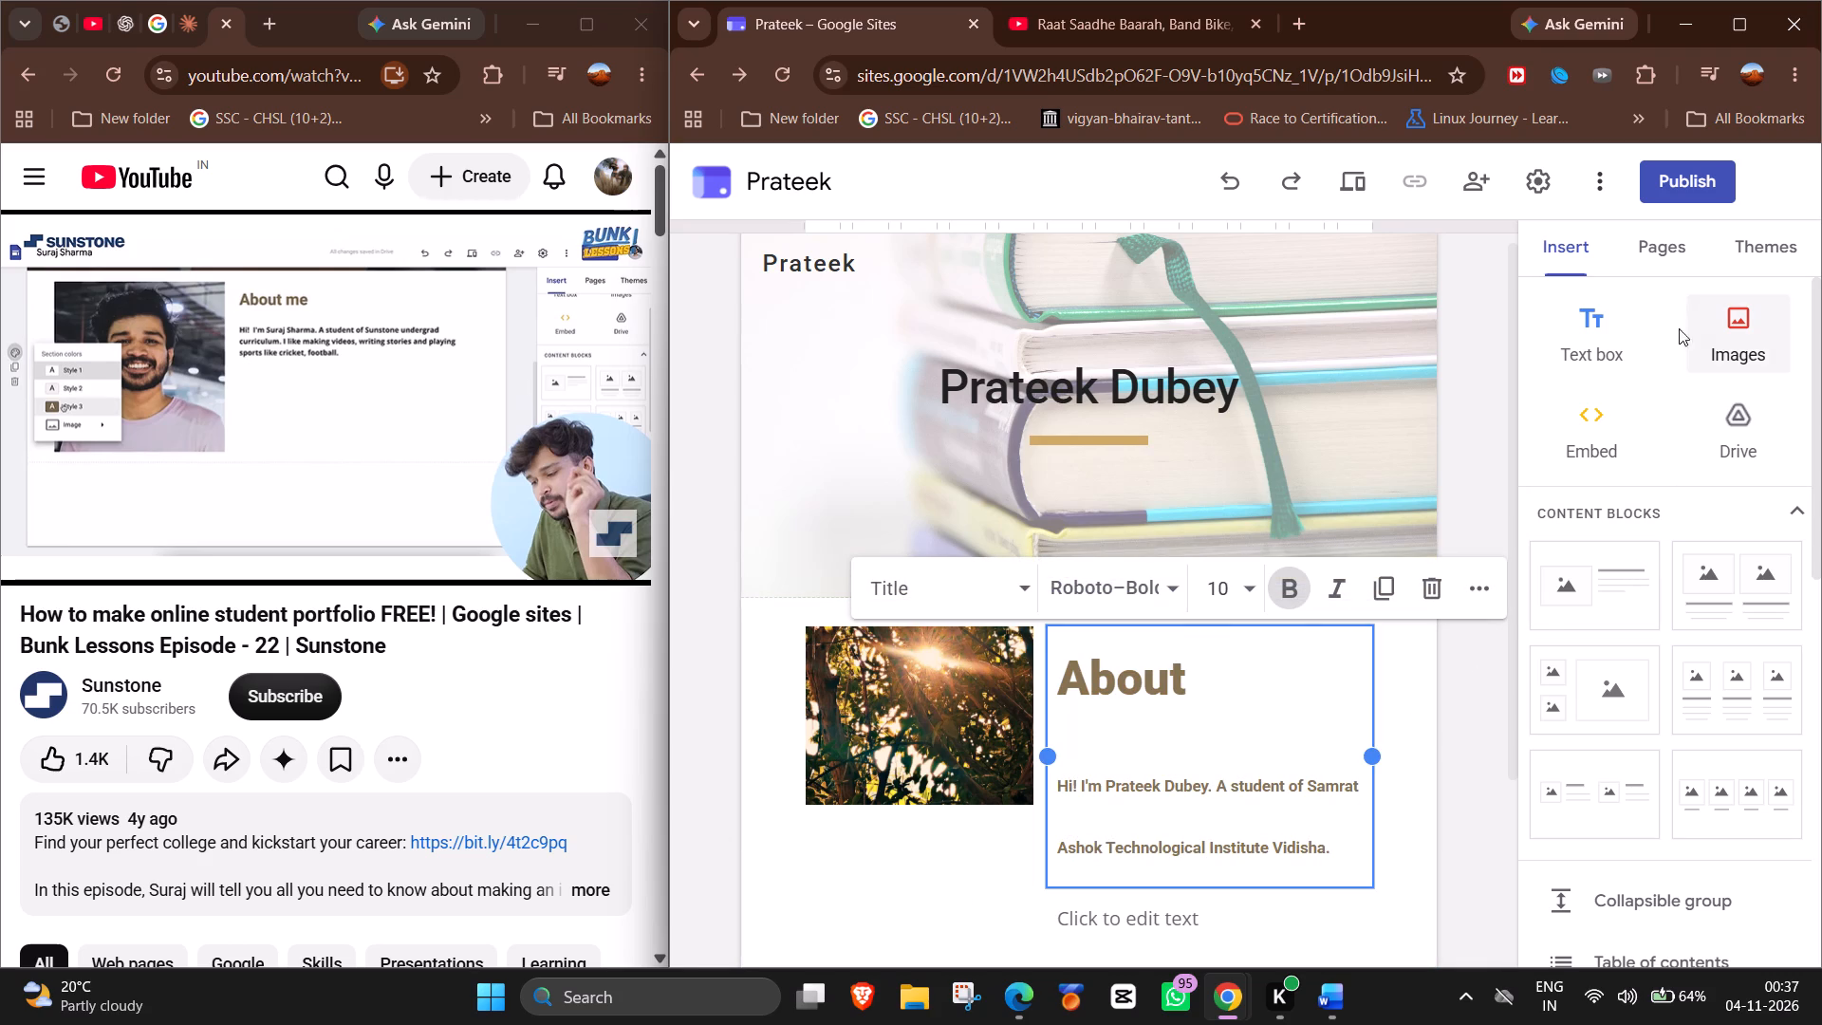
scroll(1057, 834, "down", 2)
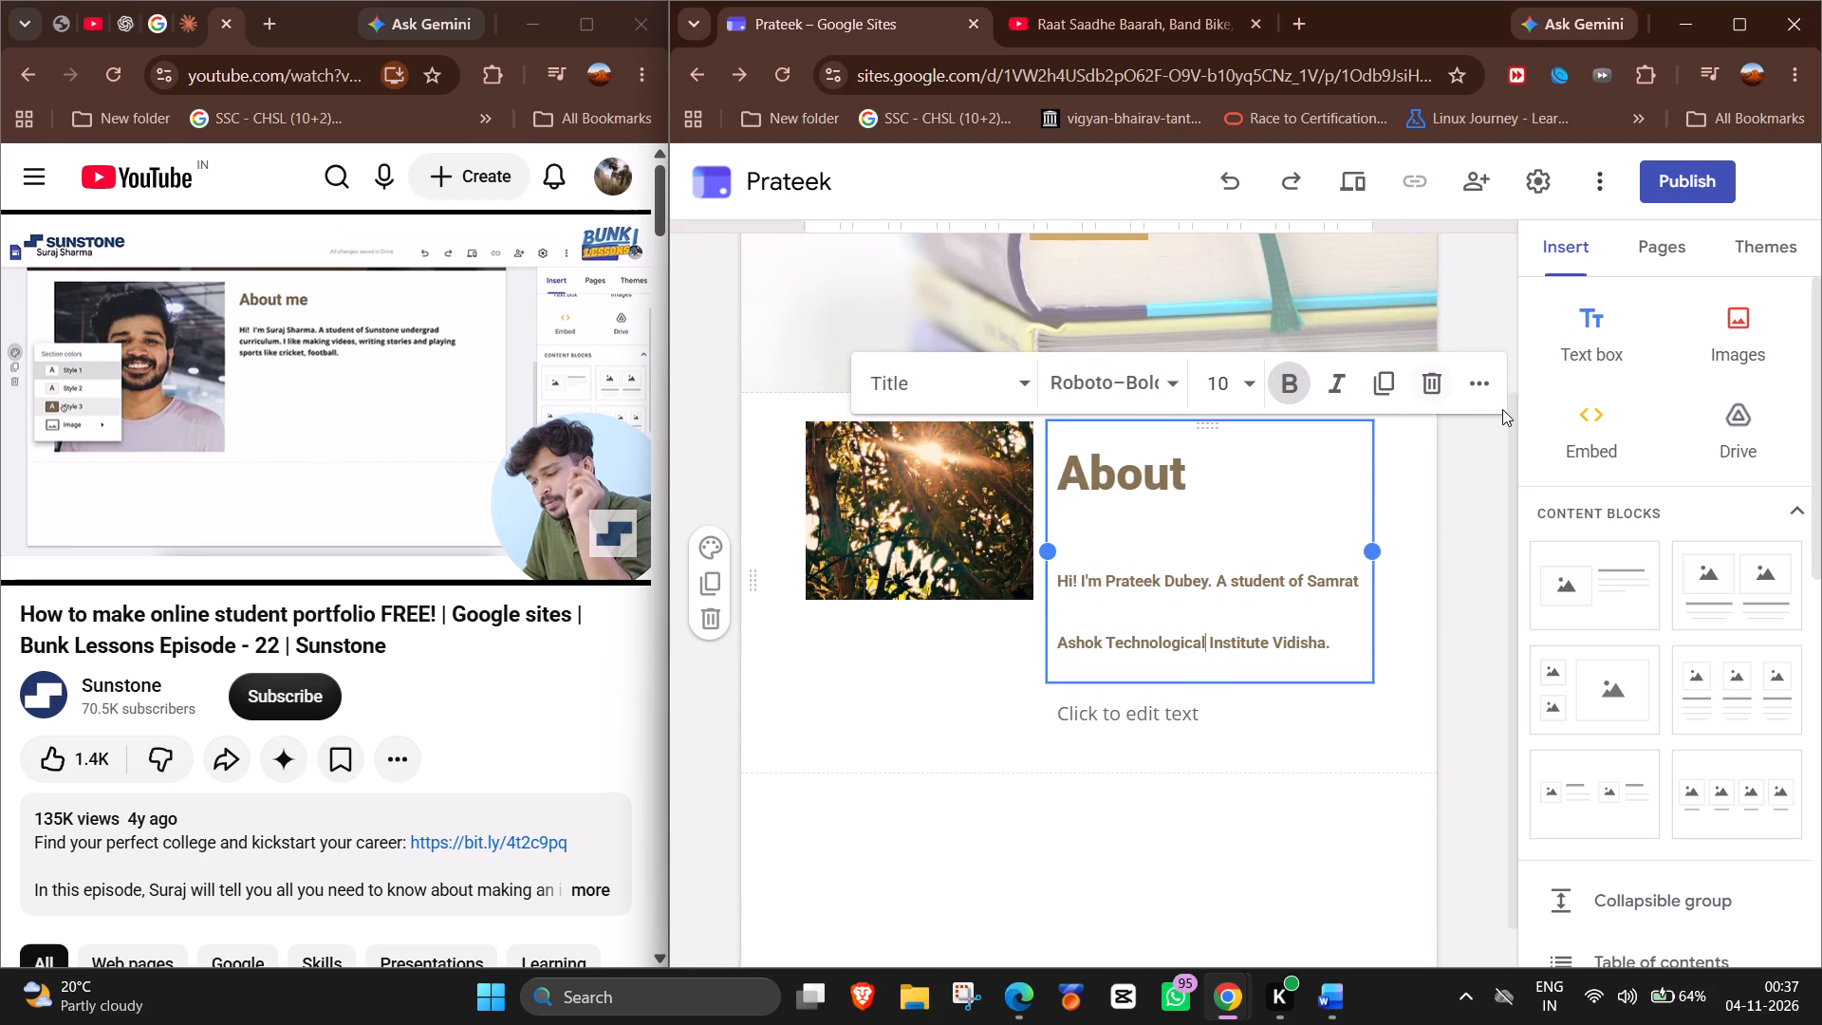
left_click(1495, 393)
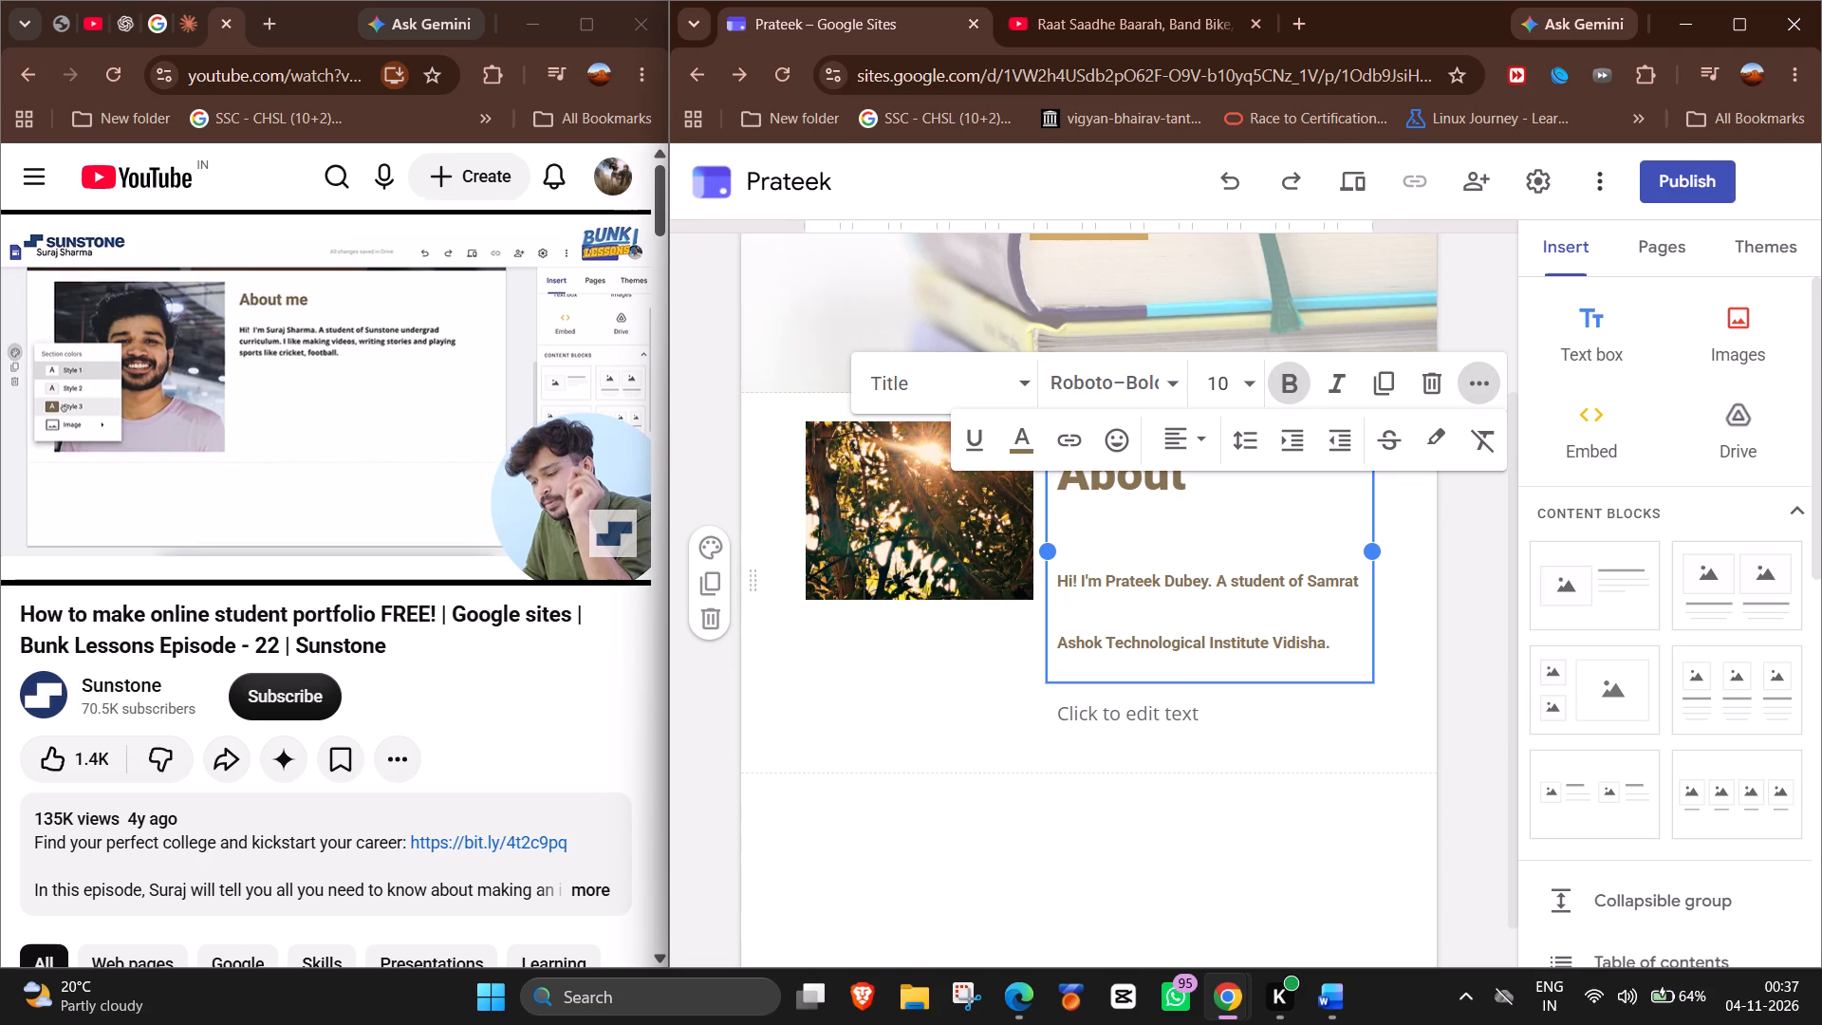
left_click_drag(1220, 509, 1055, 476)
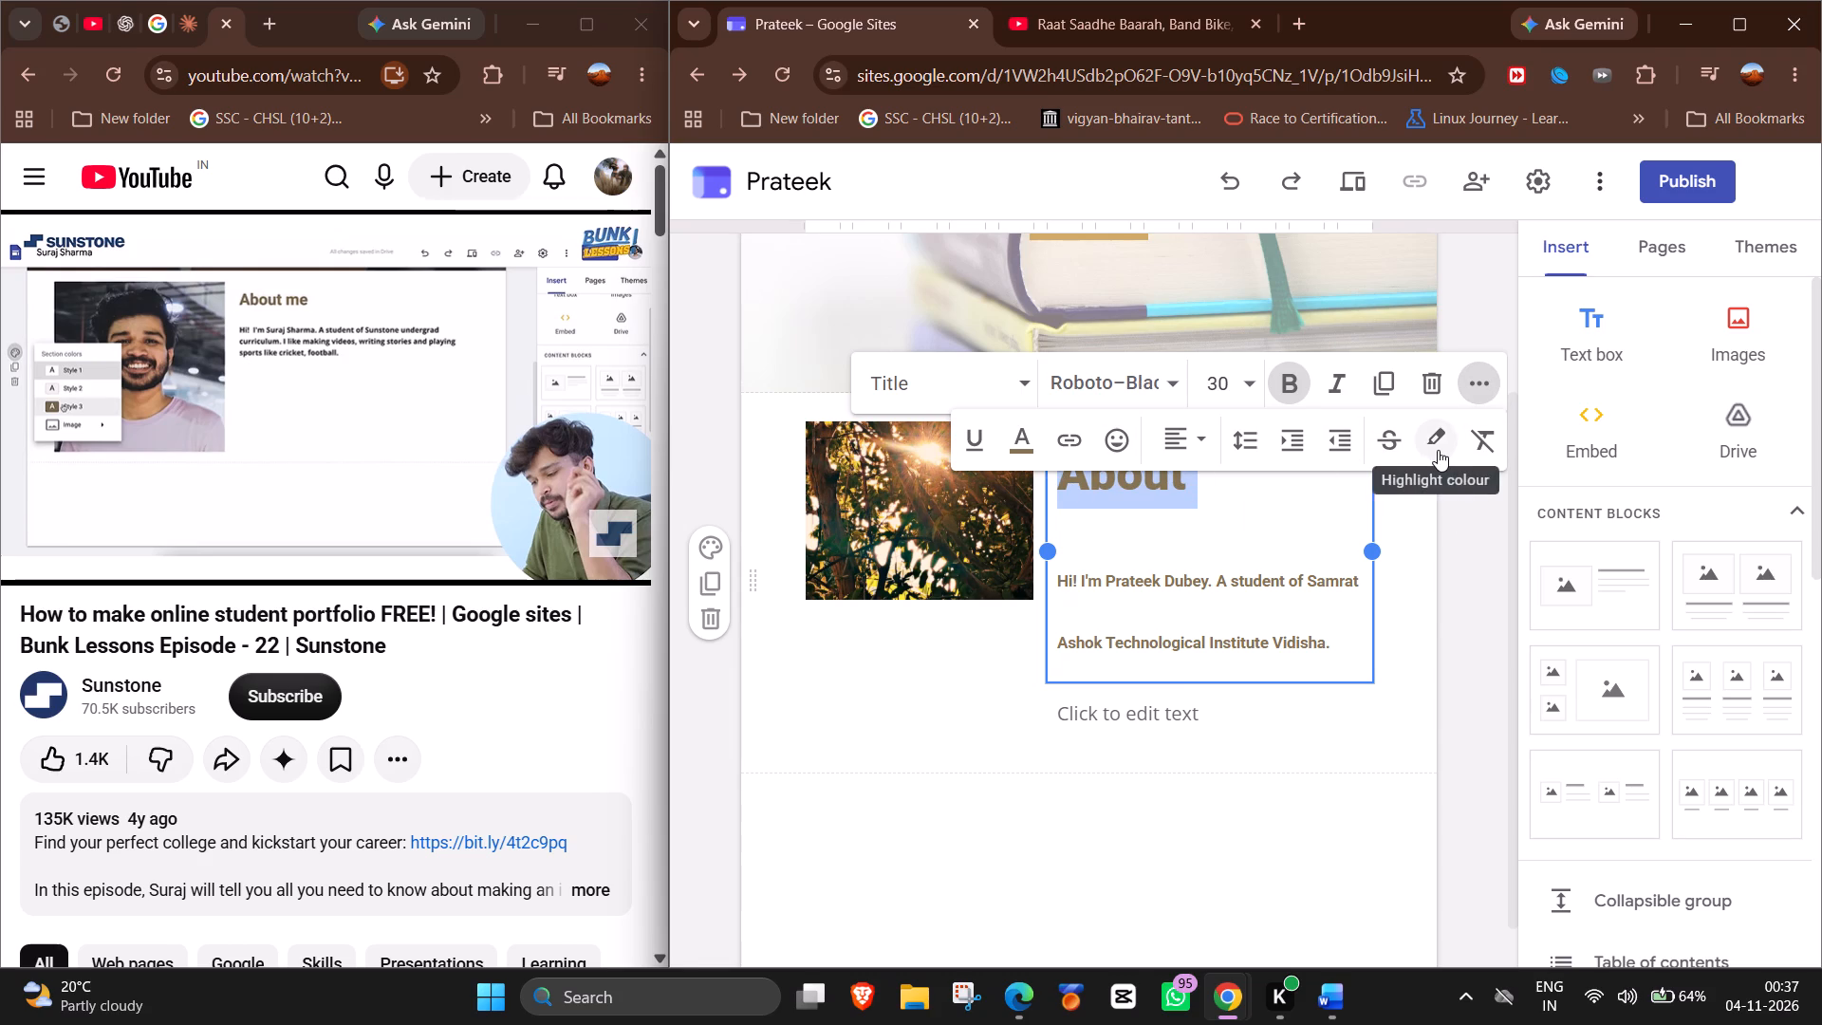
left_click(1438, 450)
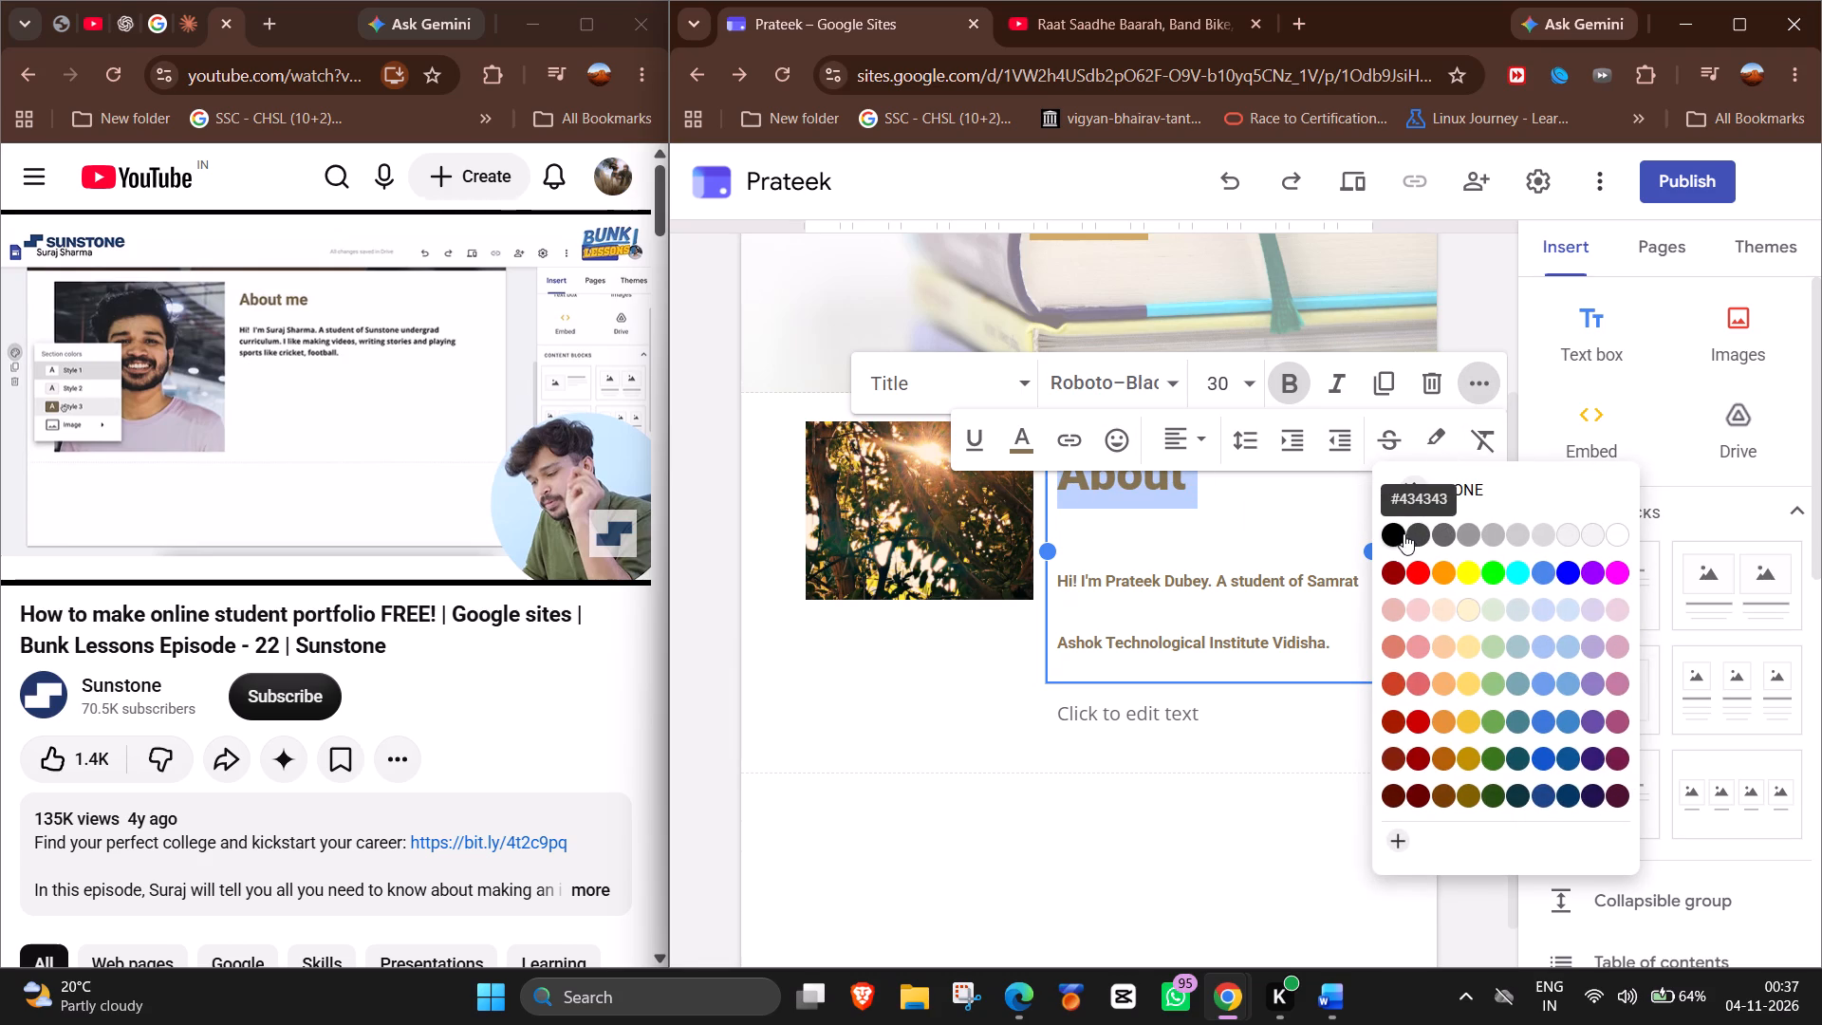
left_click(1400, 534)
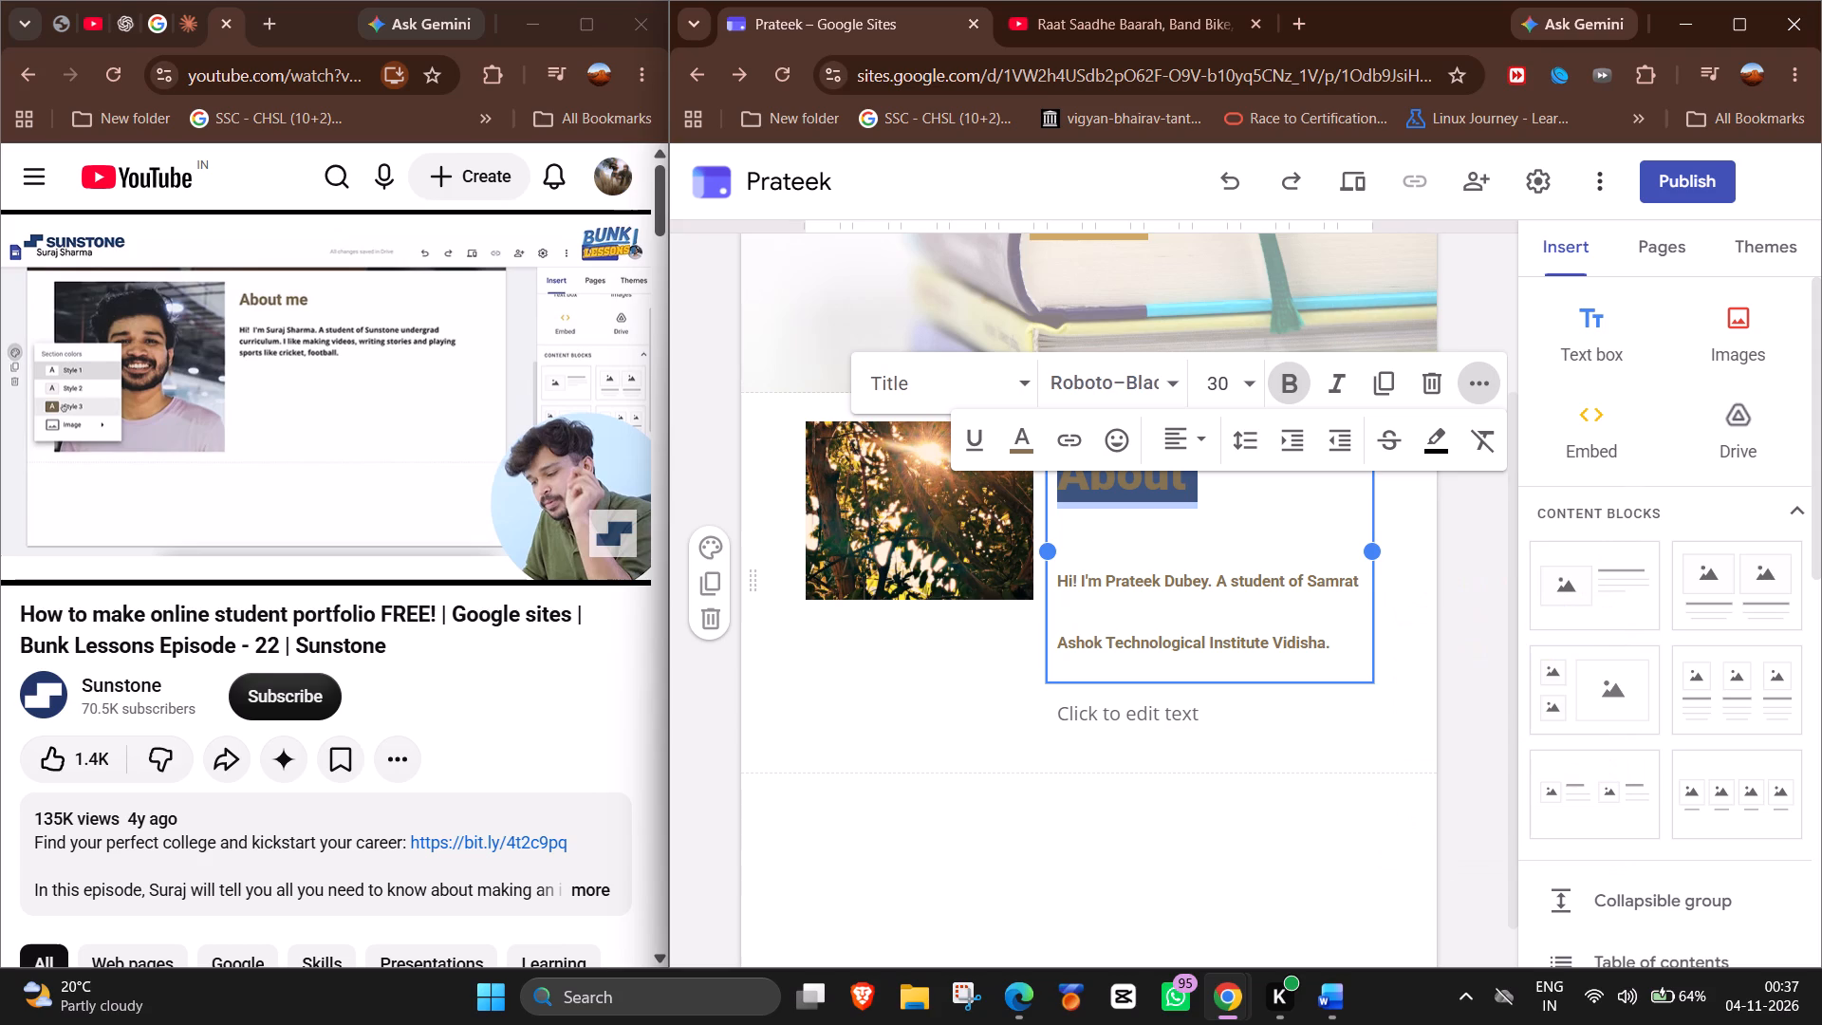
left_click(1282, 538)
left_click(1205, 791)
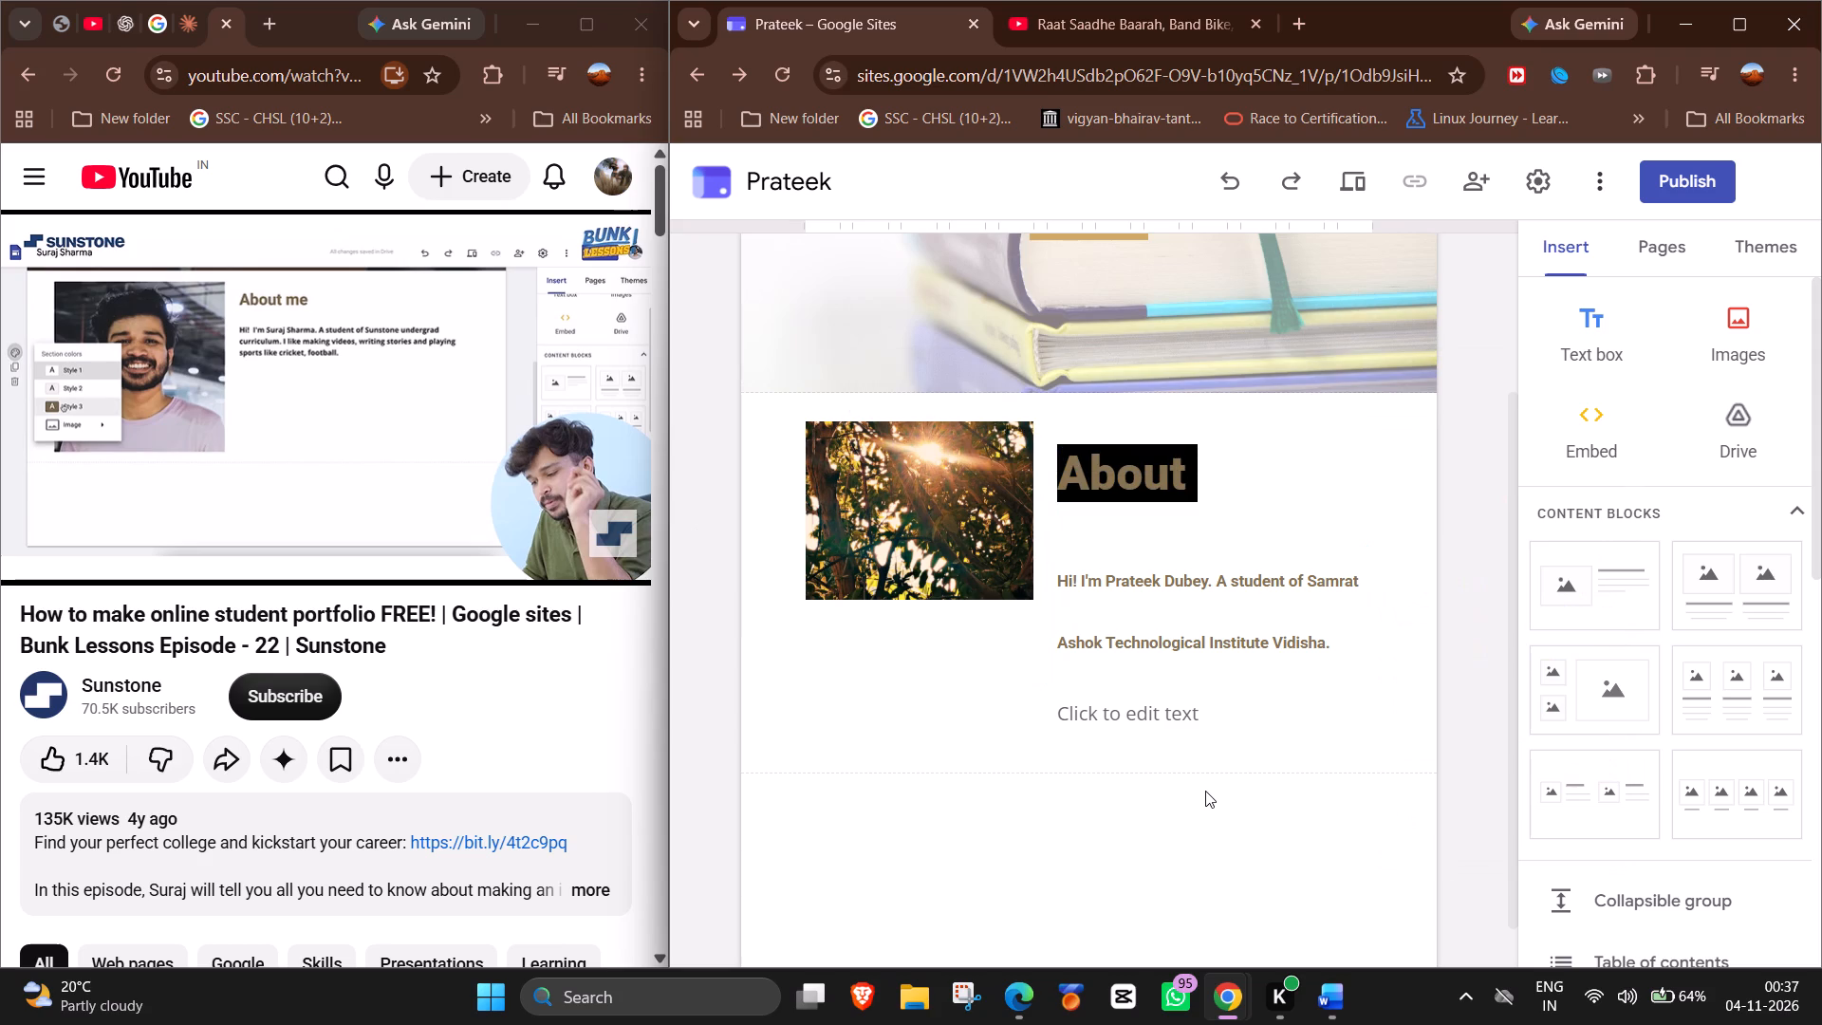
Resume the tutorial video and skip through the parts on adding link buttons and building the Projects section.
left_click(408, 392)
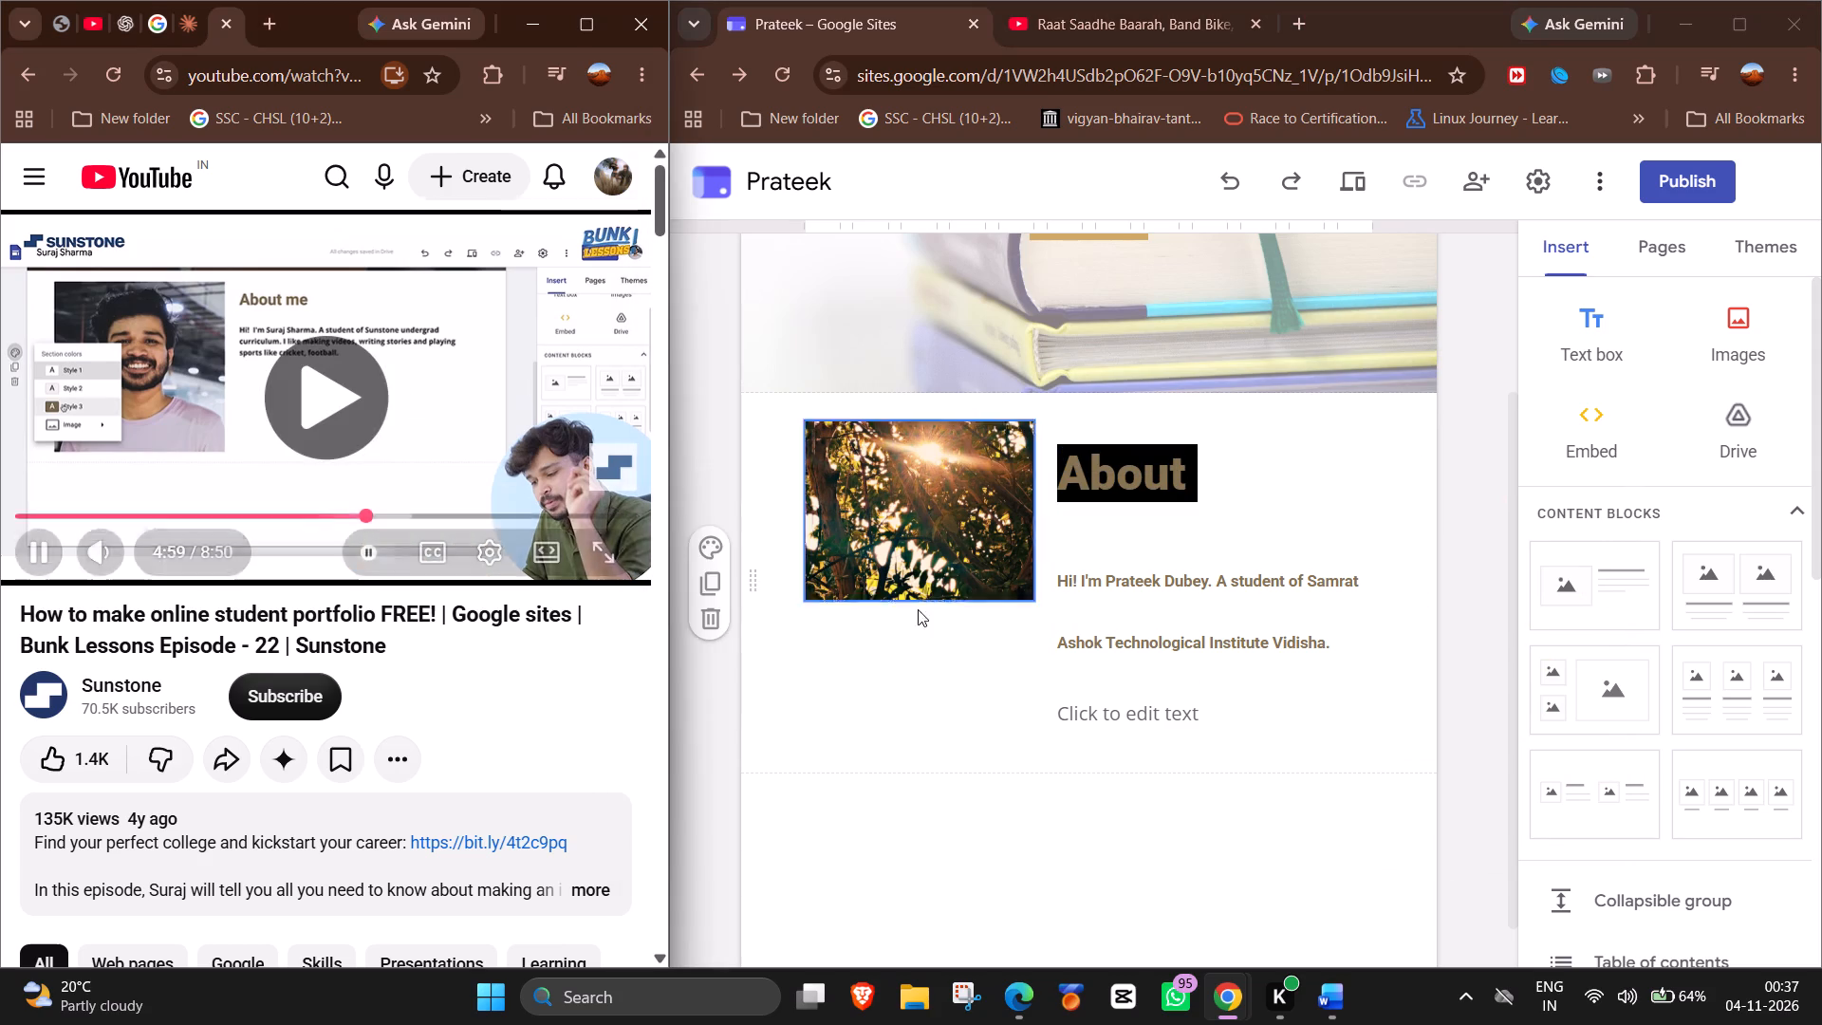
scroll(1040, 732, "up", 1)
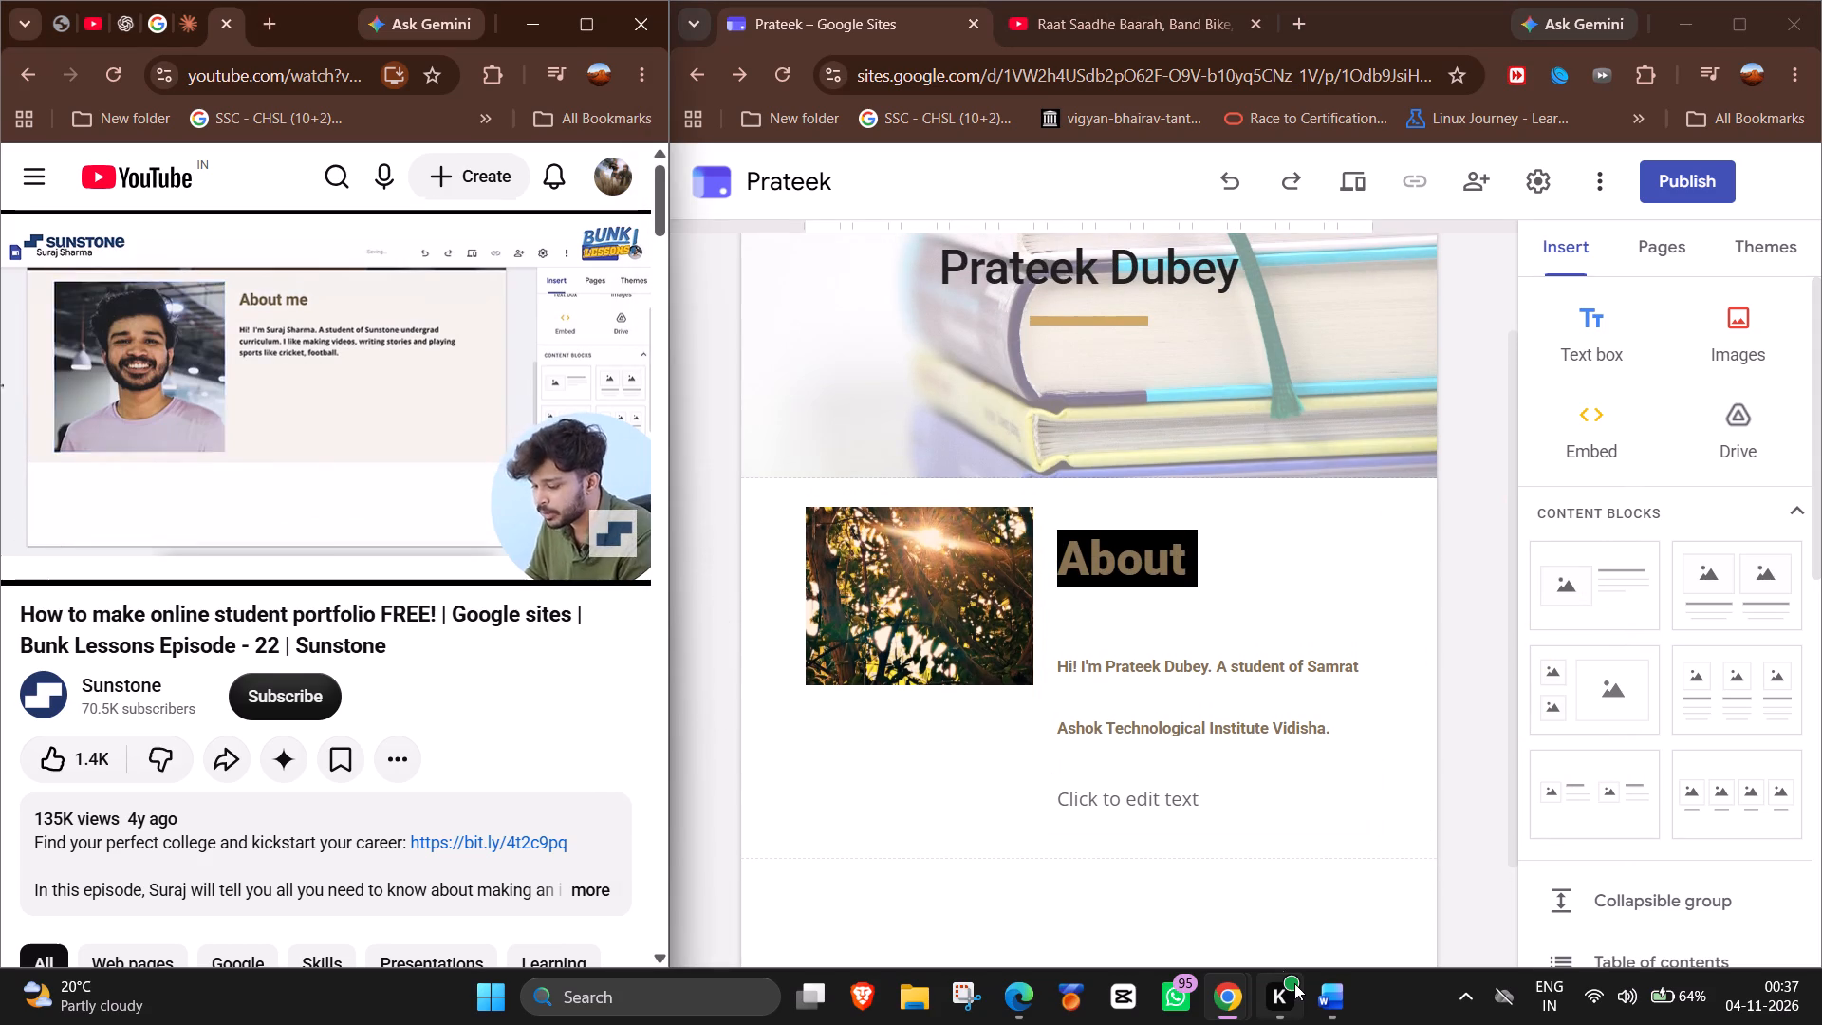
scroll(819, 803, "up", 2)
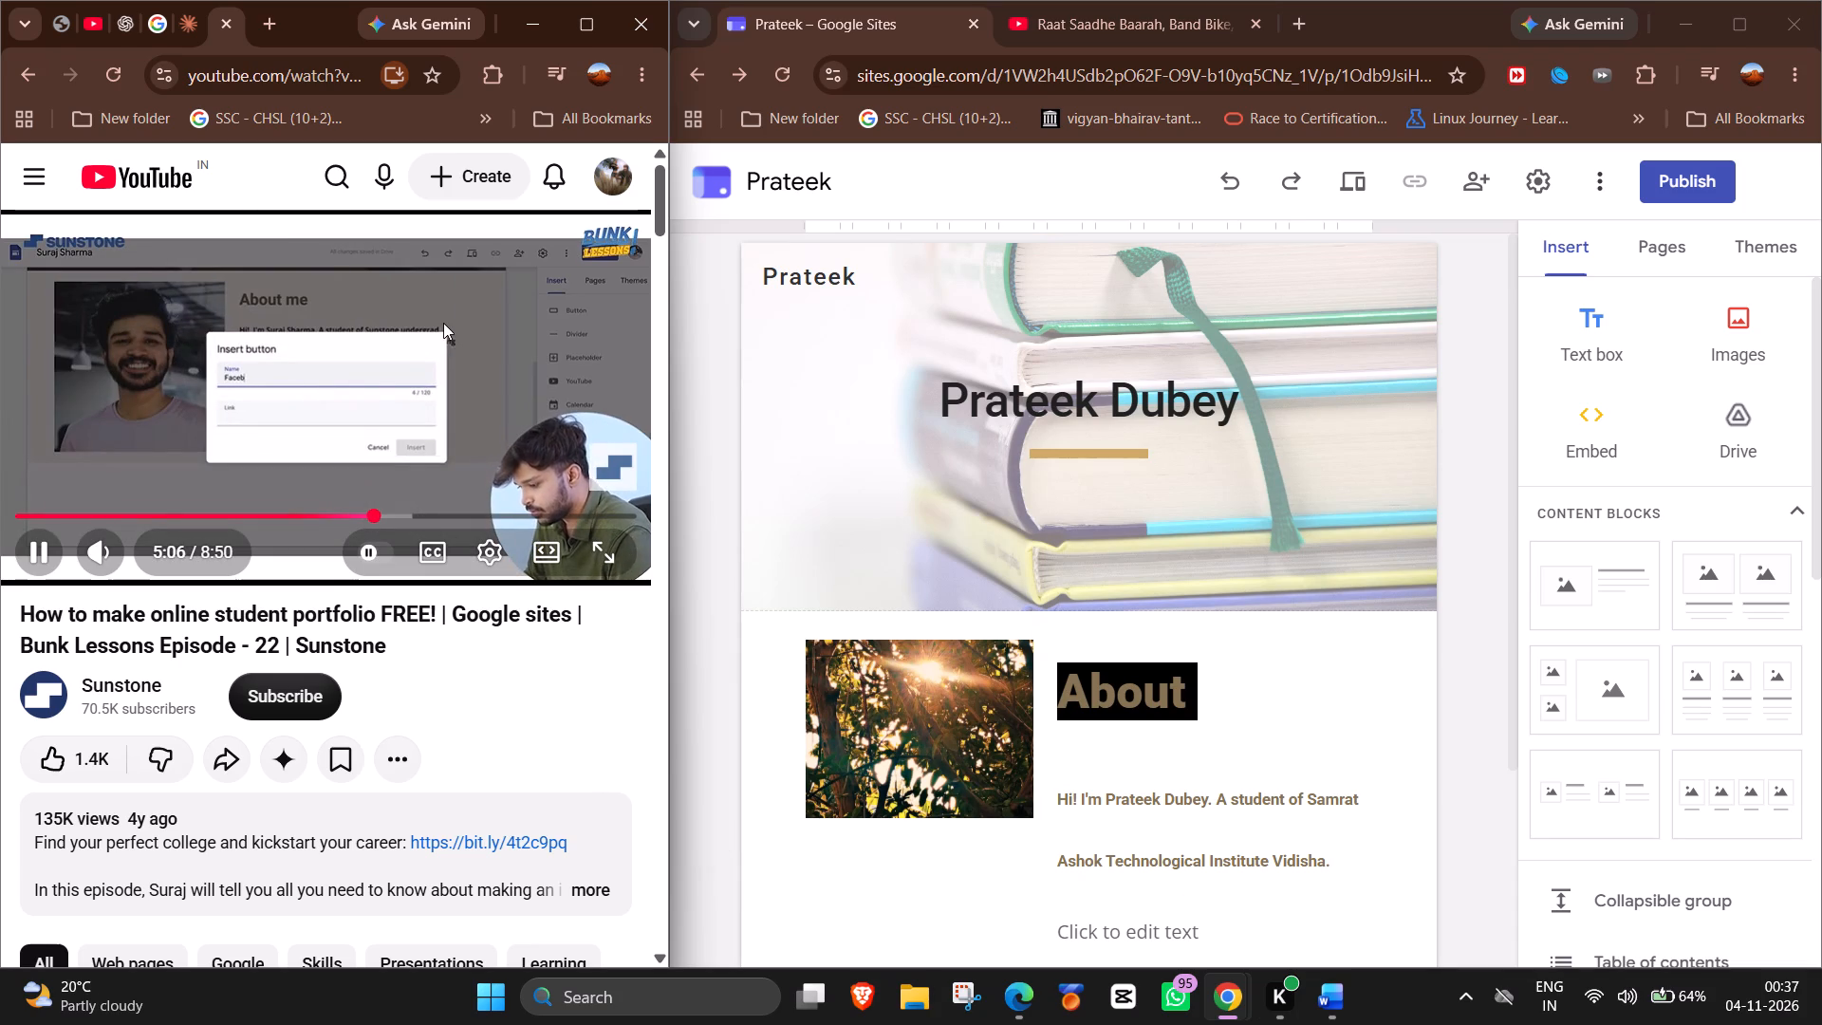
left_click(443, 323)
left_click(443, 323)
key("Right")
key("Right")
key("Right")
key("Right")
key("Right")
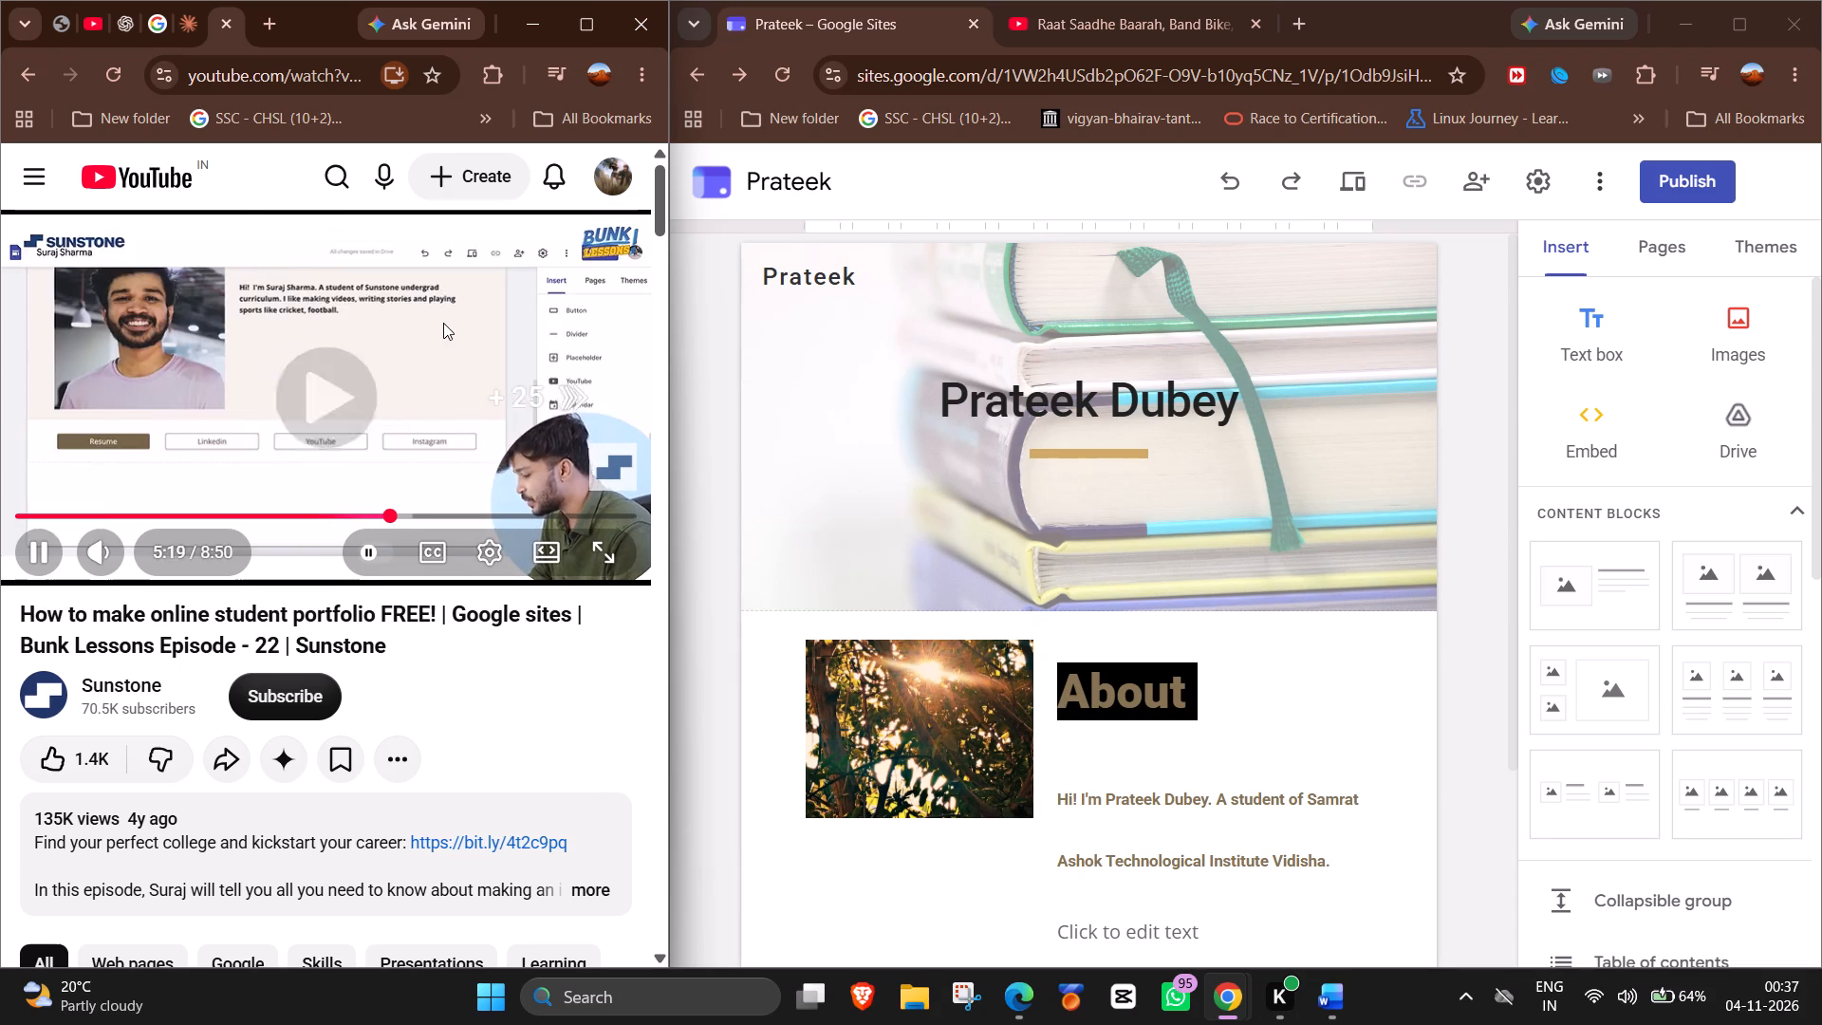
key("Right")
key("Right")
key("Left")
key("Left")
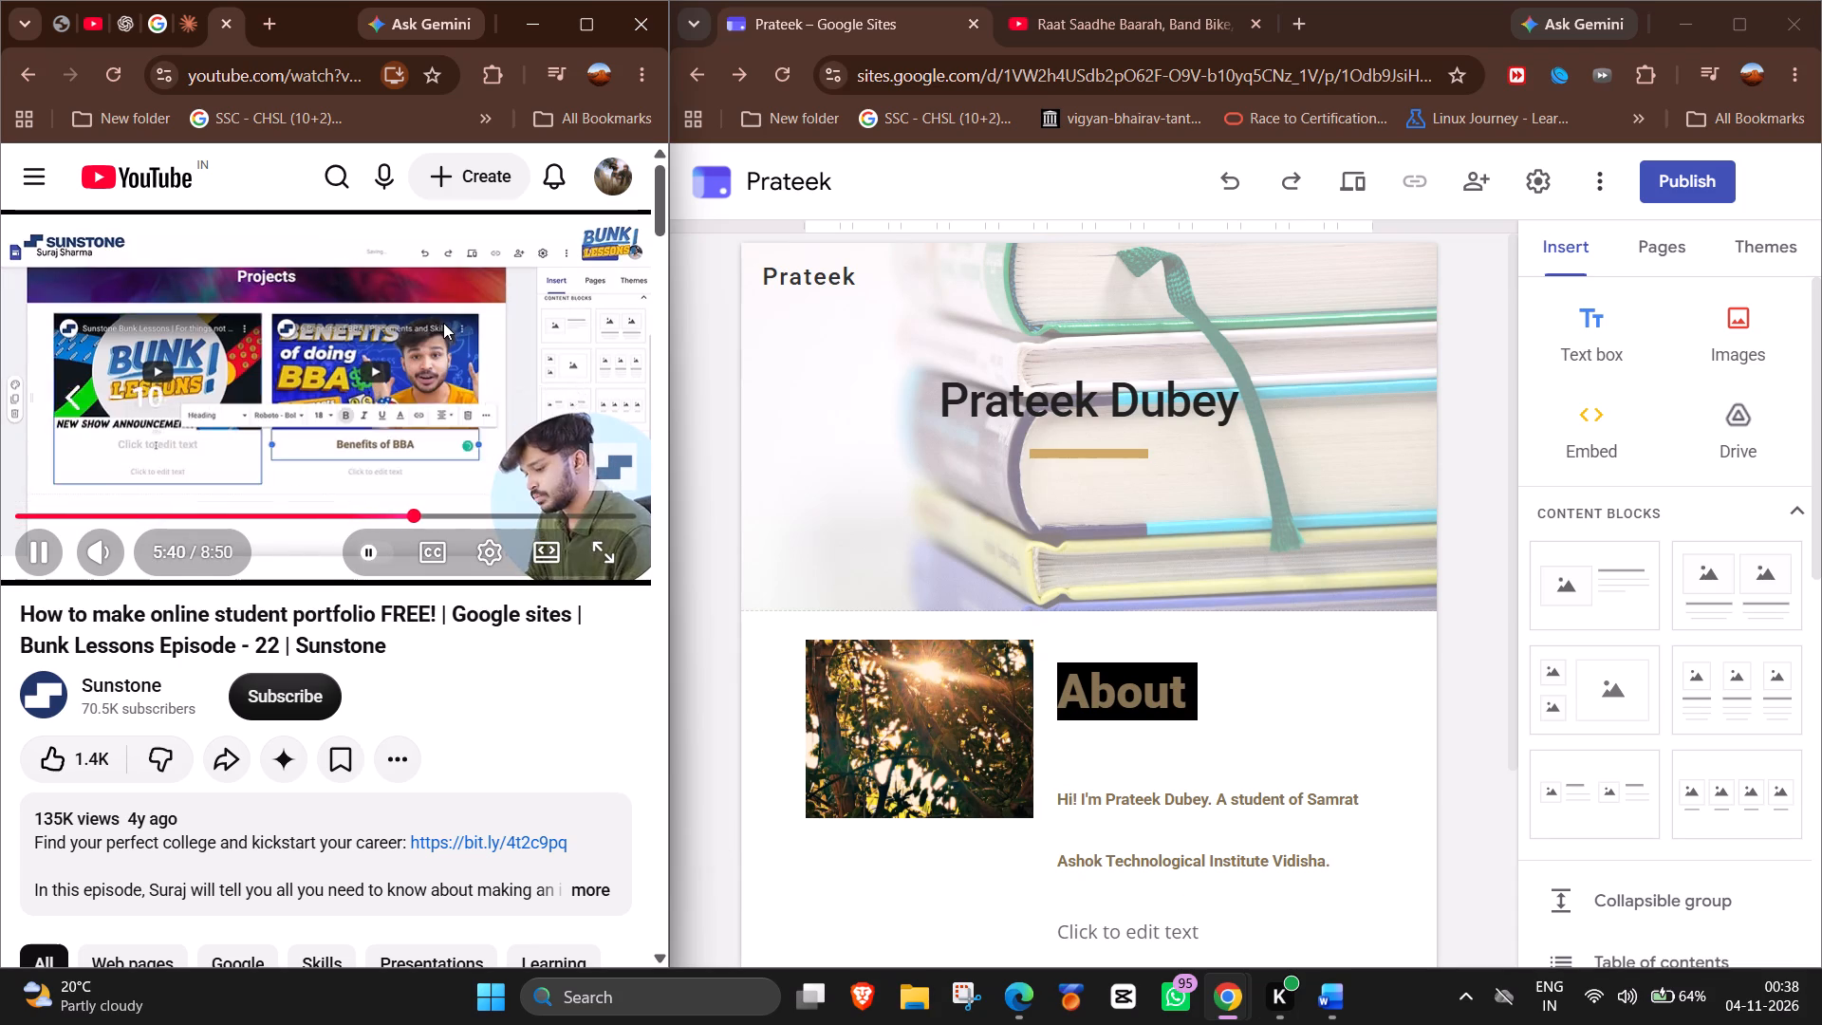
key("Left")
key("Left")
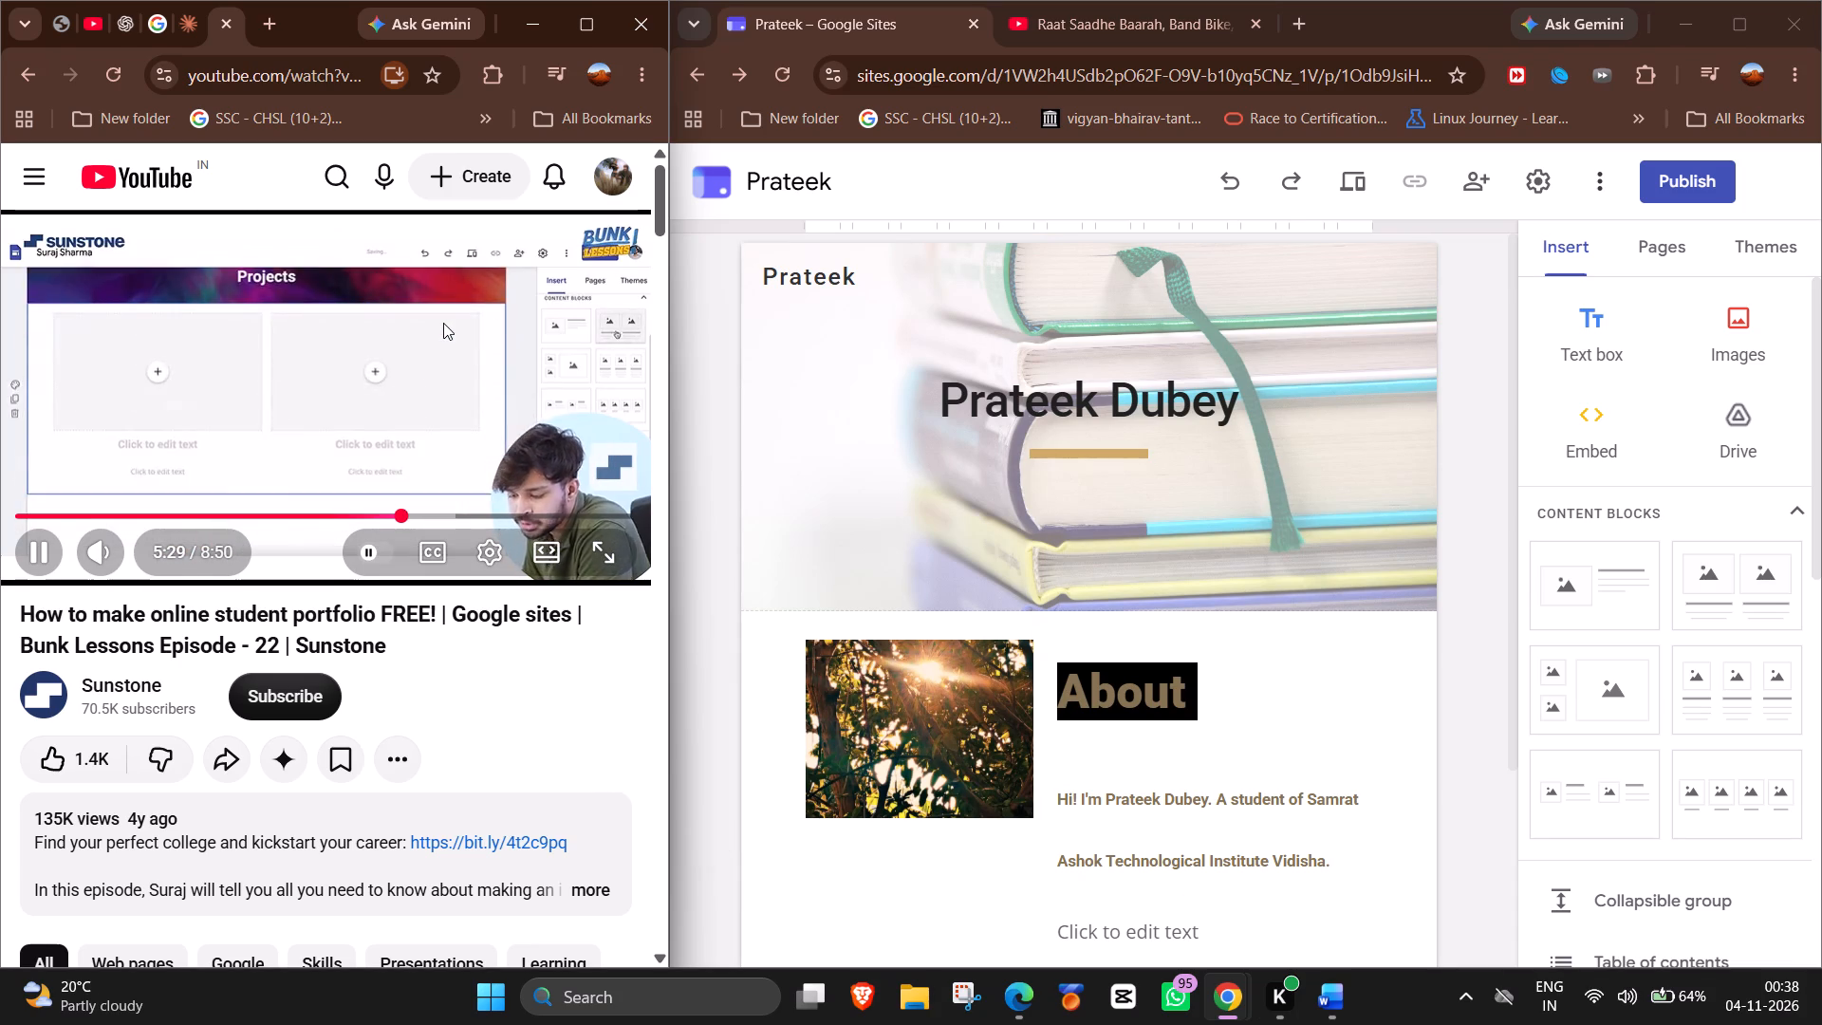
key("Left")
key("Left")
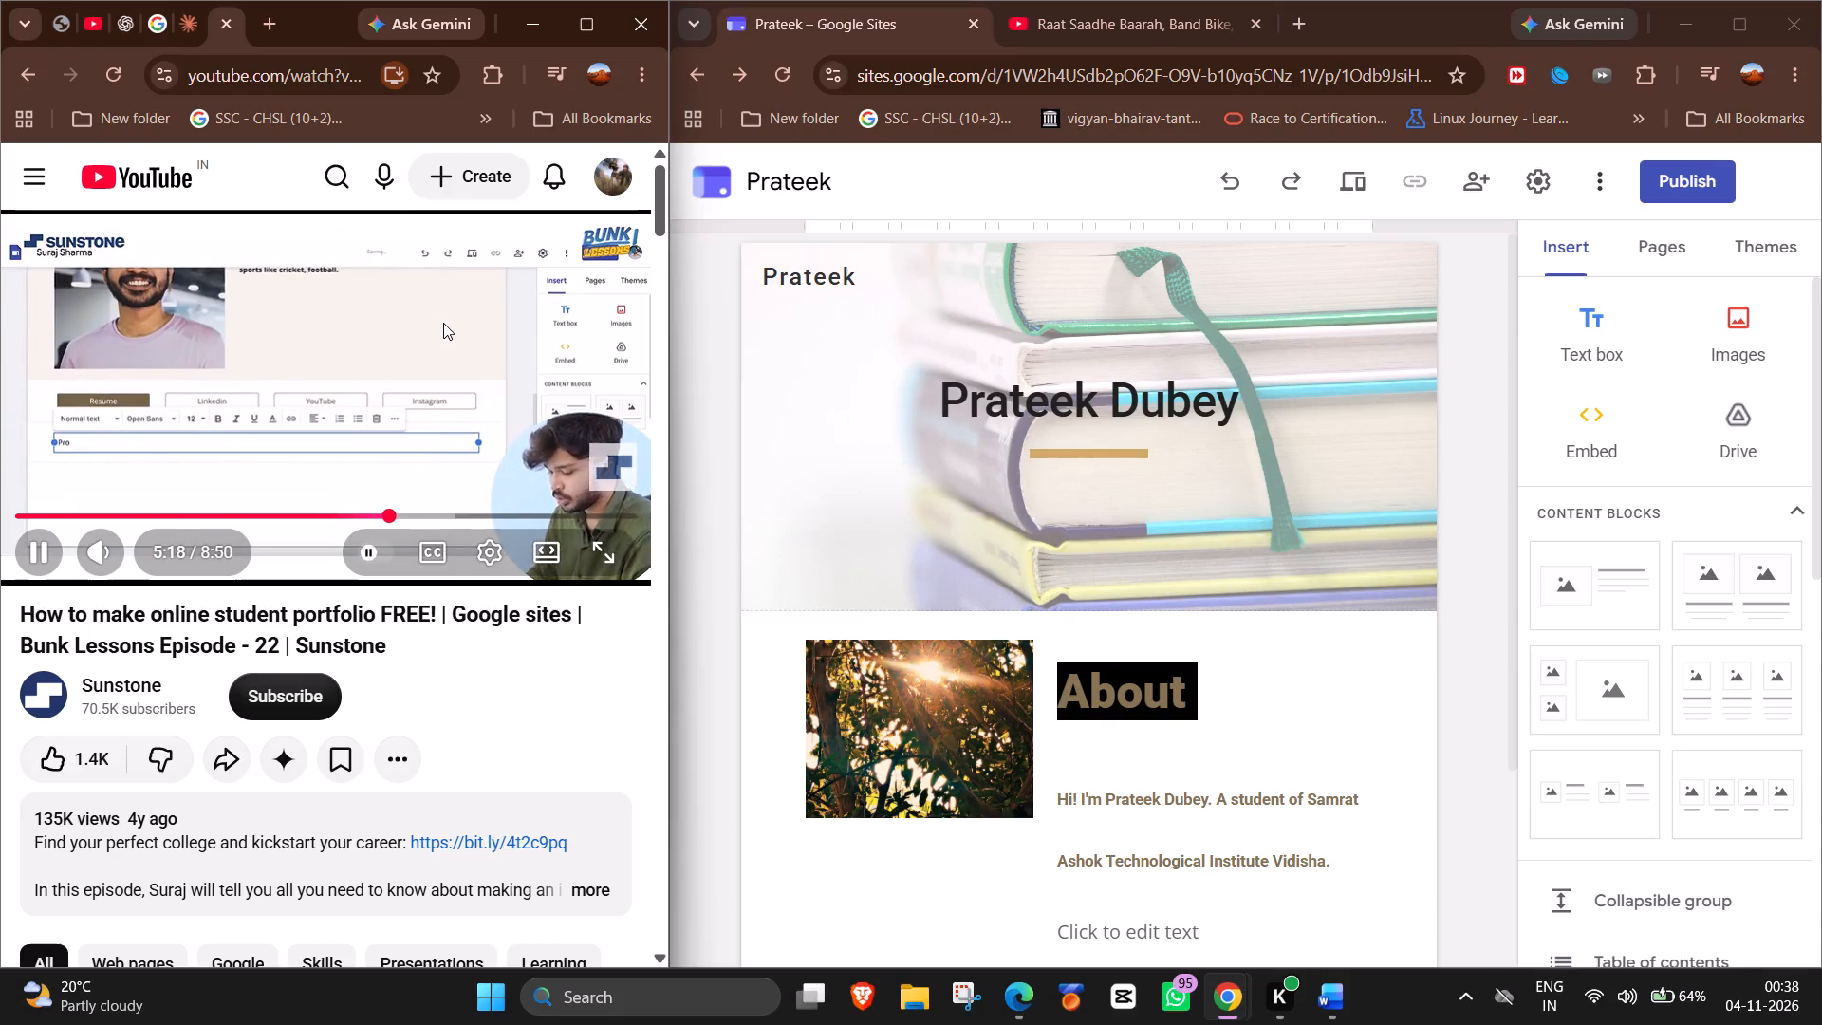
Skip ahead through the tutorial to examine the contact section, the Articles subpage, the navigation settings and the publishing part.
key("Right")
key("Right")
key("Right")
key("Right")
key("Right")
key("Right")
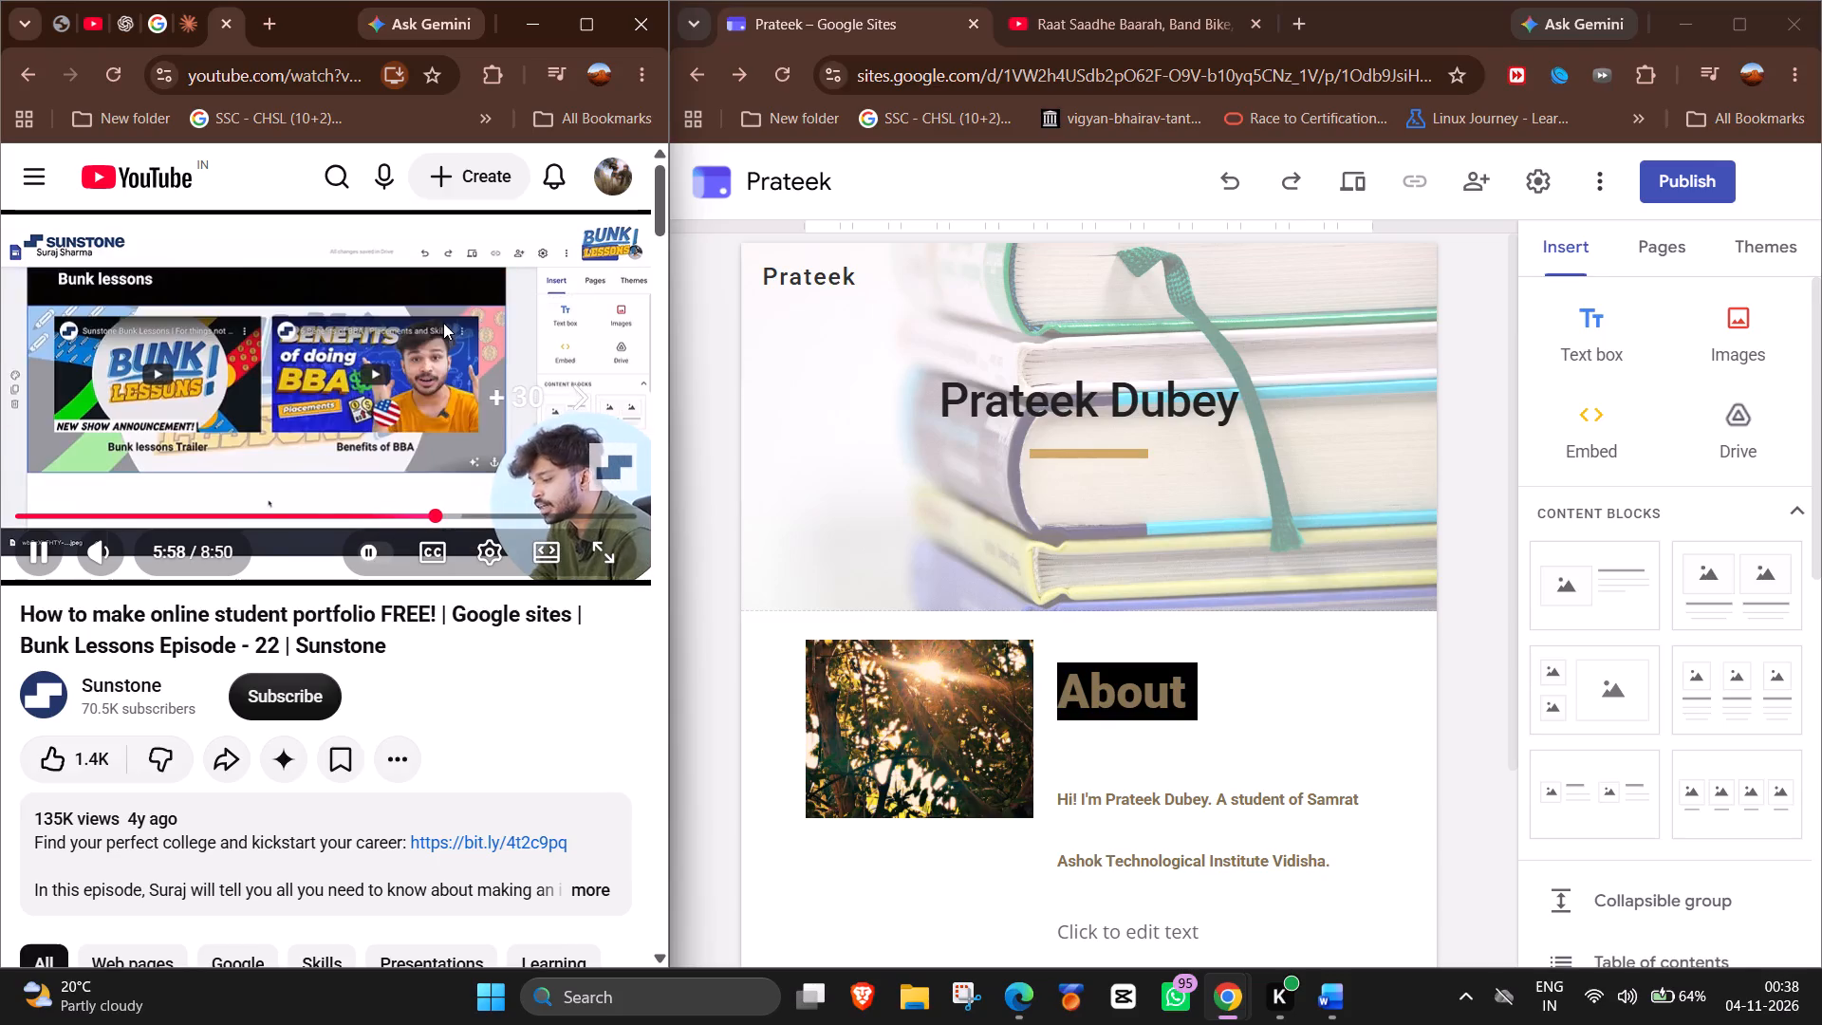
key("Right")
key("Right")
key("Right")
key("Right")
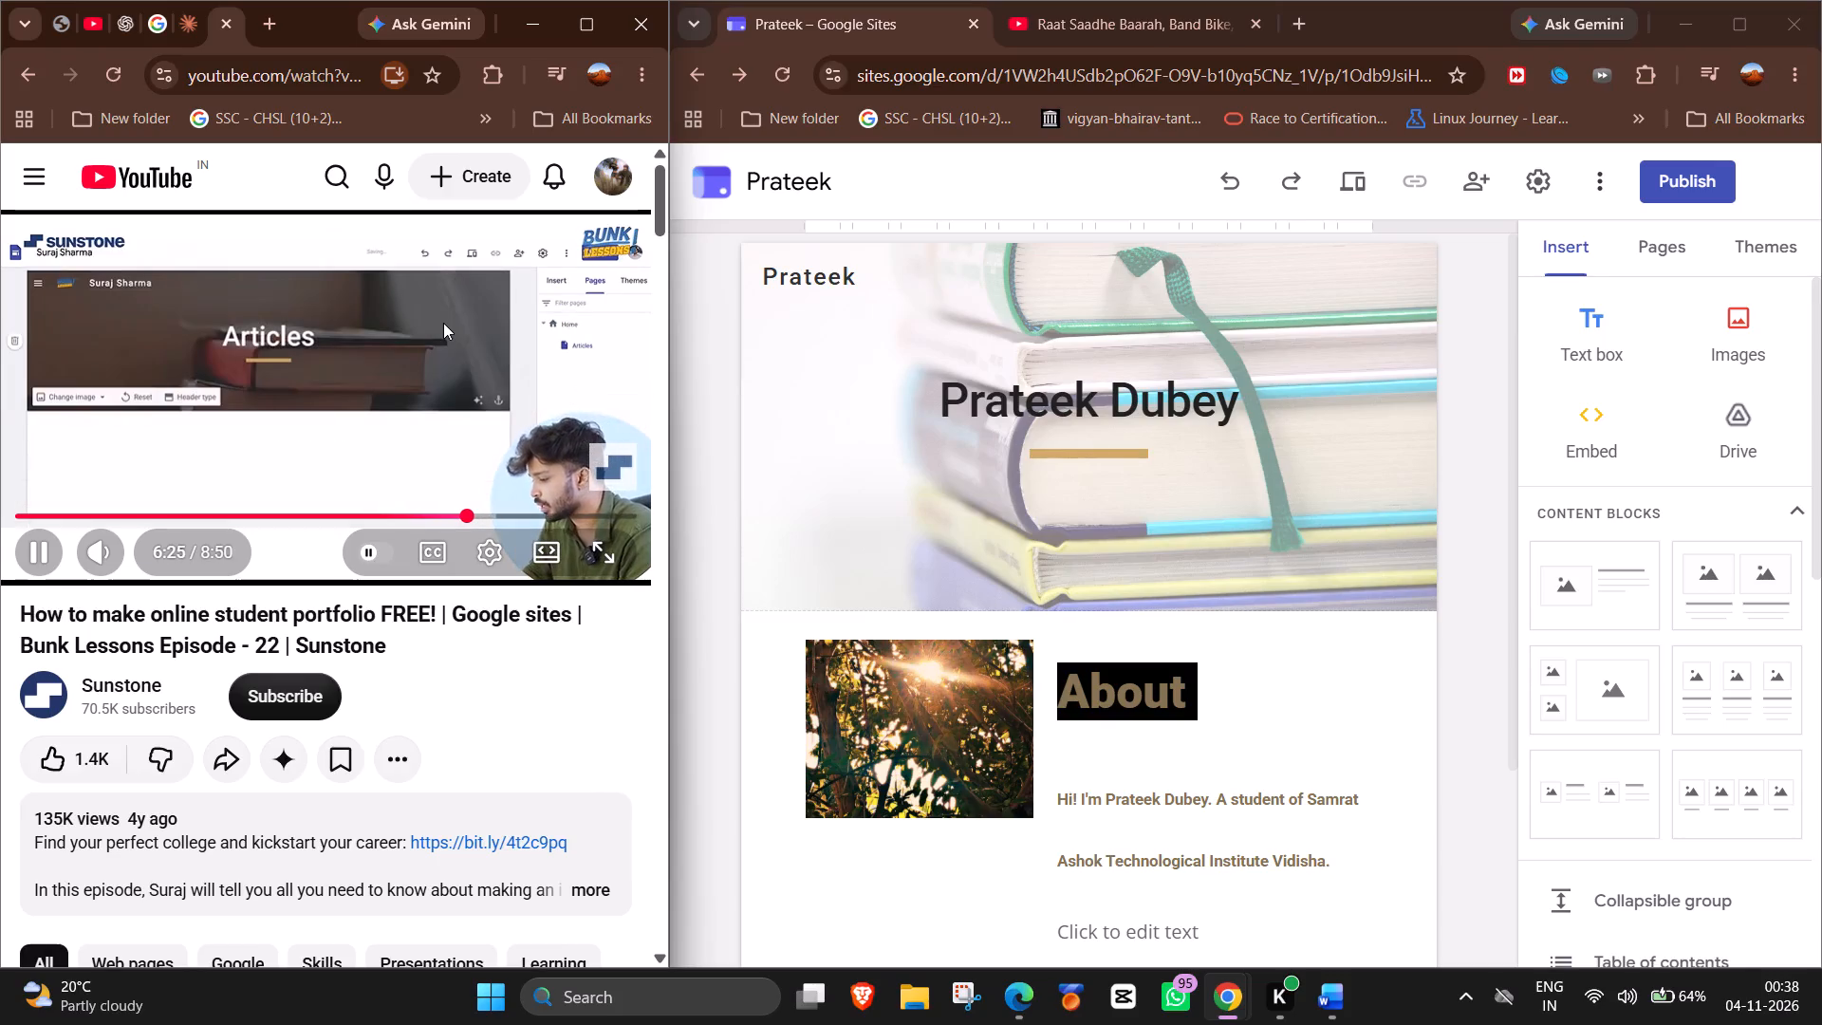
key("Left")
key("Left")
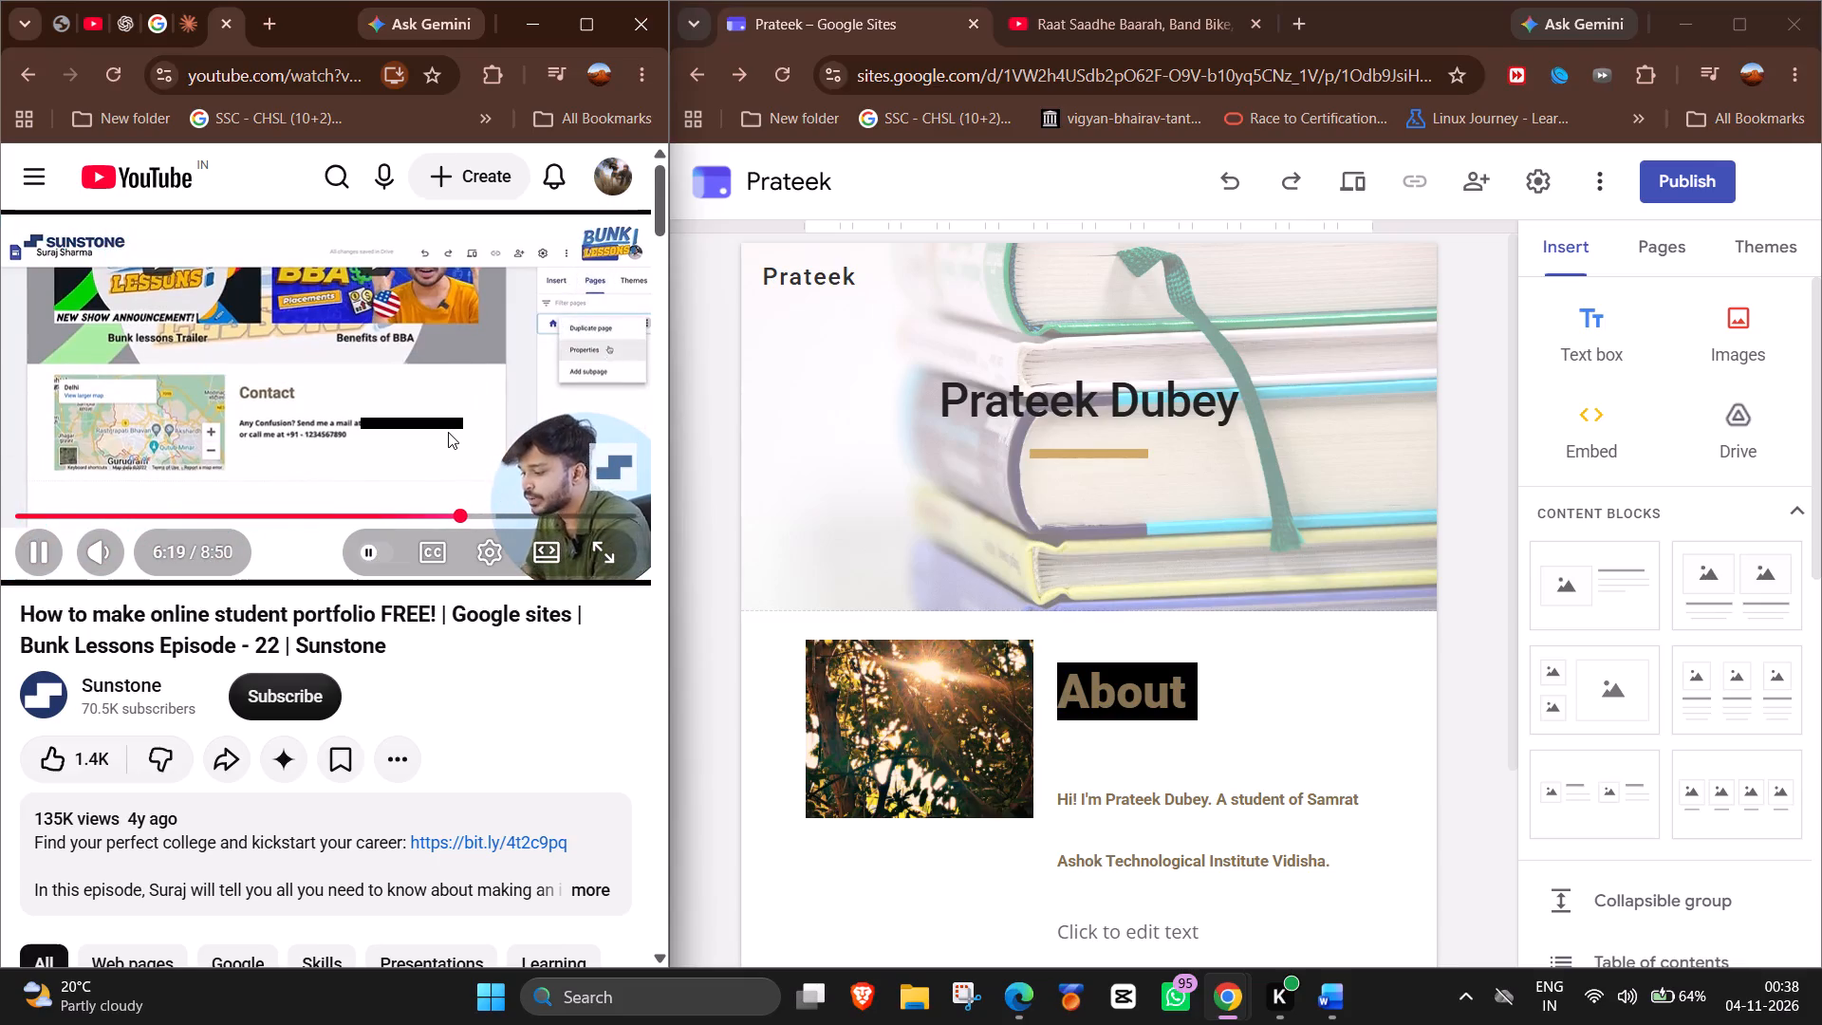
left_click(291, 573)
key("Right")
key("Right")
key("Right")
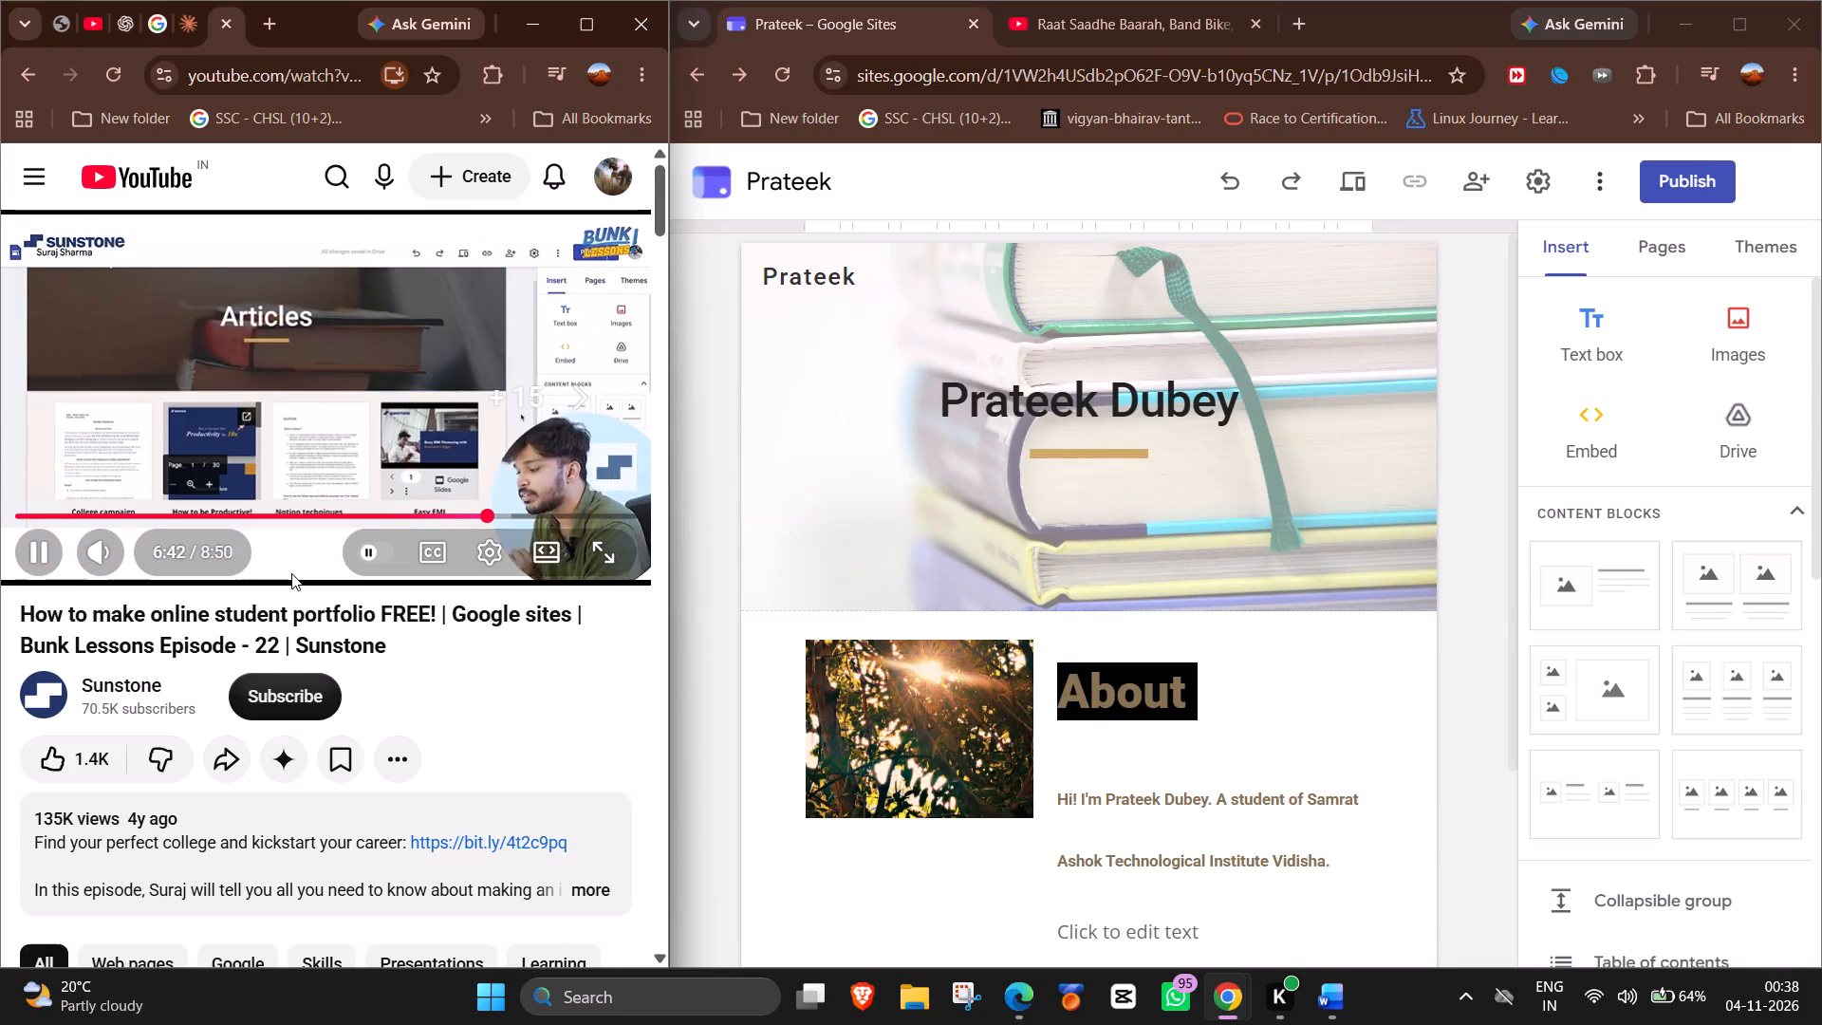
key("Right")
key("Right")
key("Right")
key("Right")
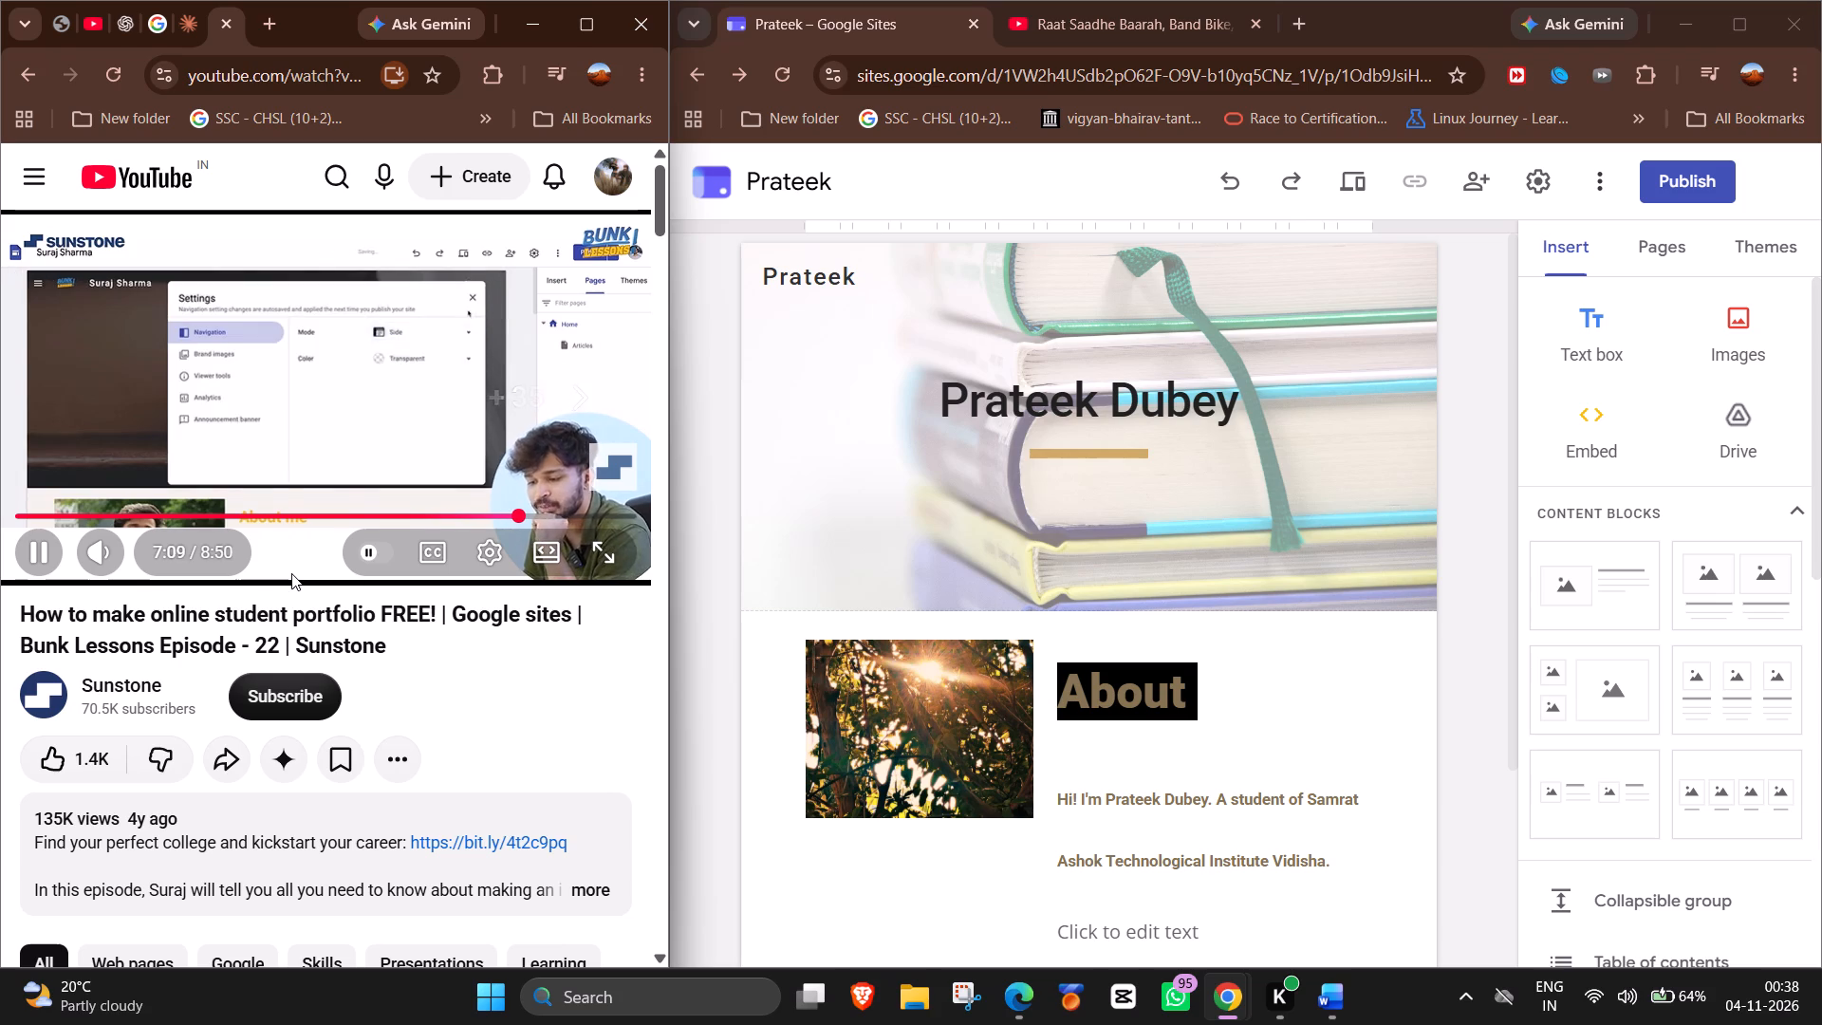
key("Right")
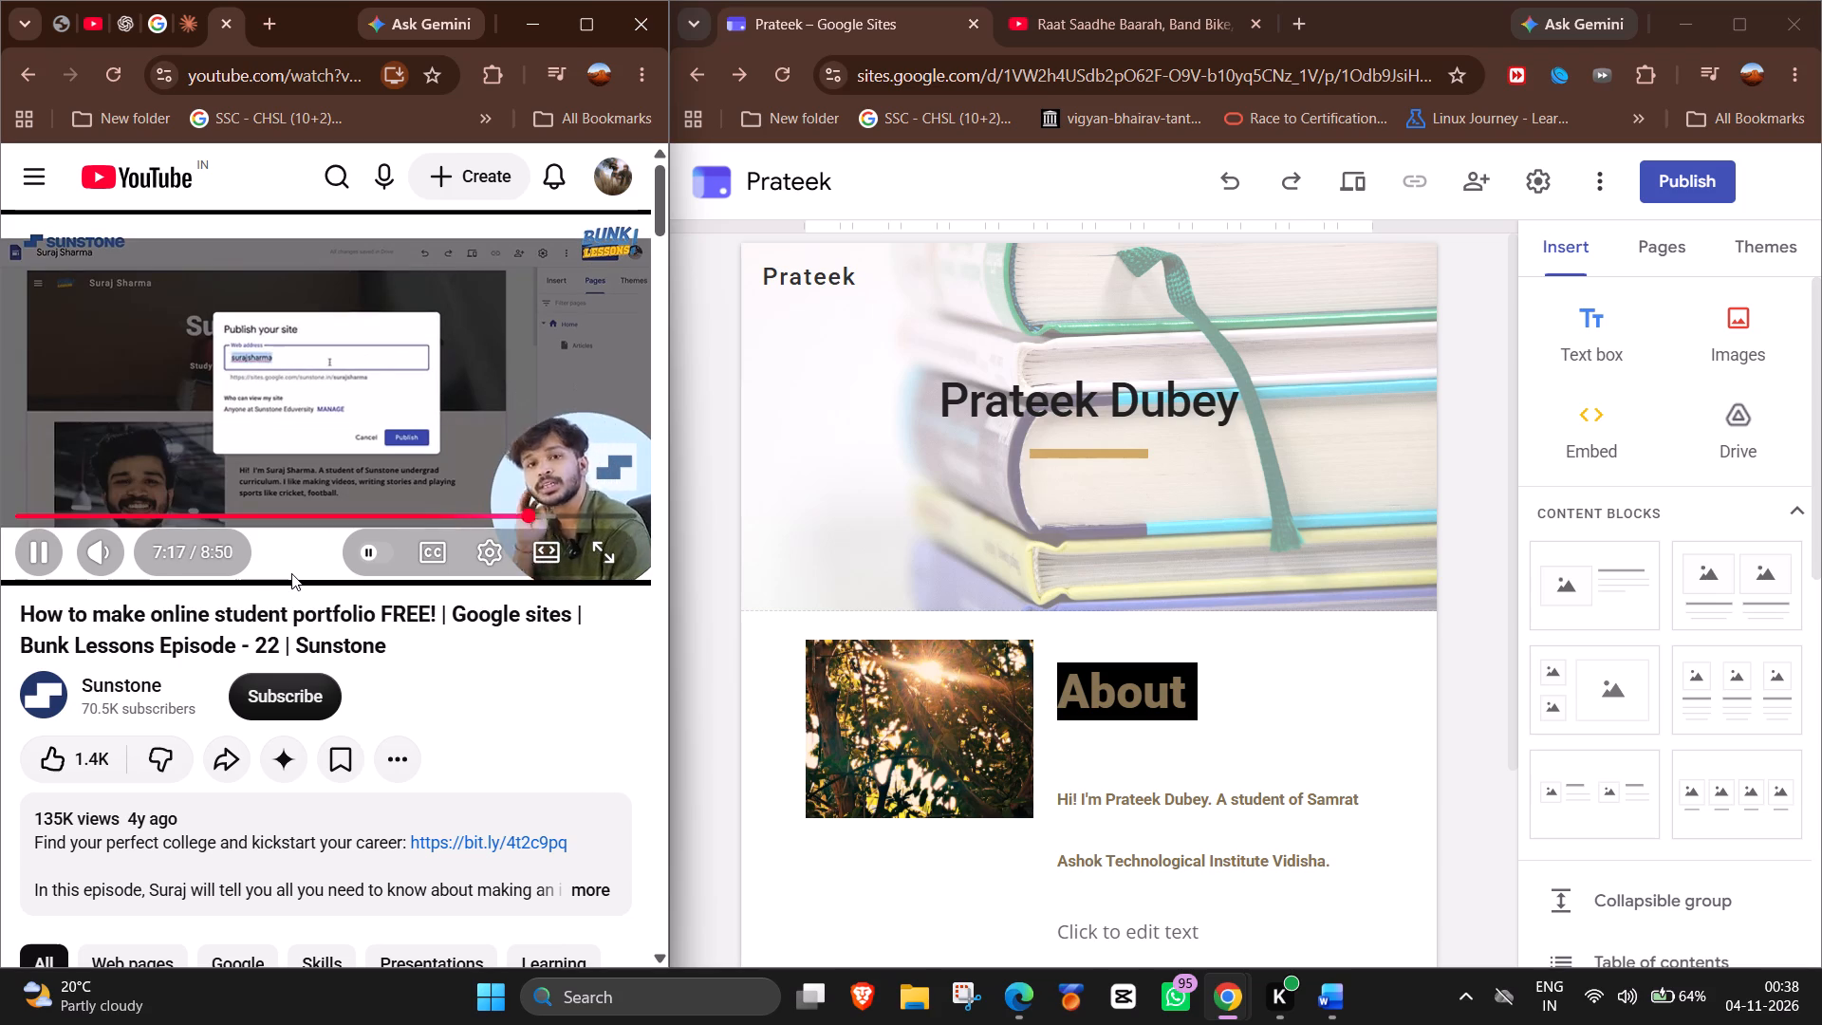
key("Left")
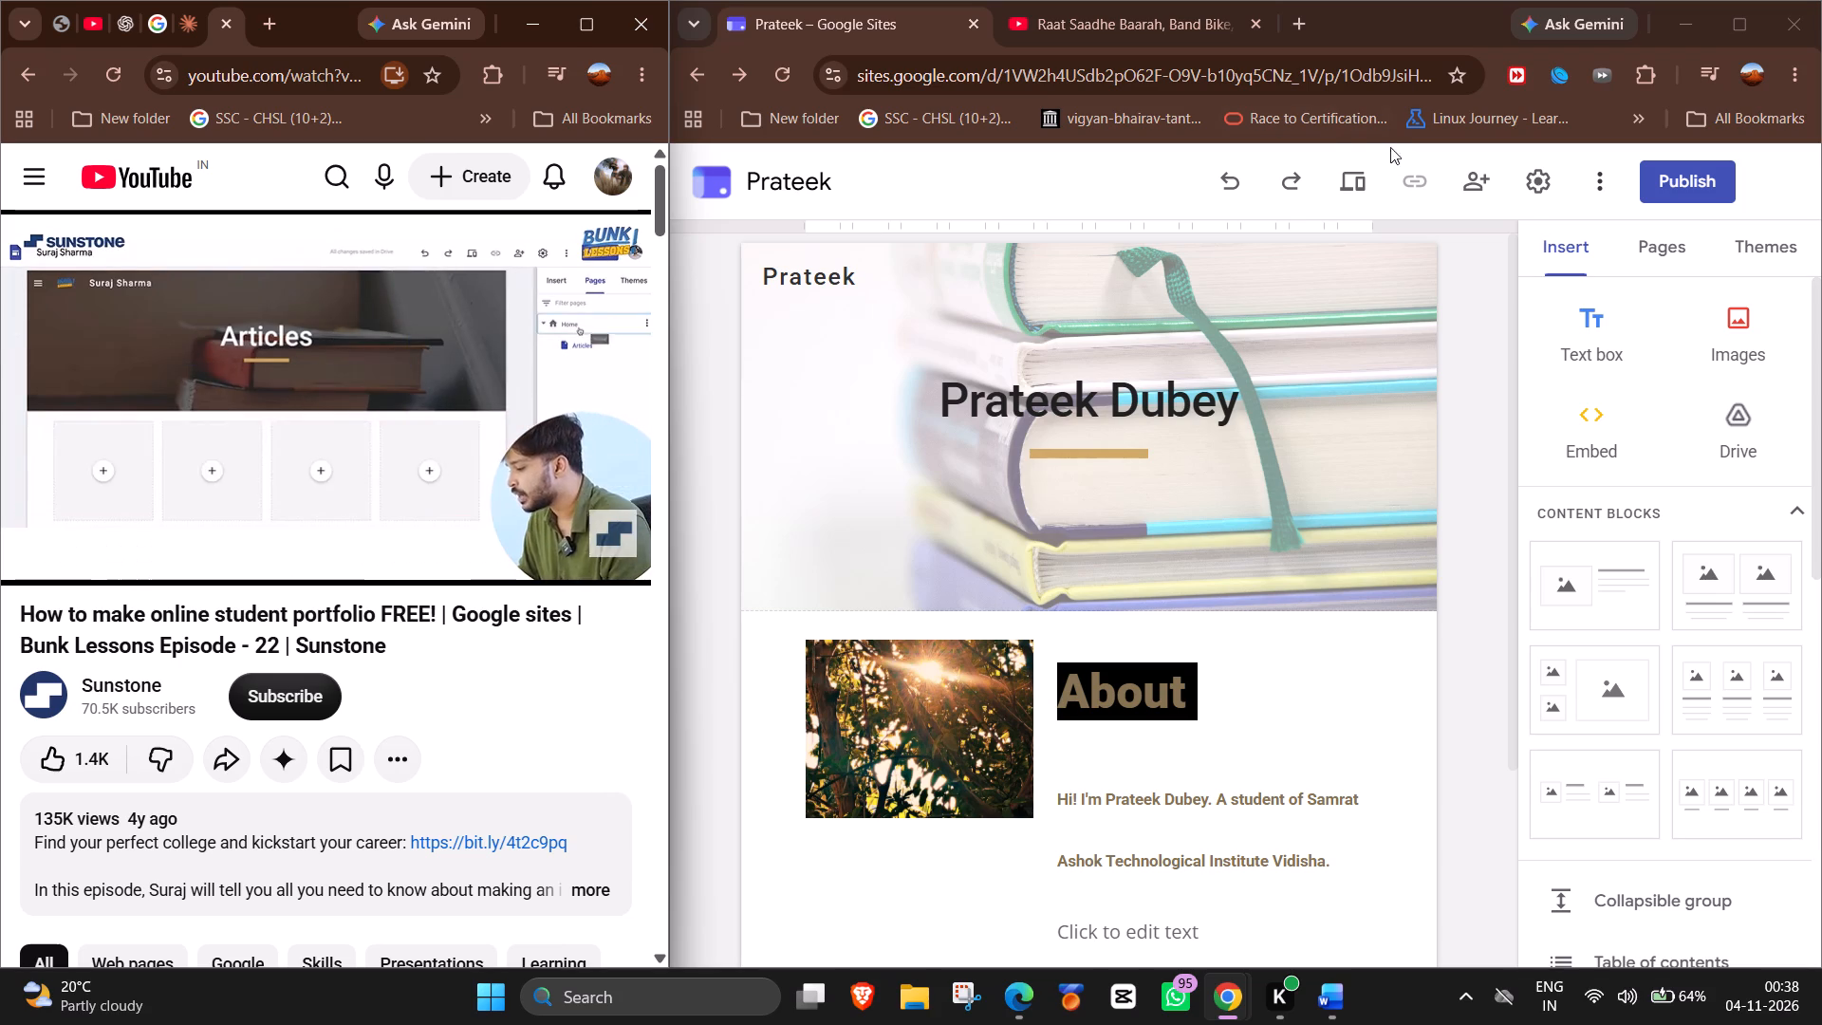
Publish the site with the web address "prateek".
left_click(1674, 186)
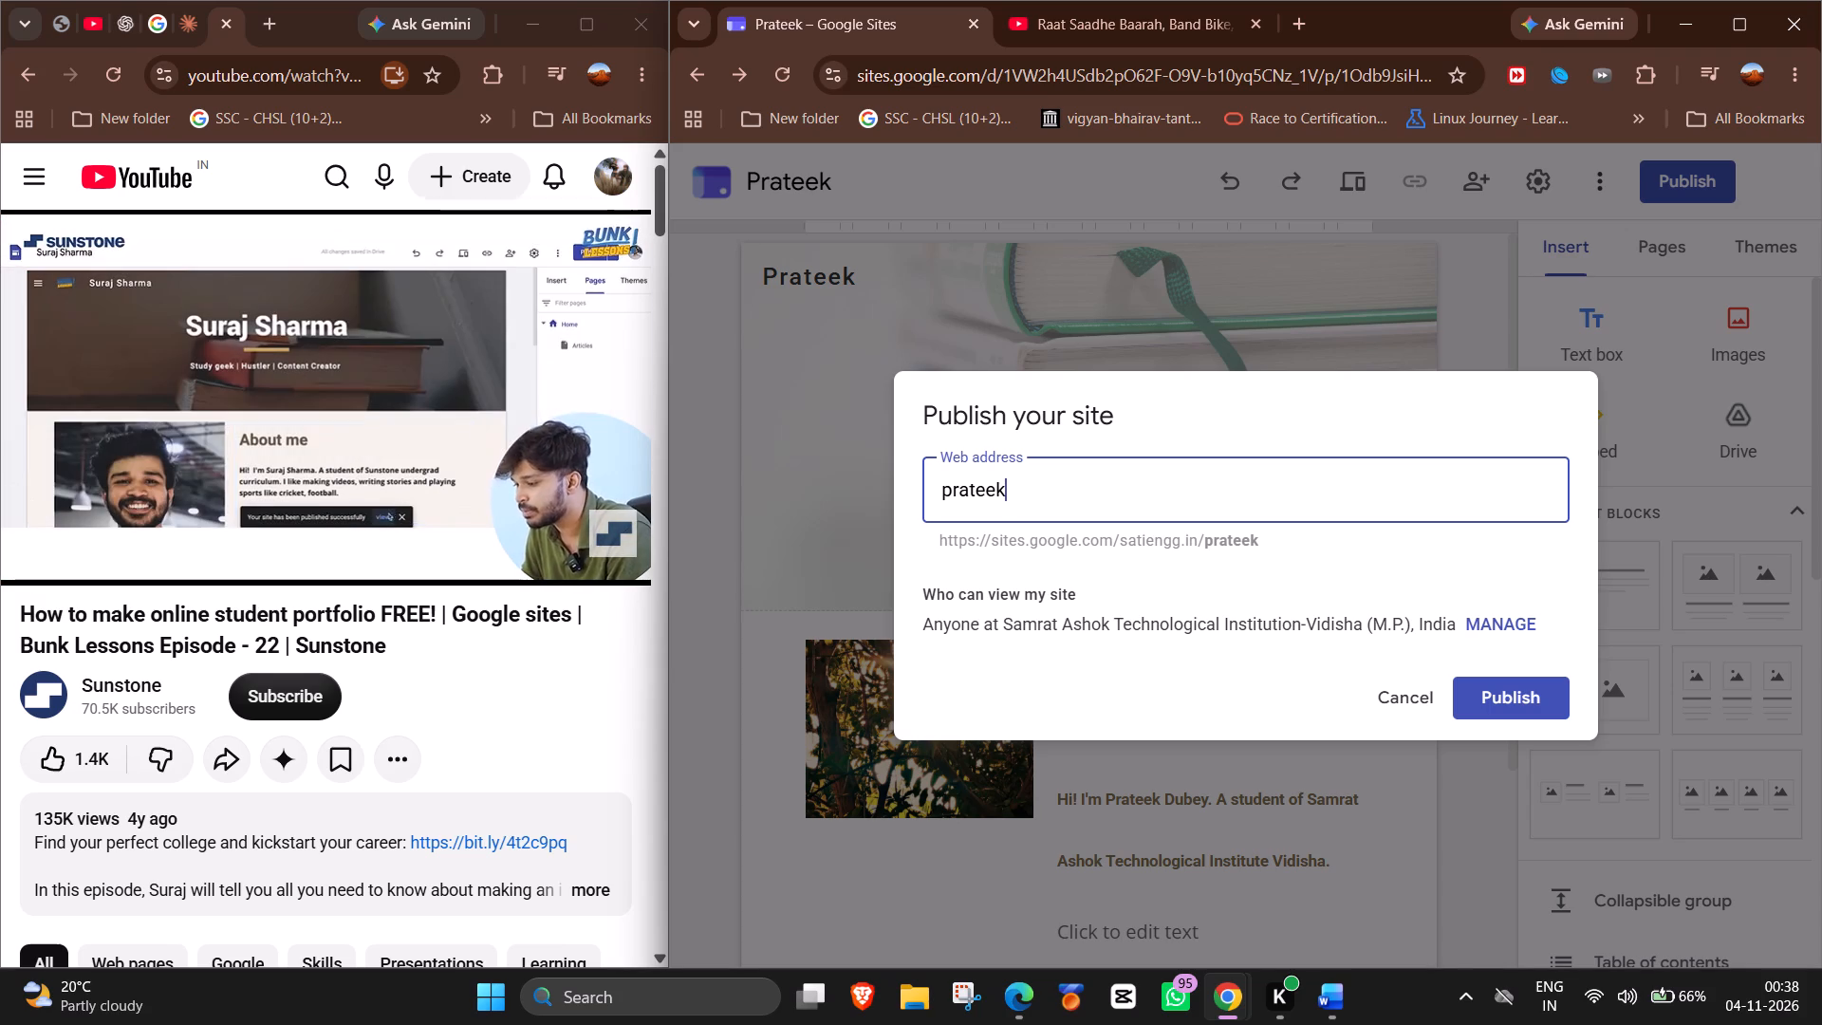
left_click(949, 486)
key("BackSpace")
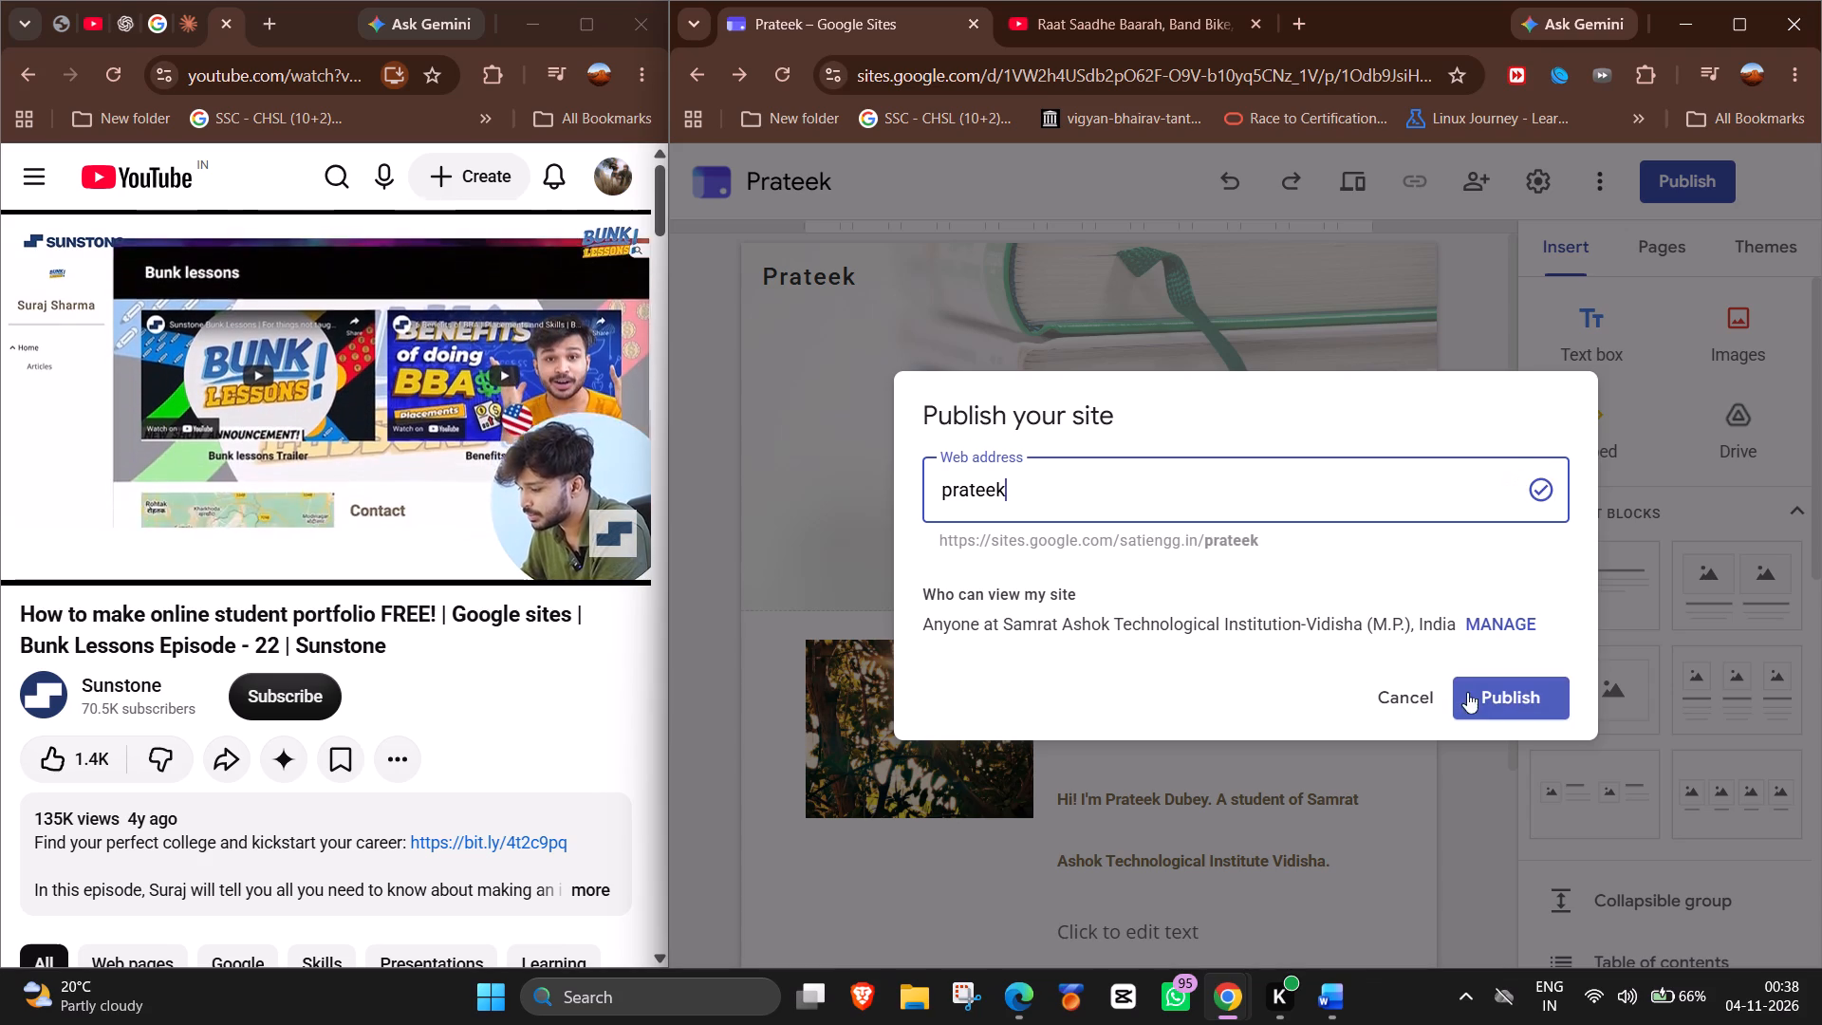
left_click(1518, 687)
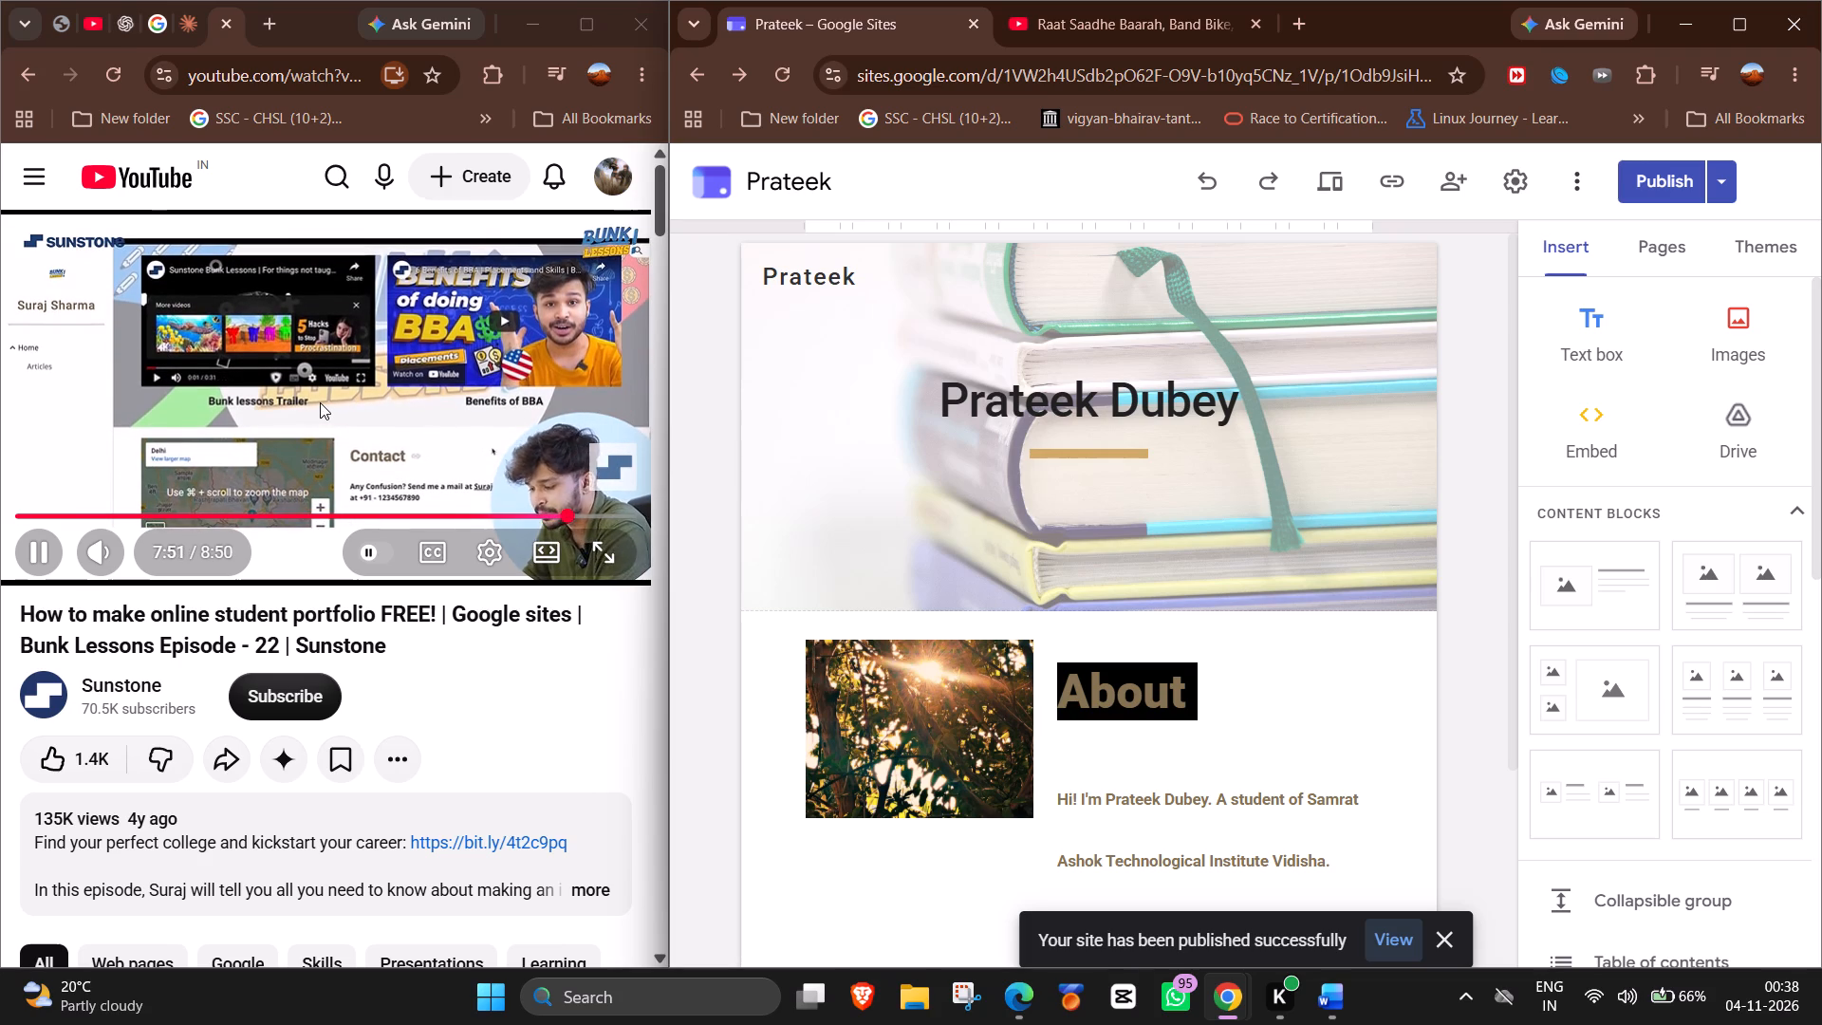
Open the published site, pause the tutorial, and look over the live page in a maximised window.
left_click(1412, 935)
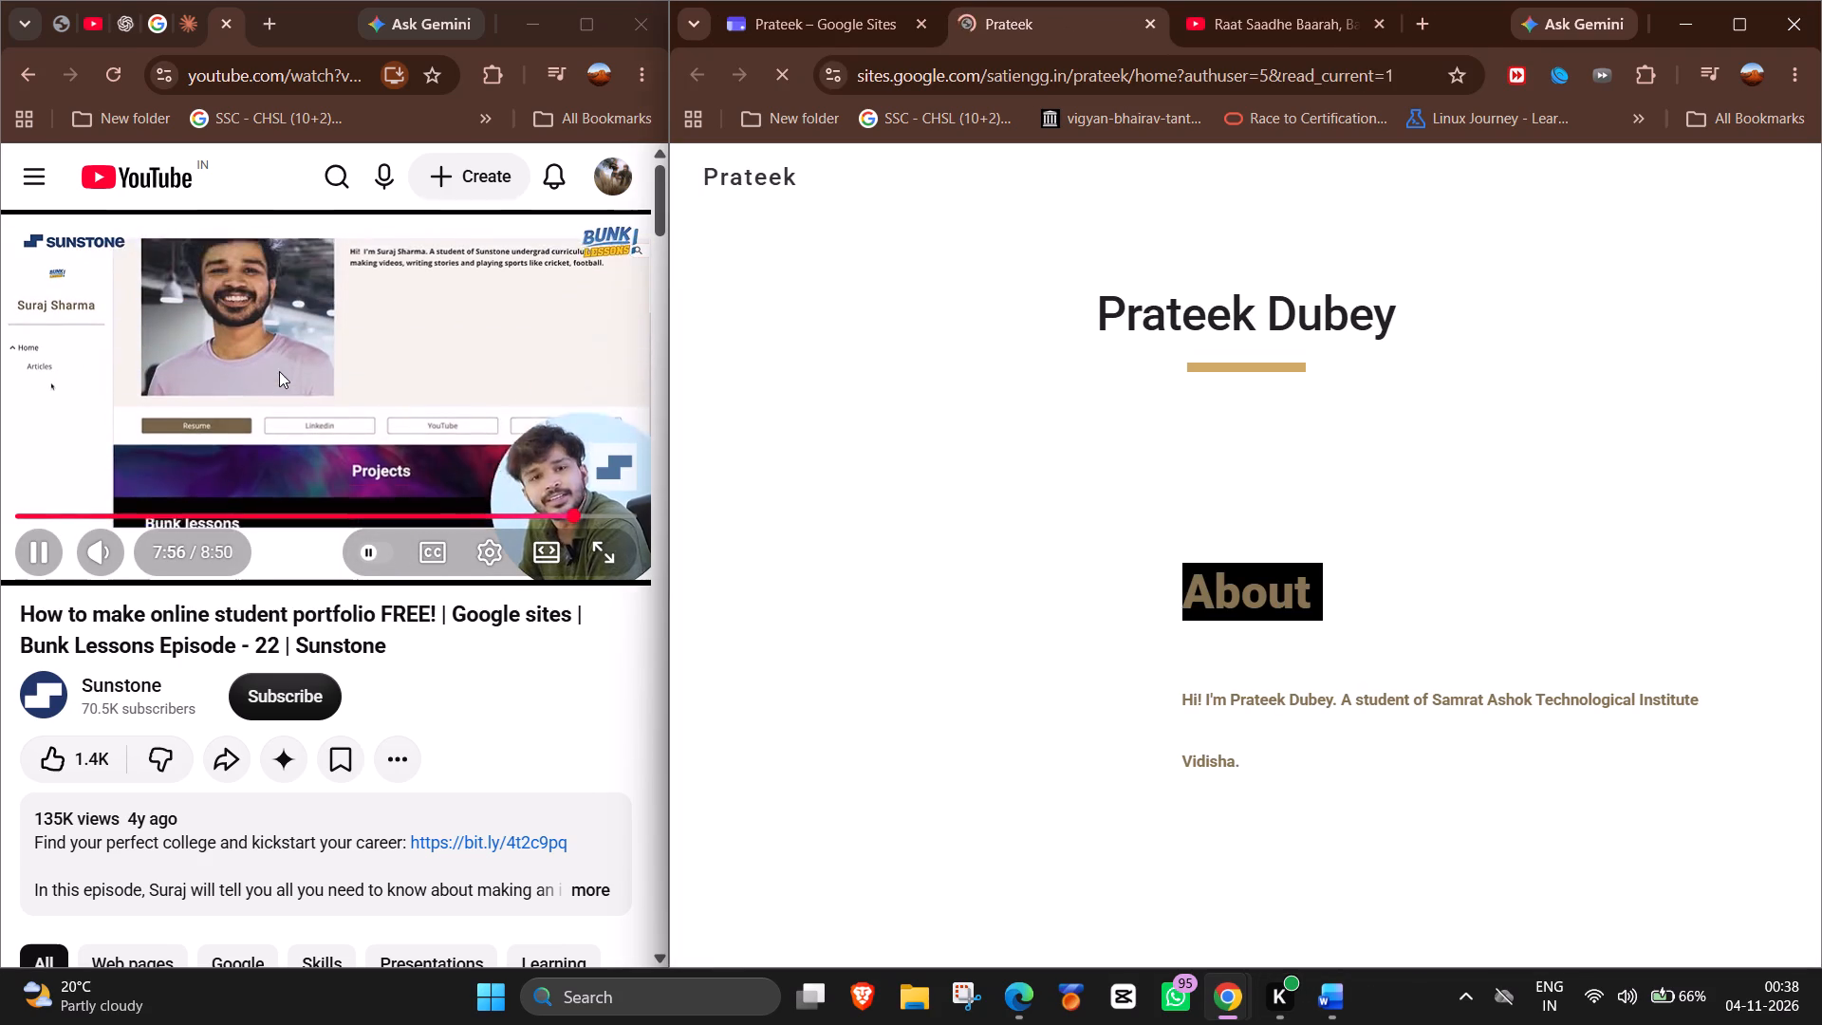
left_click(279, 371)
scroll(1216, 594, "down", 1)
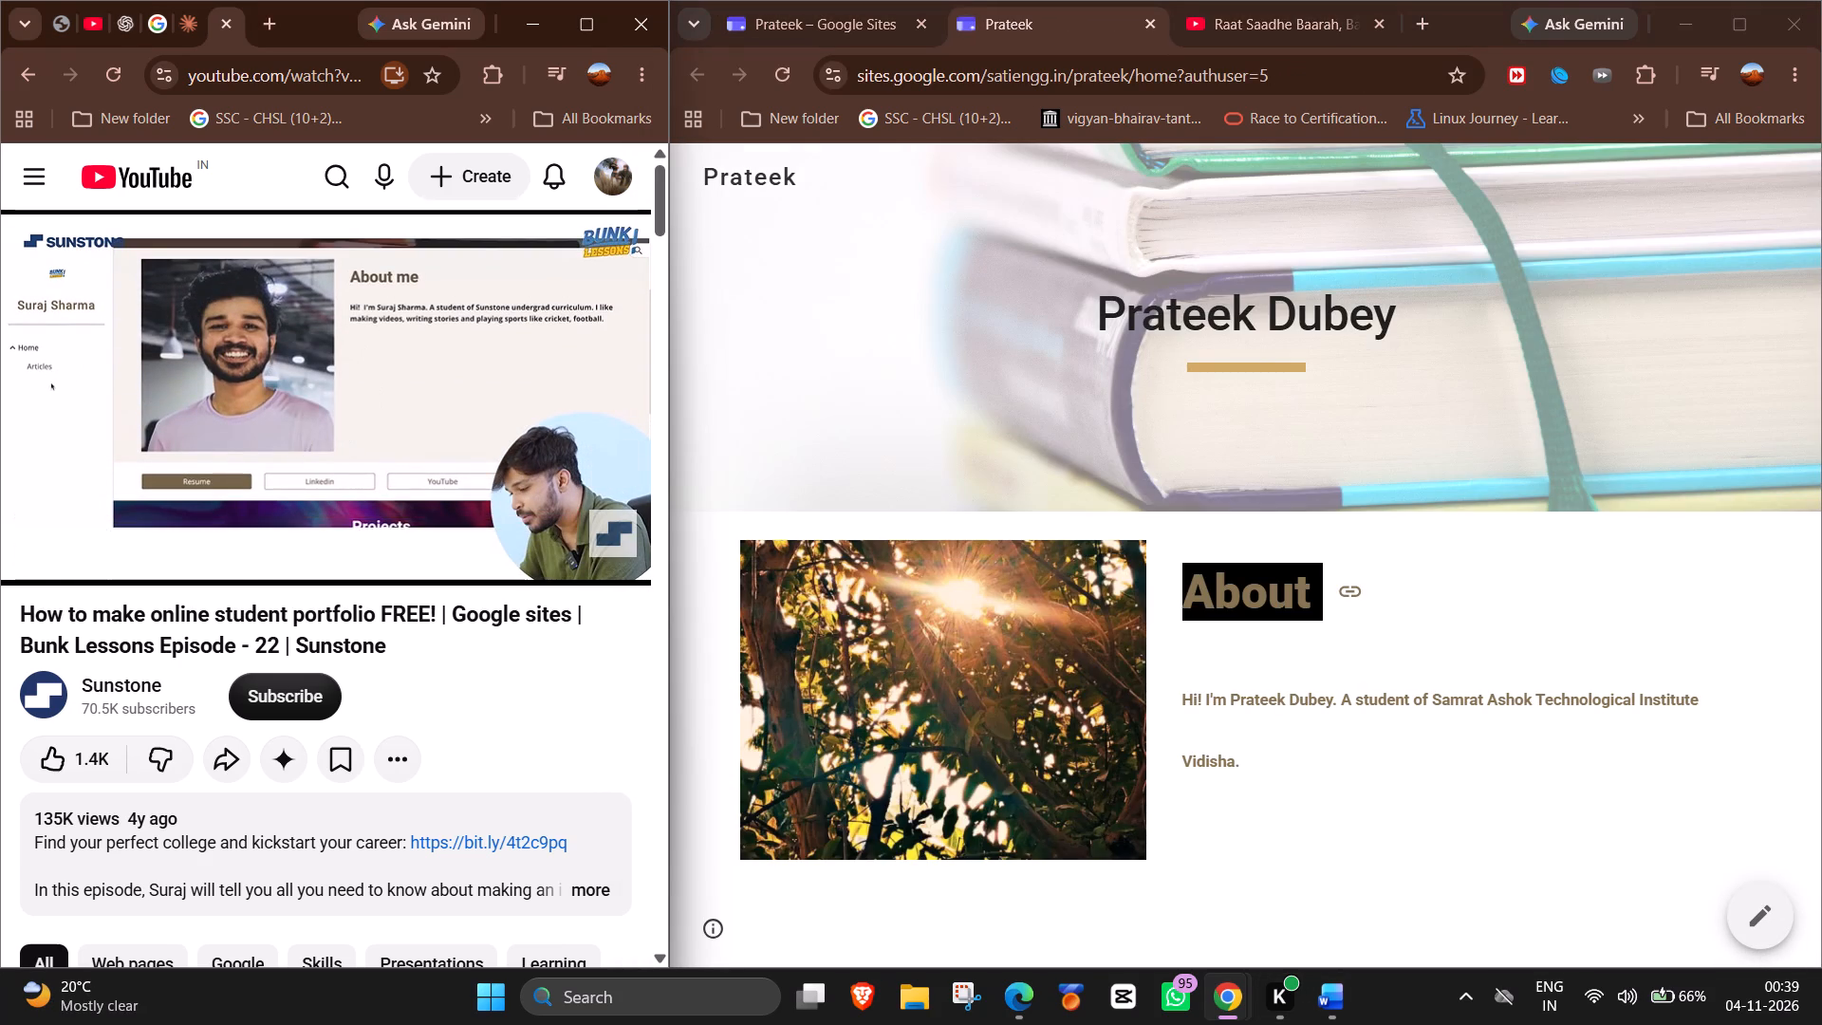
scroll(1216, 594, "down", 1)
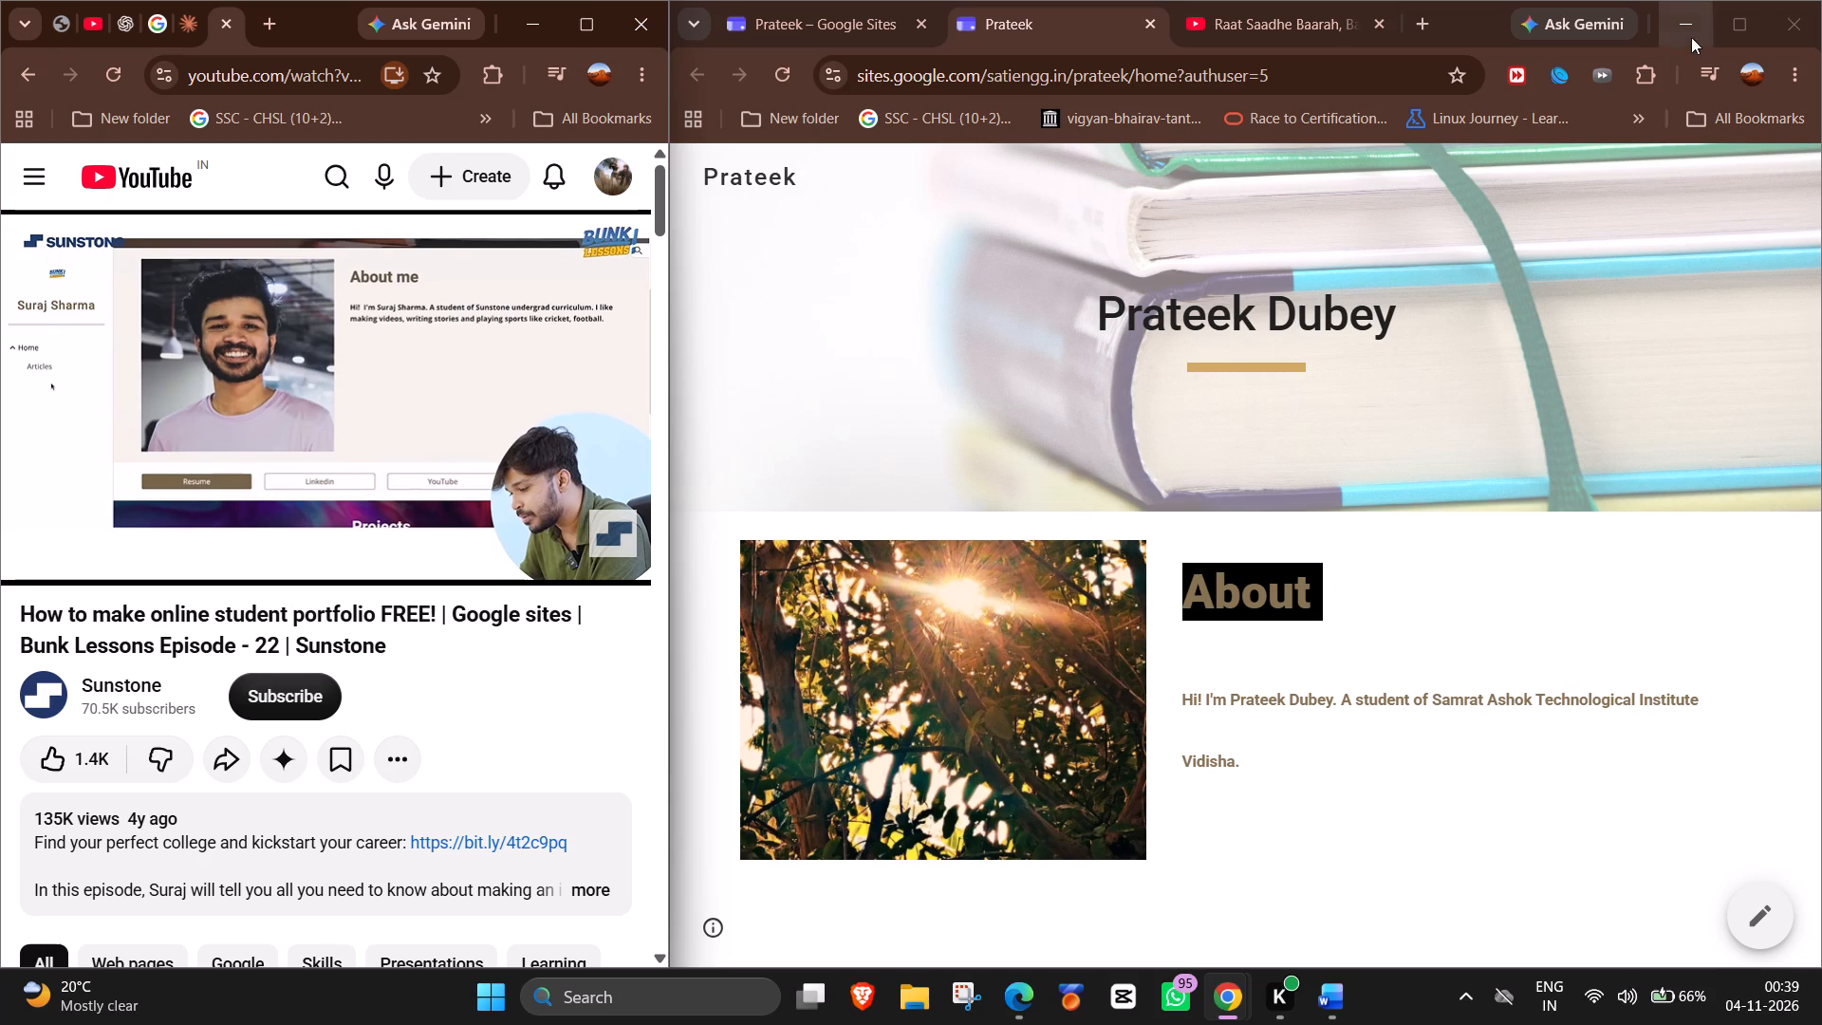
left_click(1745, 11)
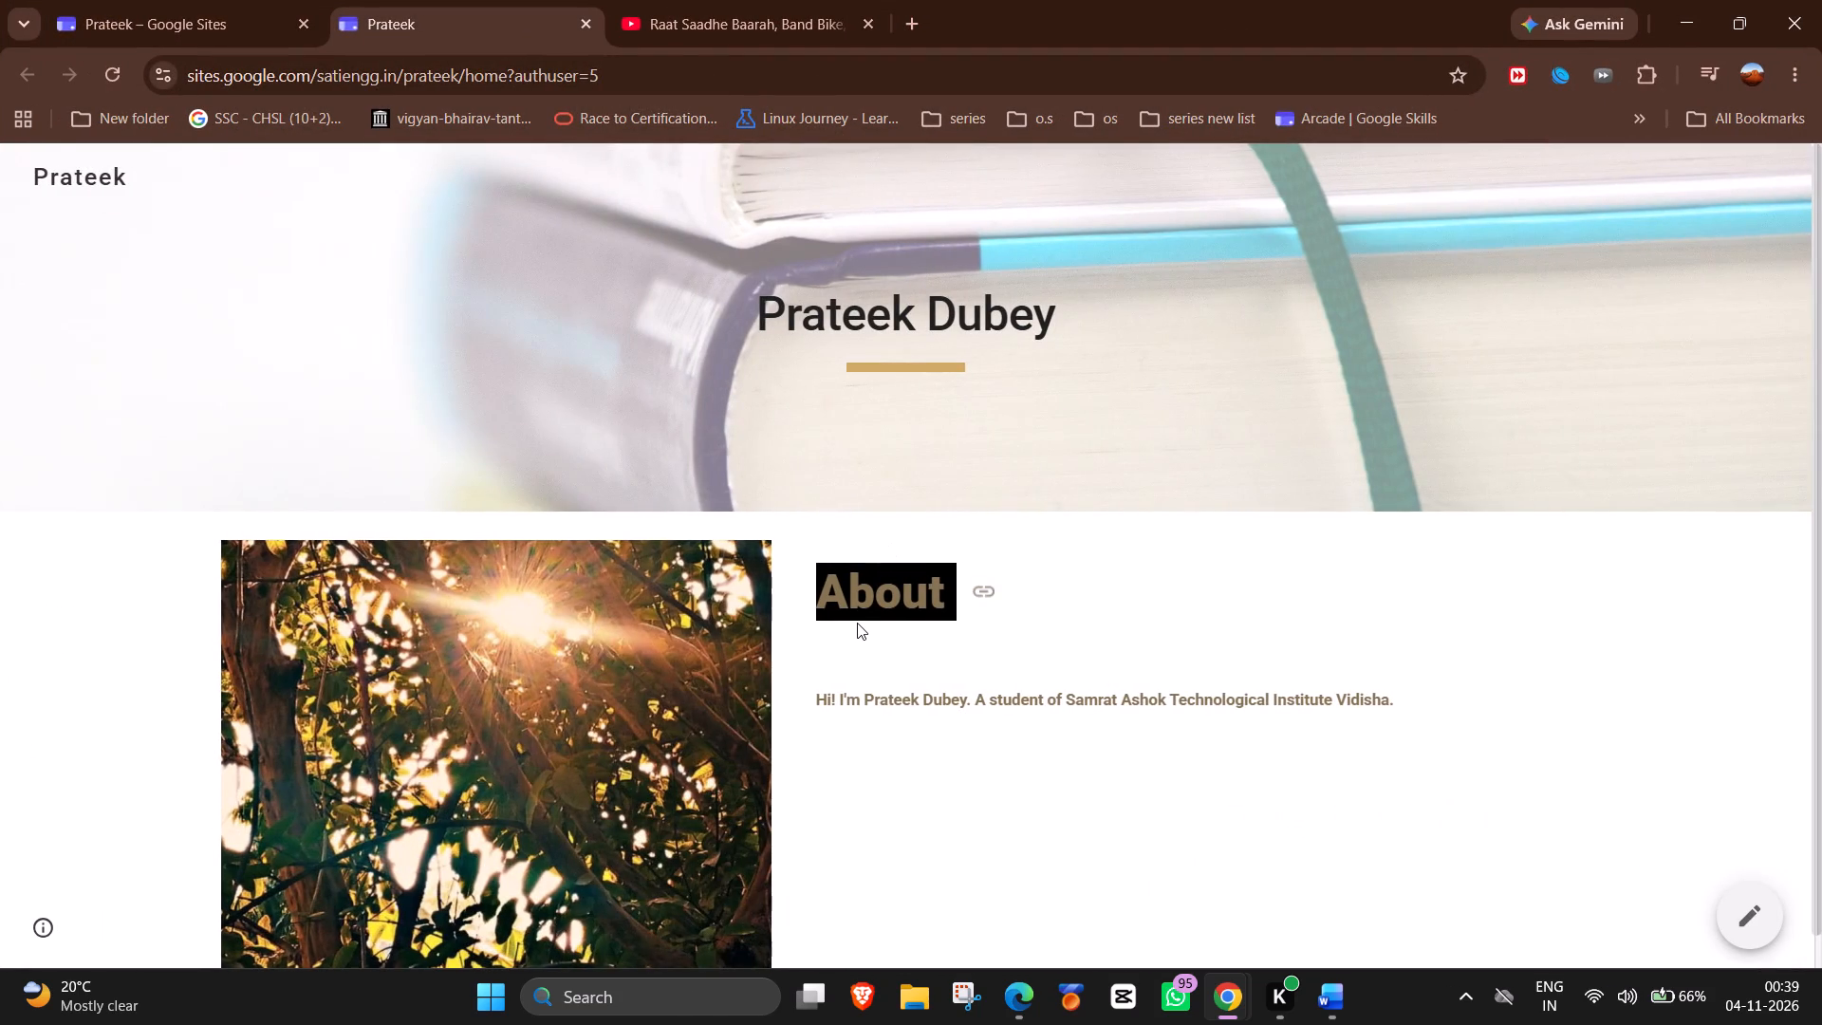
scroll(857, 623, "down", 5)
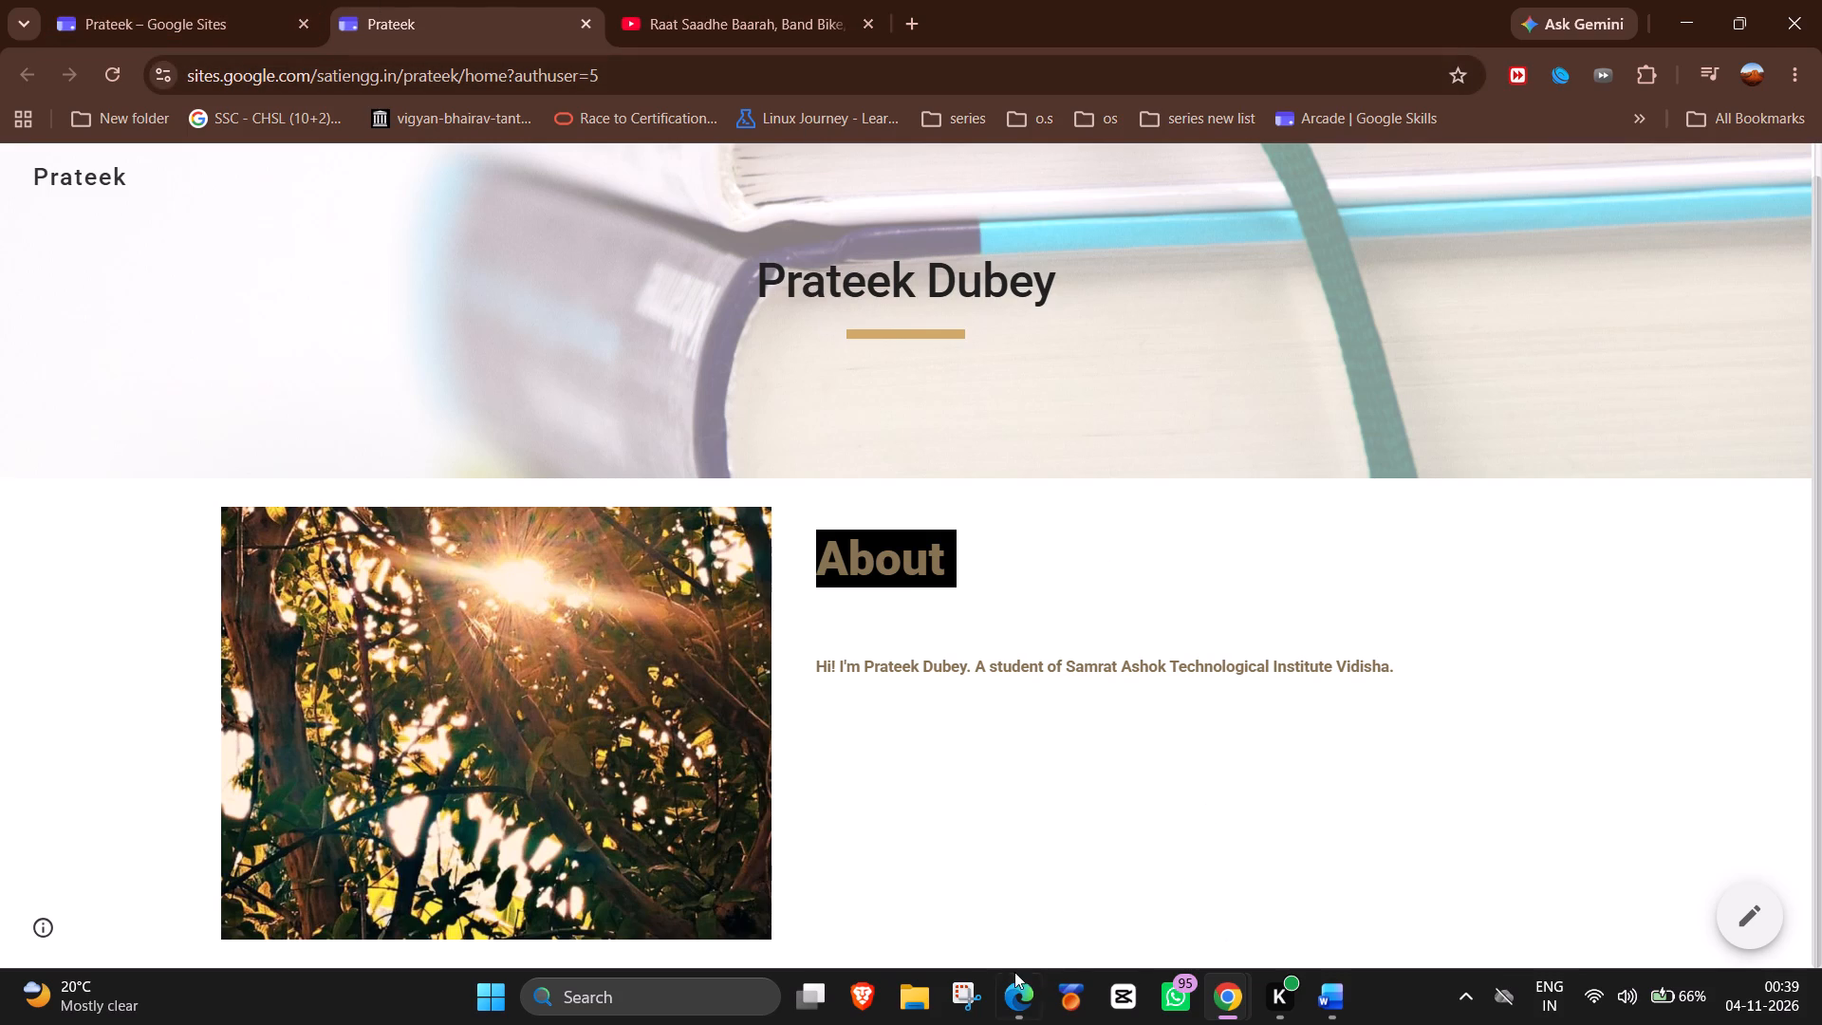
Switch to the Web Technology assignments document in Word and read the submission and general instructions.
left_click(1337, 995)
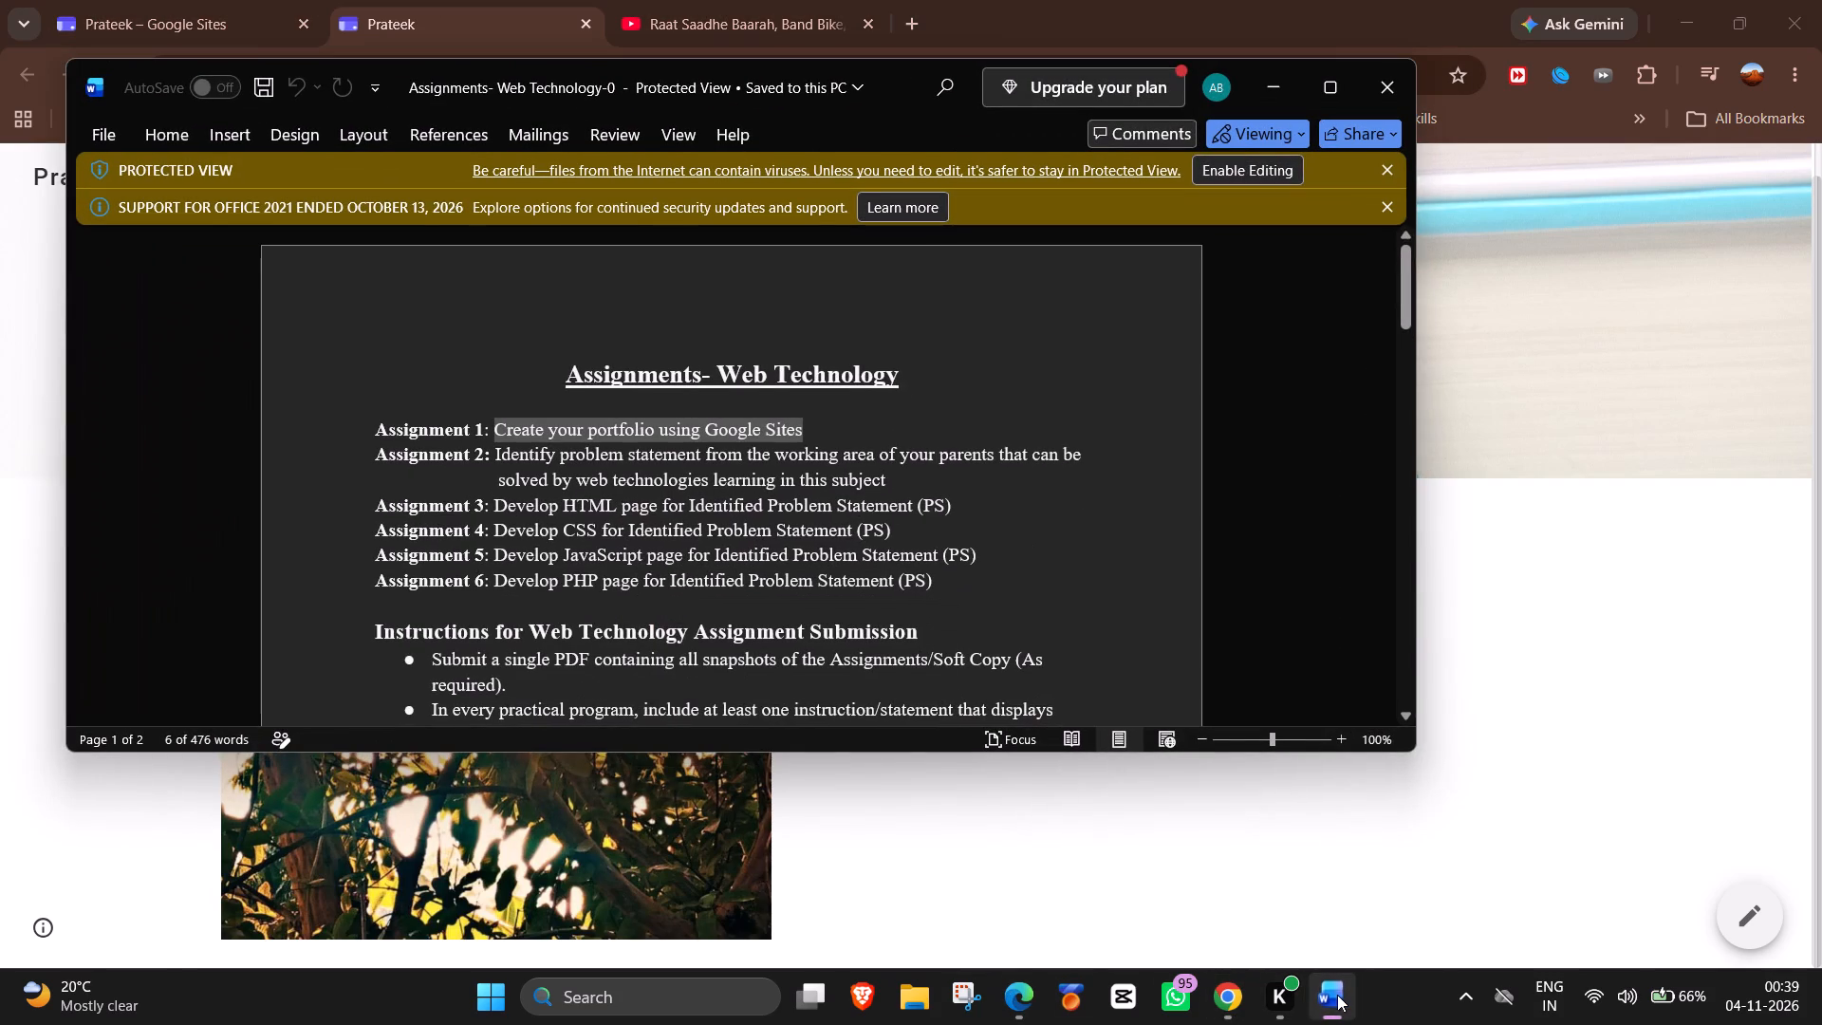
scroll(712, 550, "down", 4)
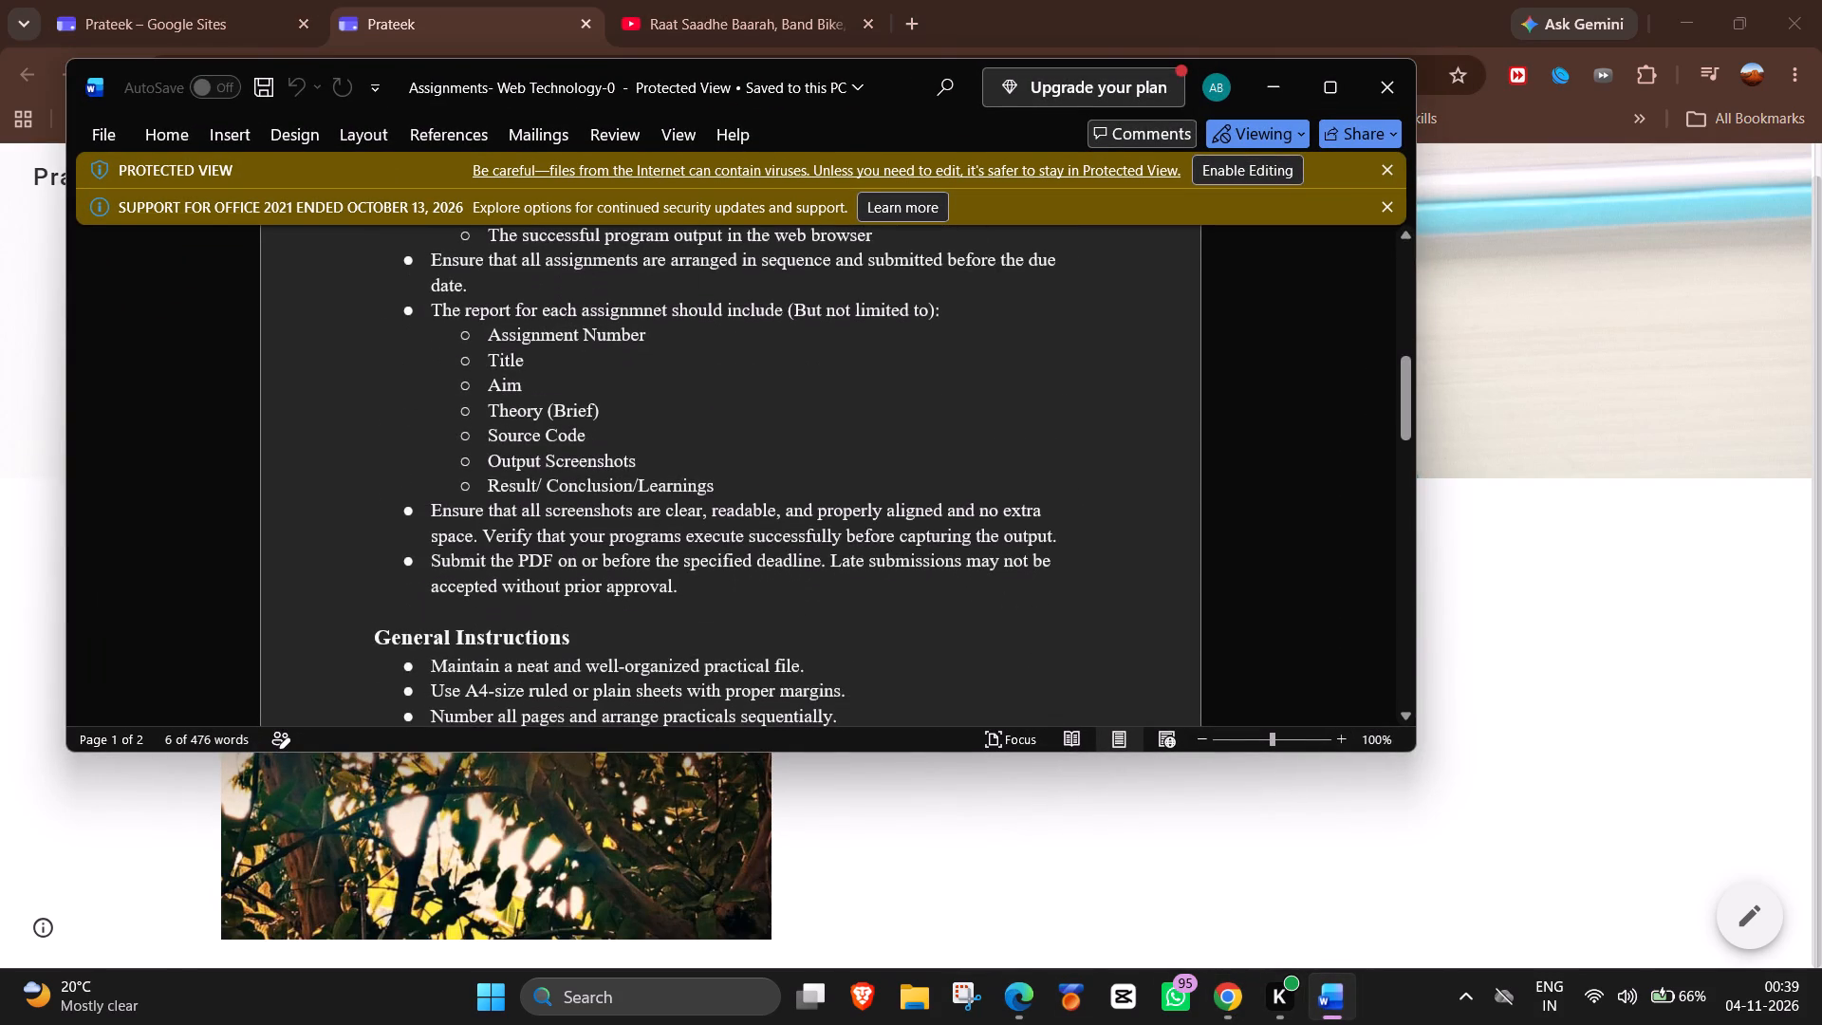
scroll(712, 550, "up", 2)
scroll(712, 550, "down", 3)
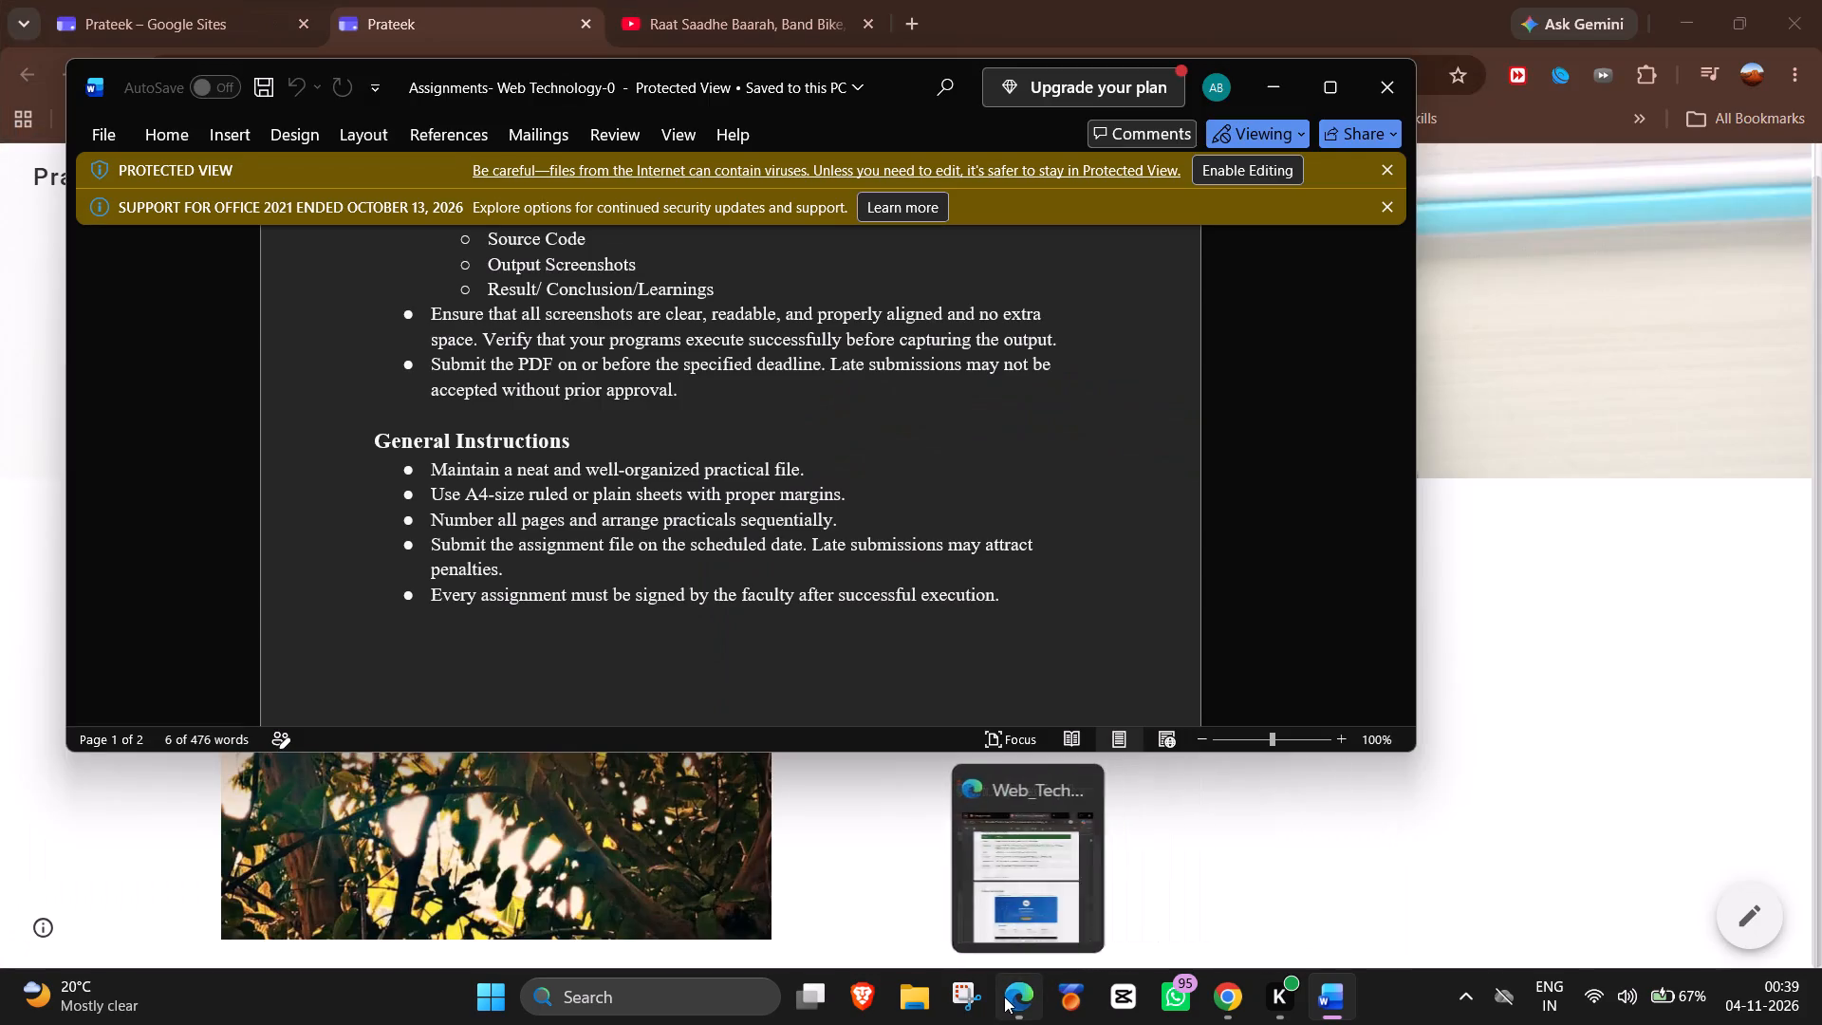
Switch to the Web Technology assignments PDF in Edge and examine the portfolio screenshots under Output Screenshots.
left_click(1004, 997)
scroll(1221, 598, "down", 1)
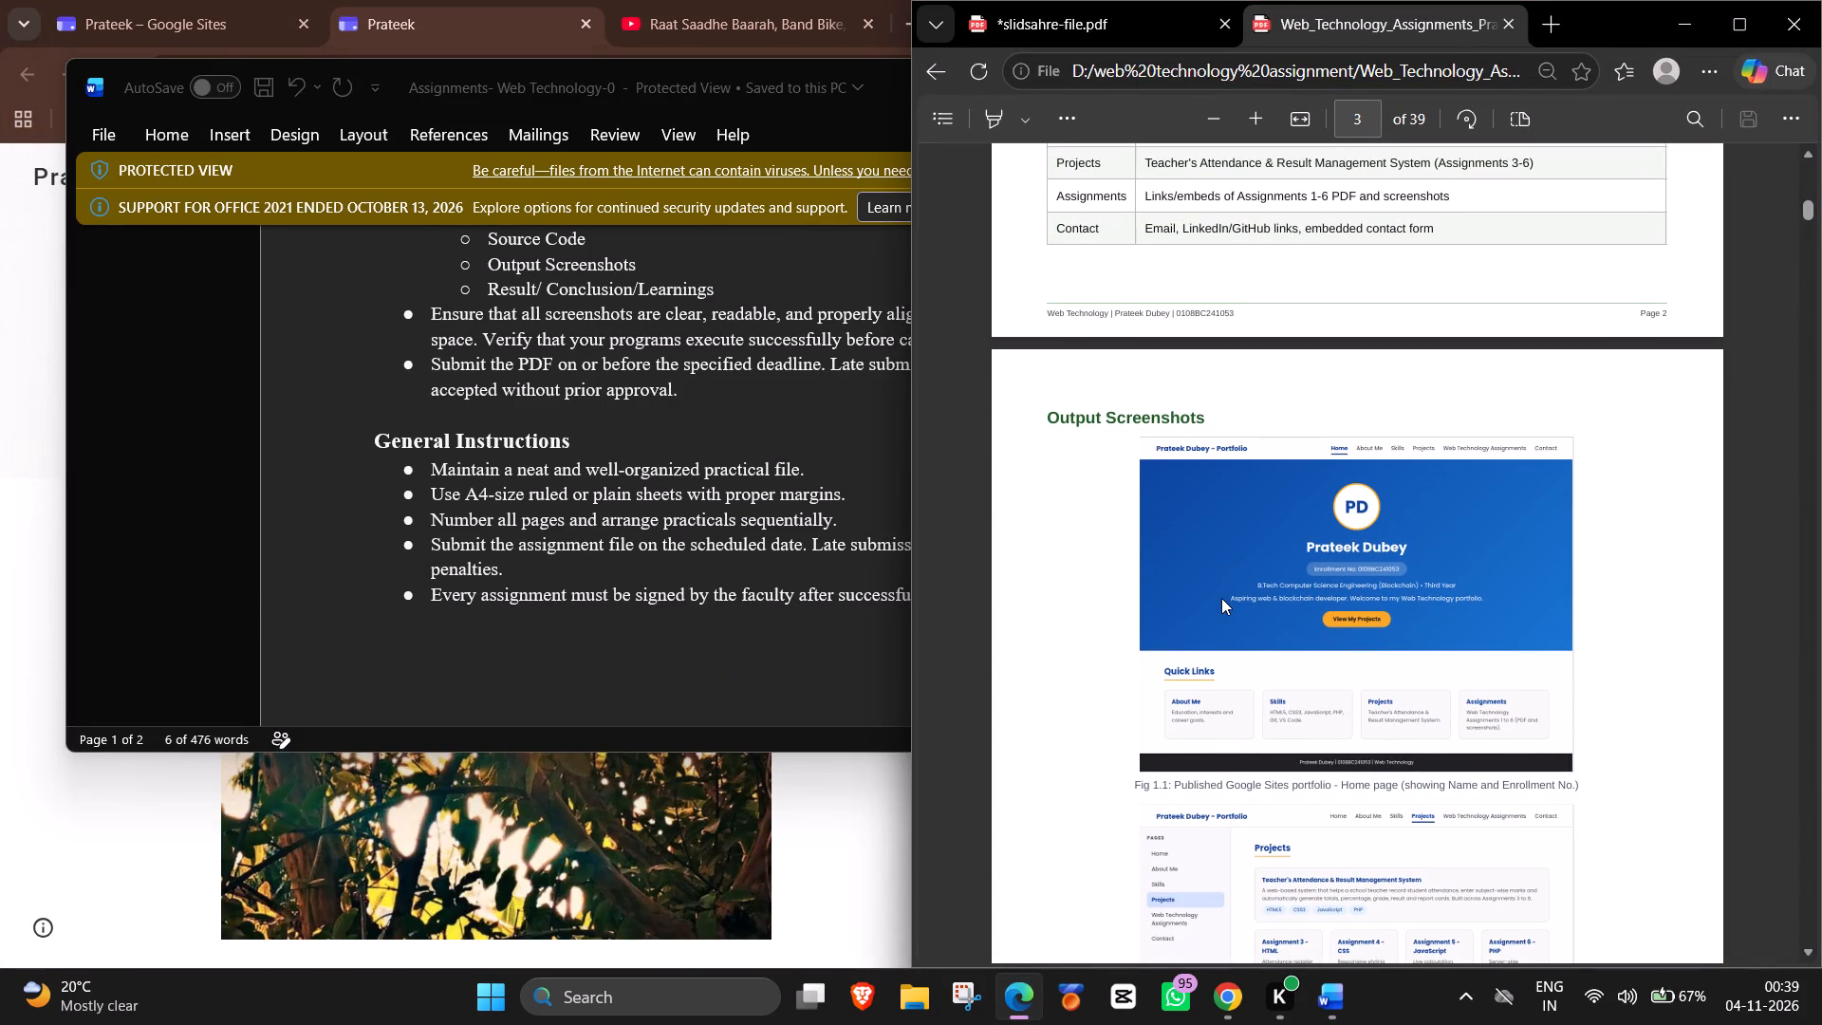
scroll(1221, 598, "down", 2)
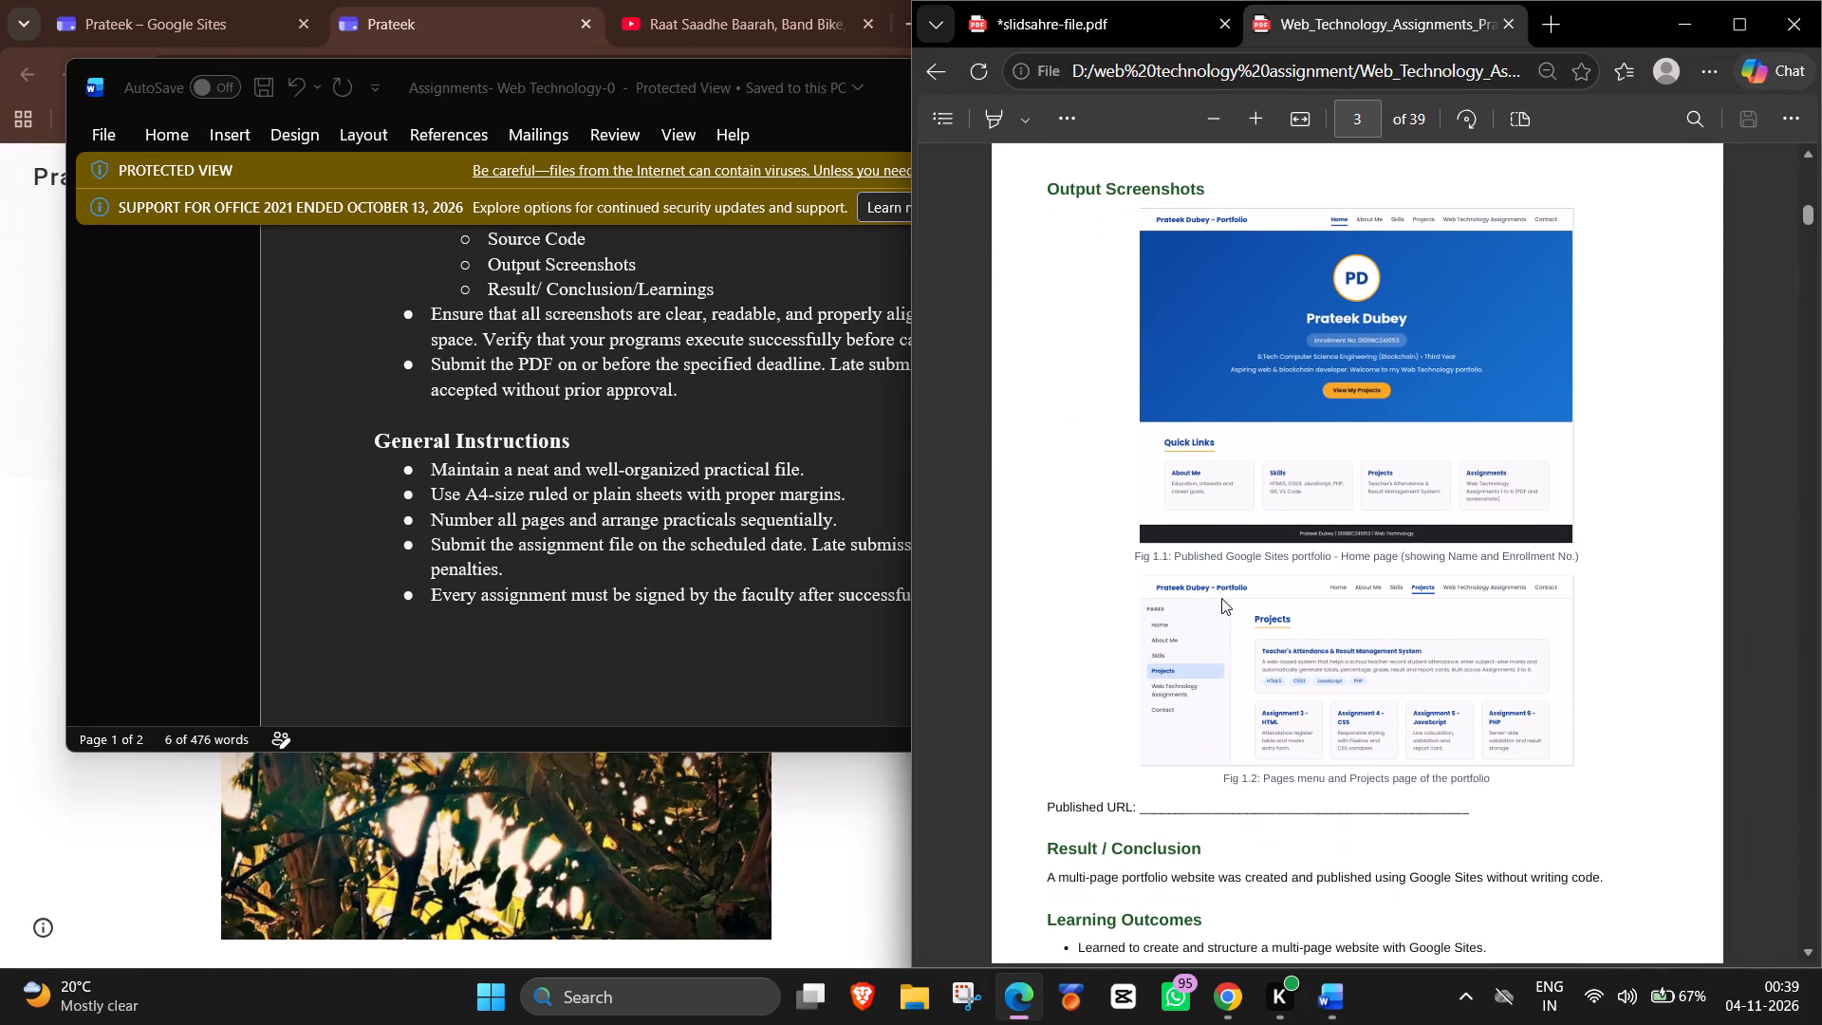
scroll(1221, 598, "up", 3)
scroll(1221, 598, "down", 3)
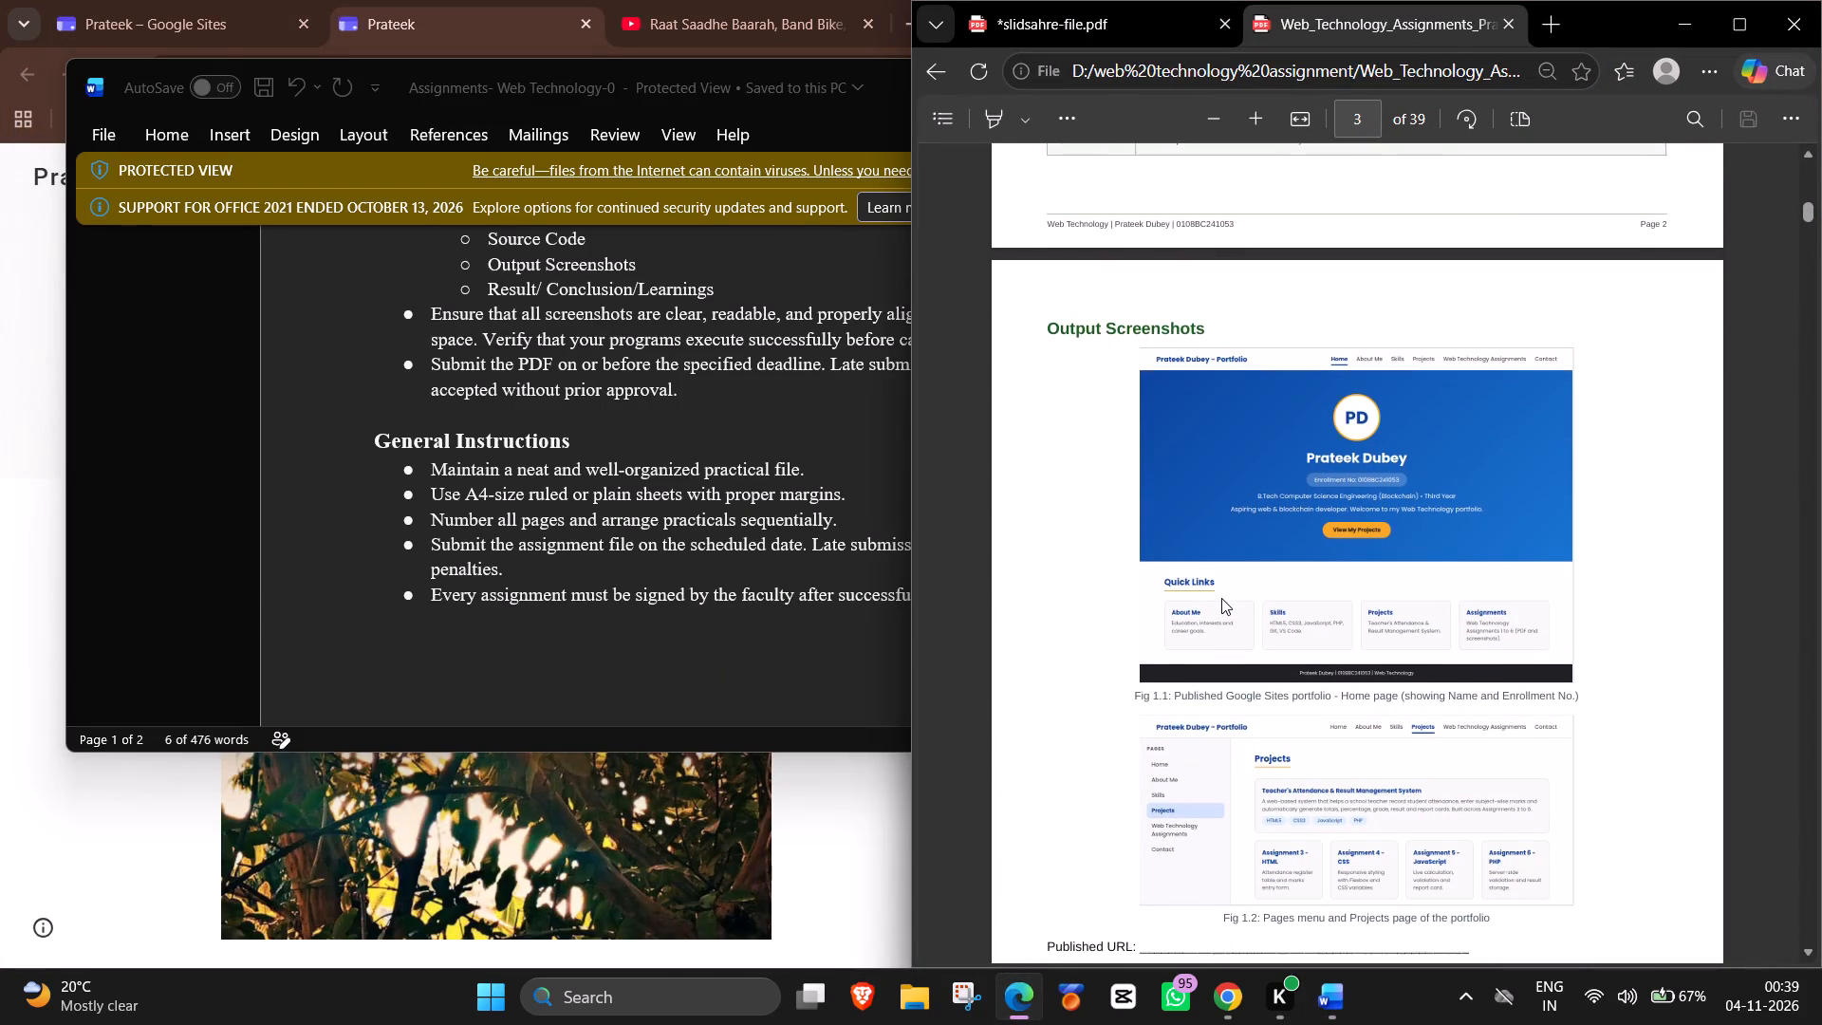
Review the procedure steps and Portfolio Page Content table in the assignments PDF, comparing them with the sample home page screenshot.
scroll(1221, 598, "up", 2)
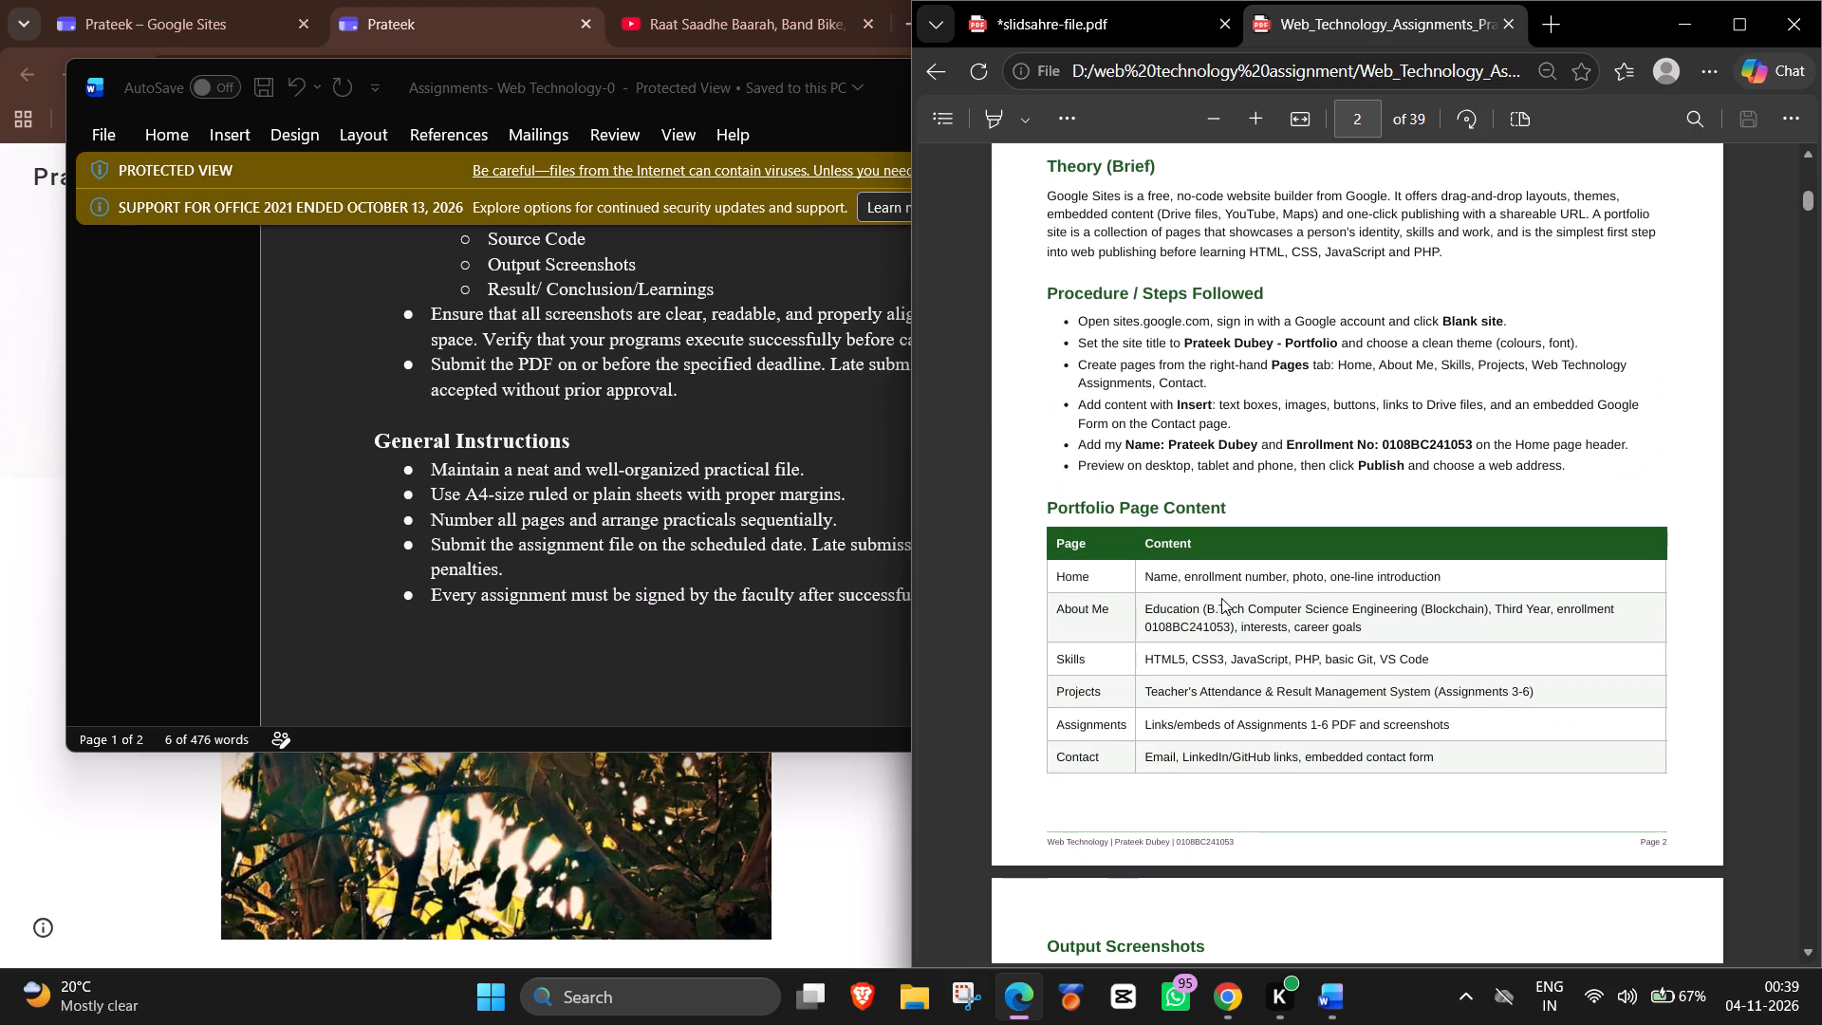
scroll(1221, 598, "down", 3)
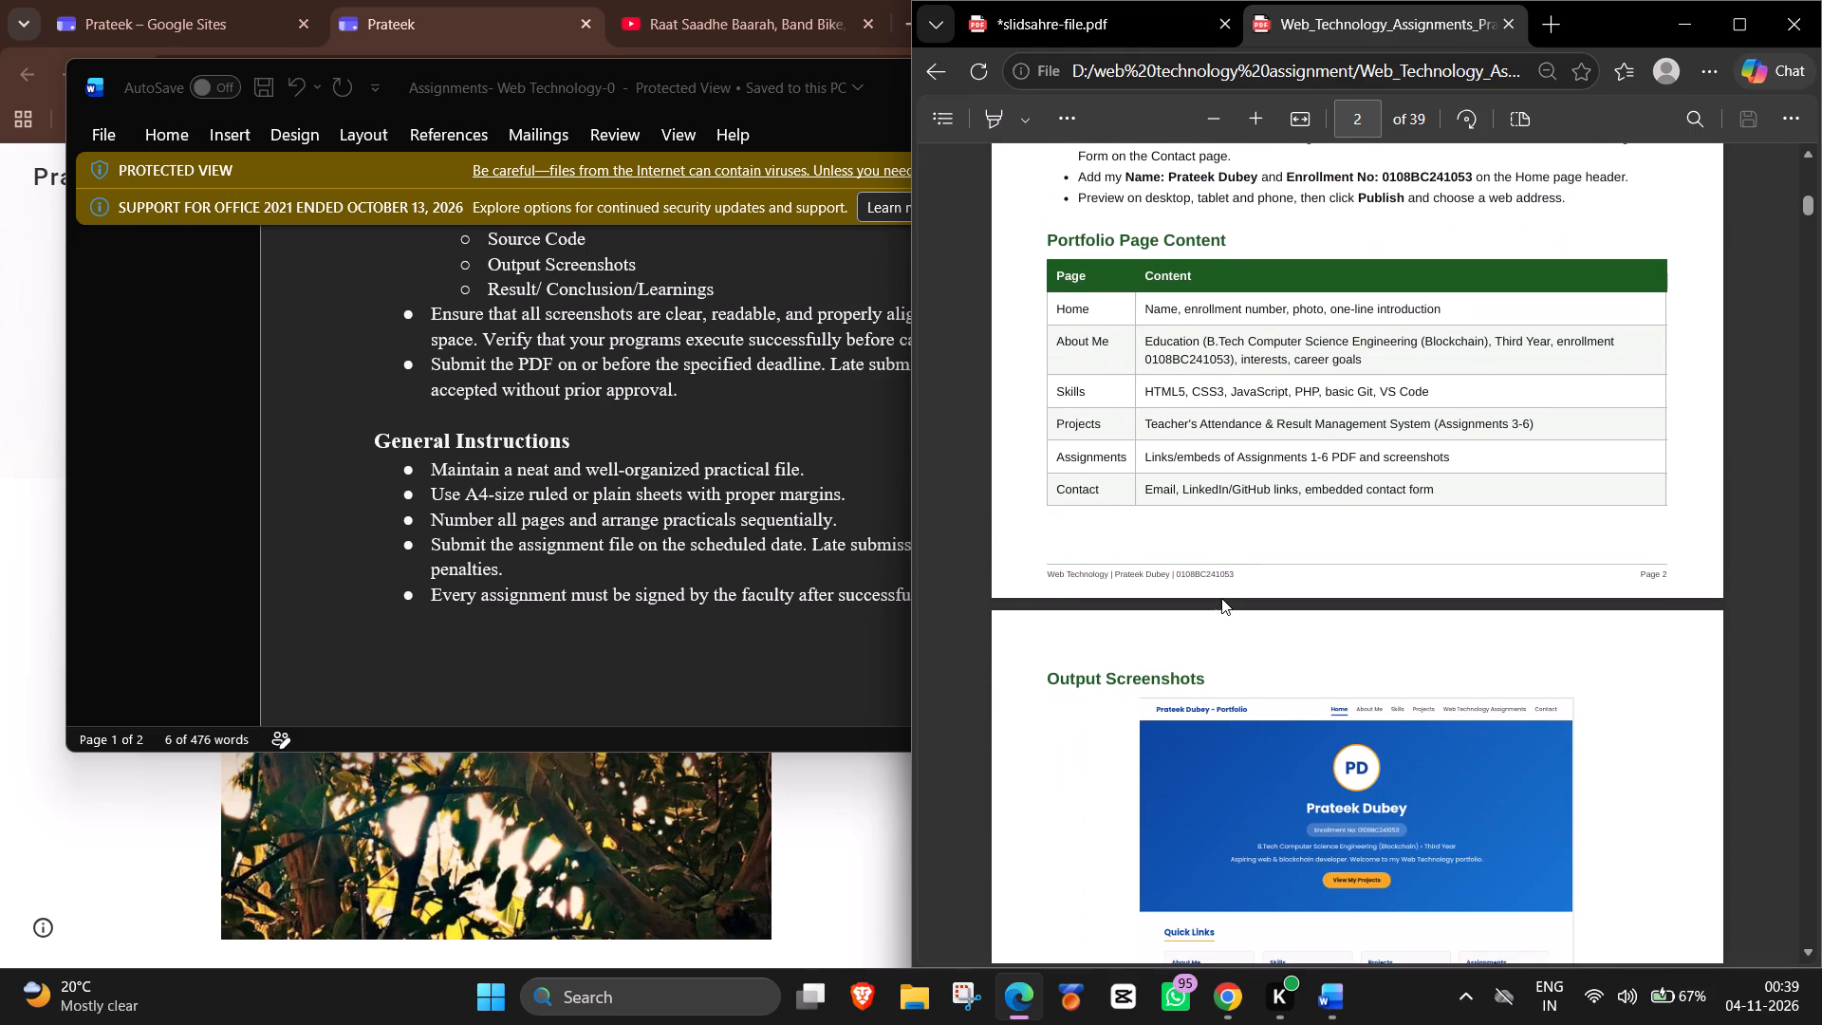
scroll(1221, 598, "up", 3)
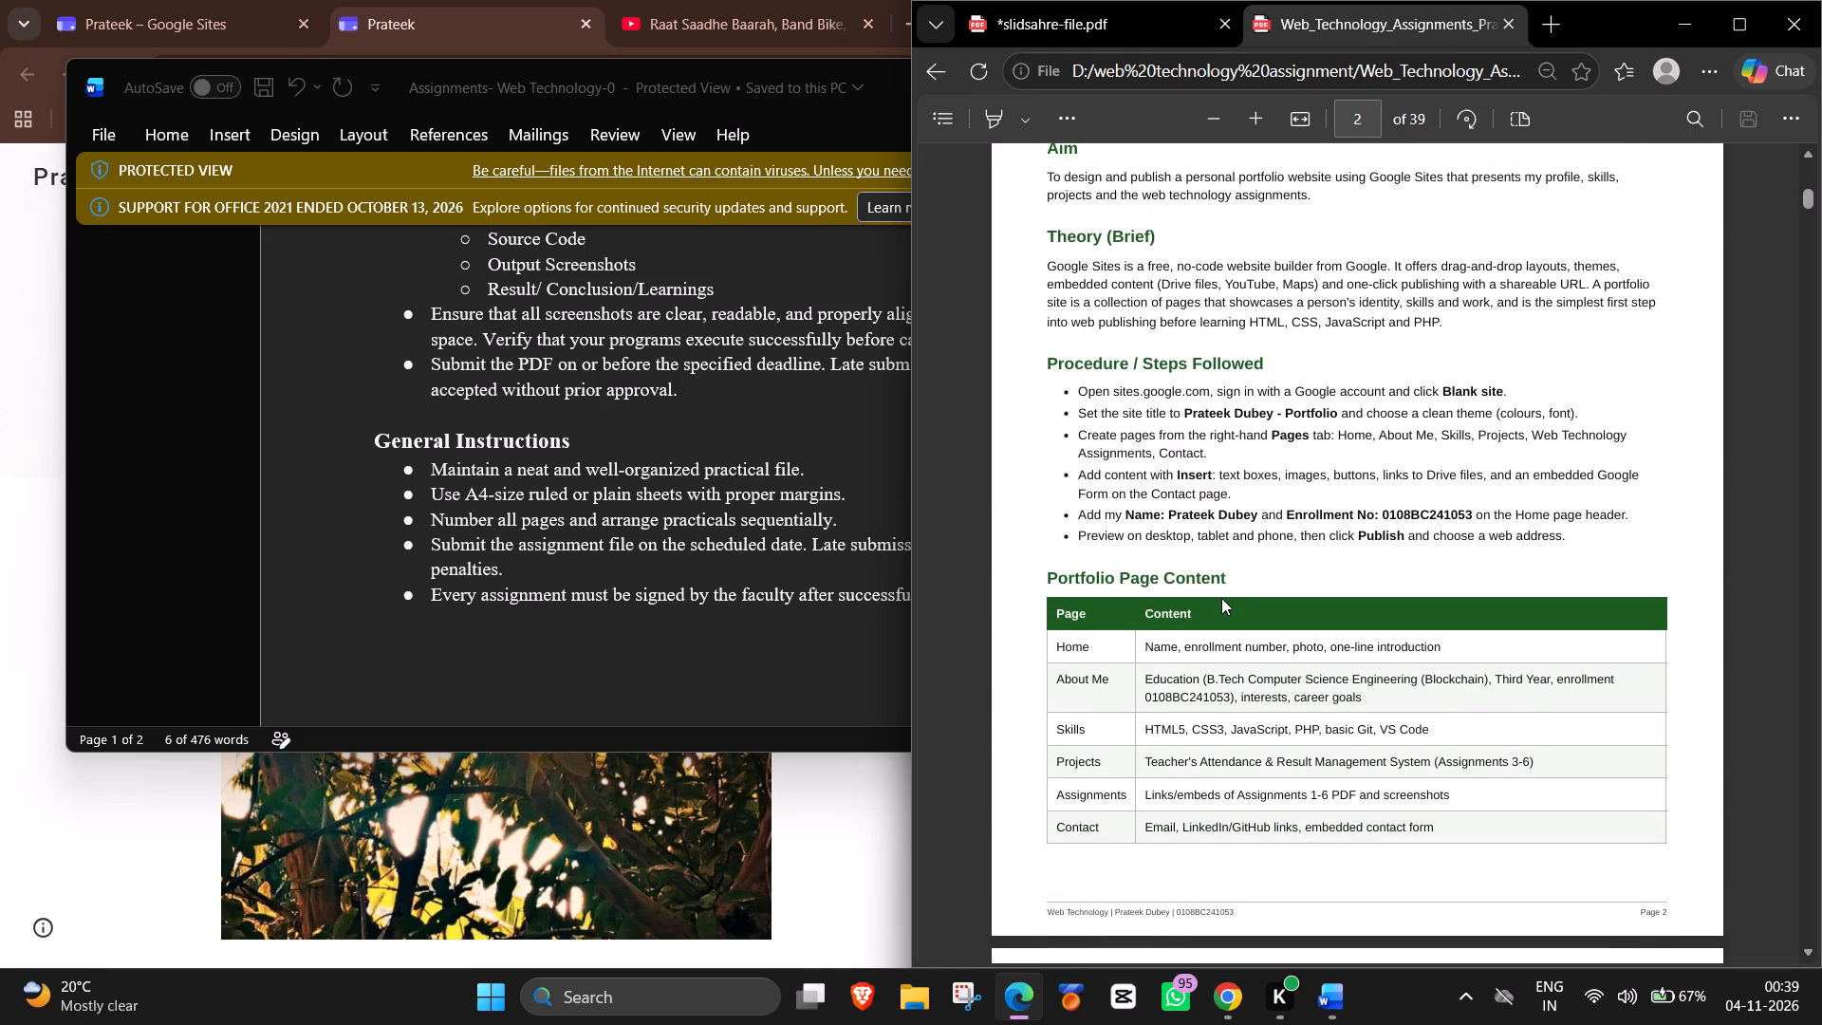
scroll(1221, 598, "down", 5)
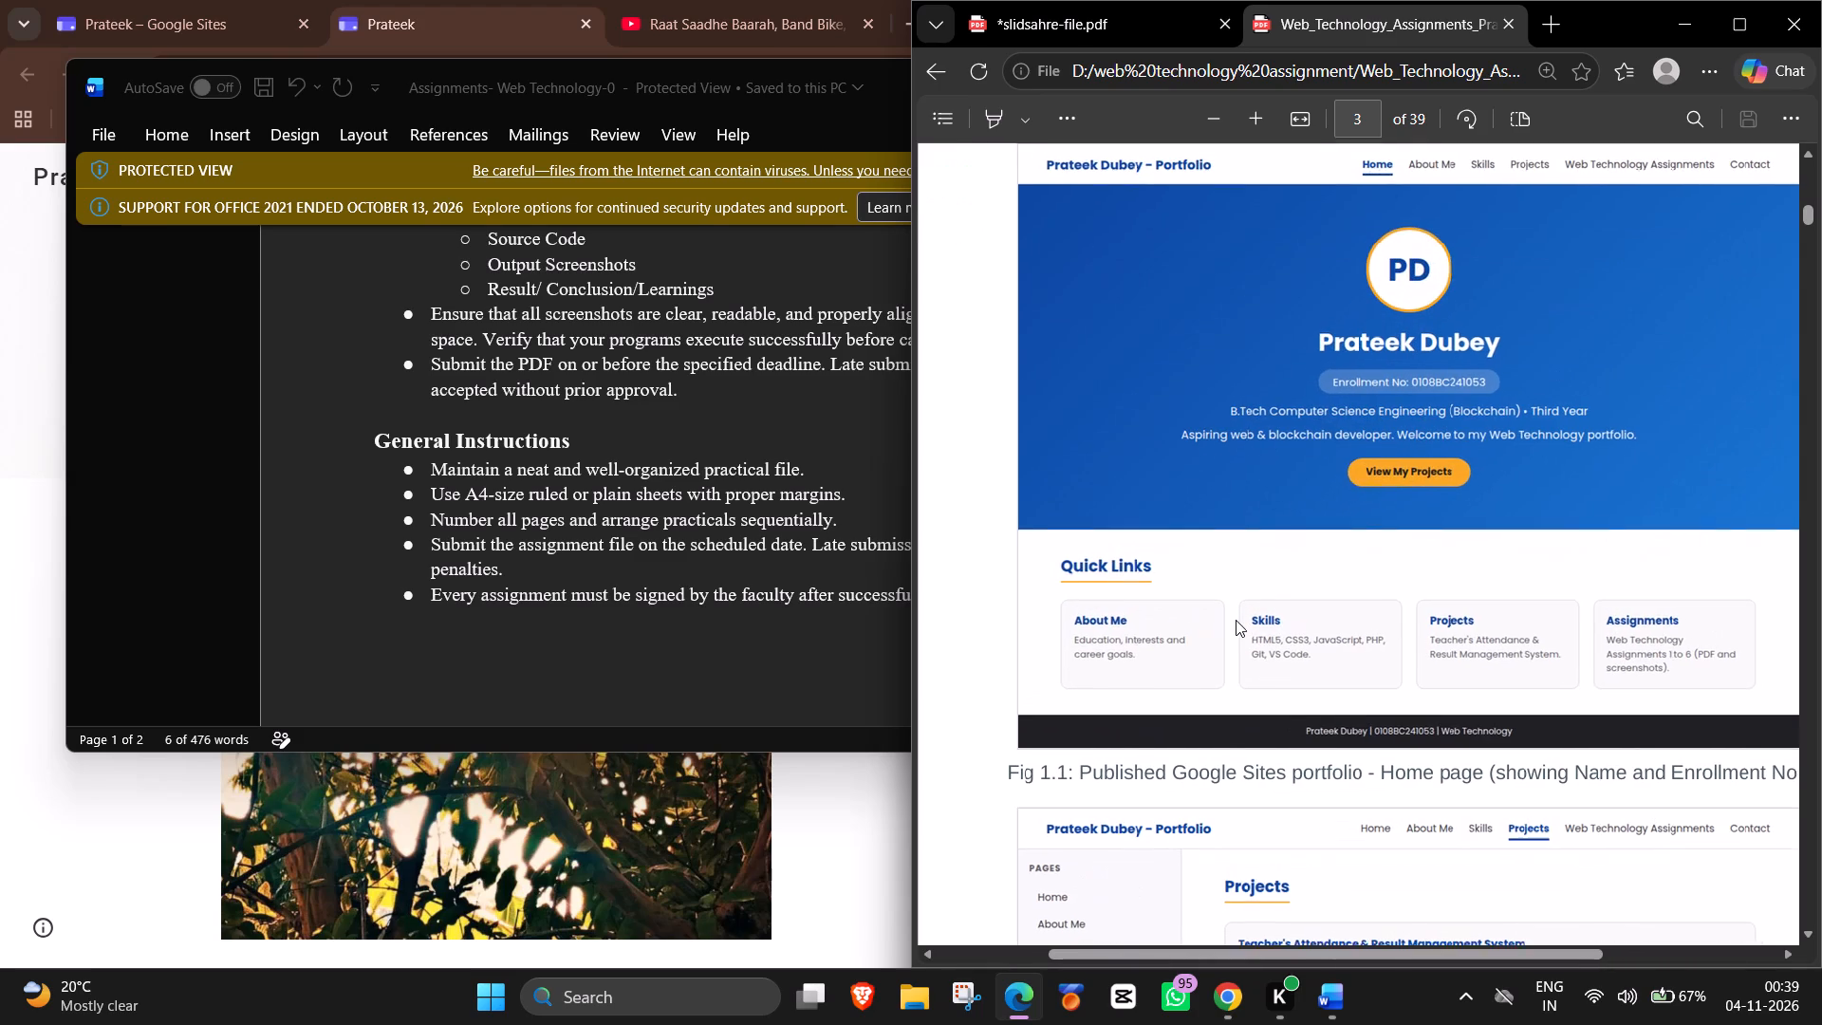
scroll(1236, 620, "up", 3)
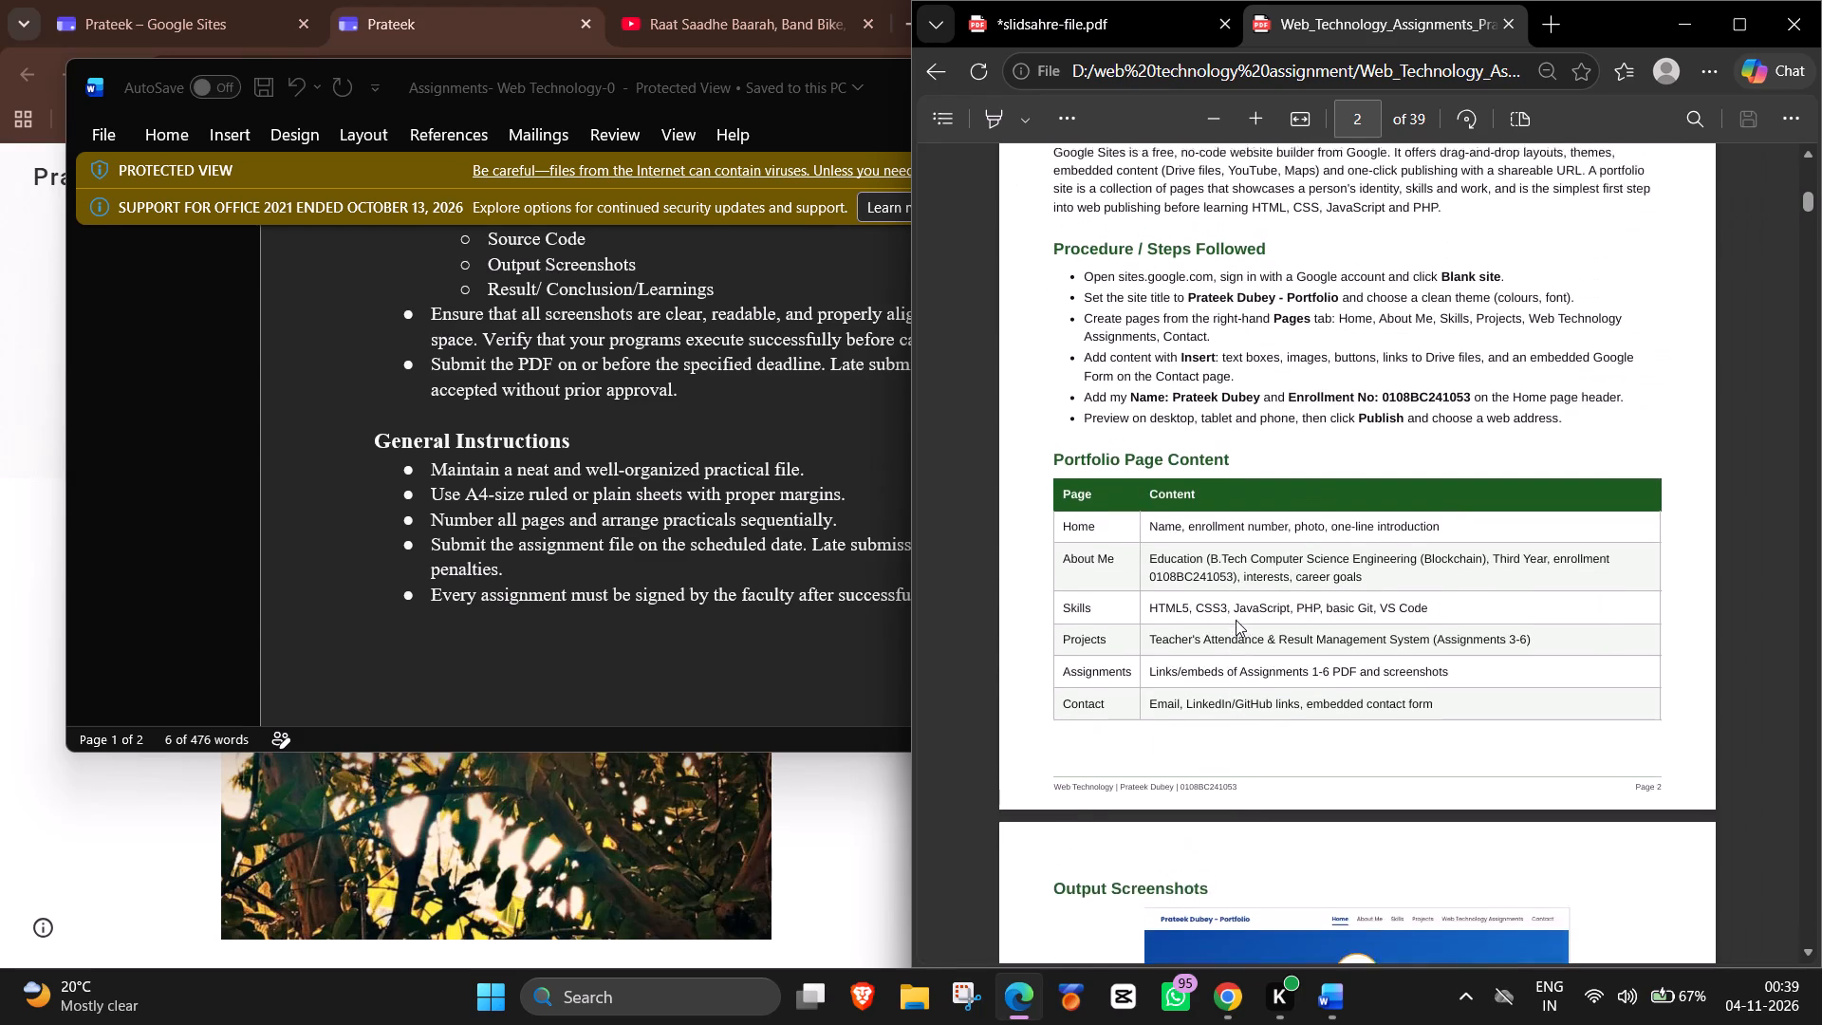
scroll(1236, 620, "up", 1)
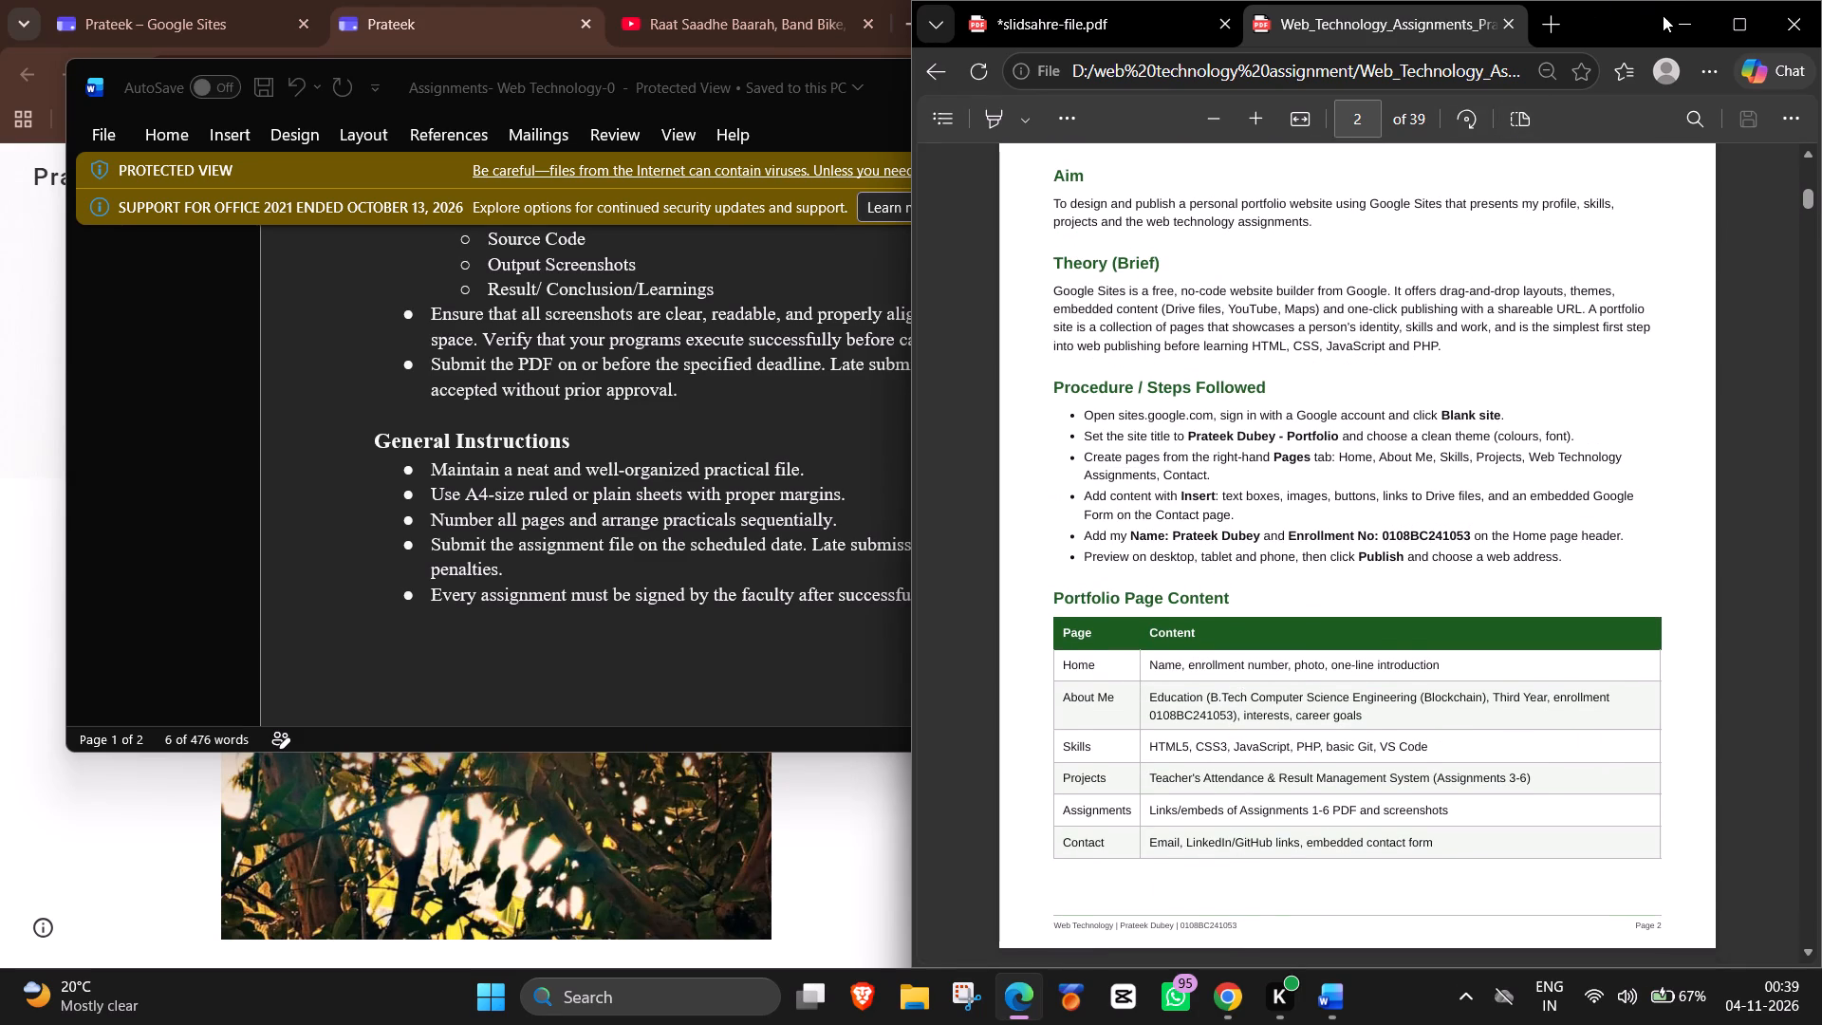
Minimise the PDF and Word windows, look over the published home page in Chrome, and copy the About heading's link.
left_click(1669, 26)
left_click(1262, 68)
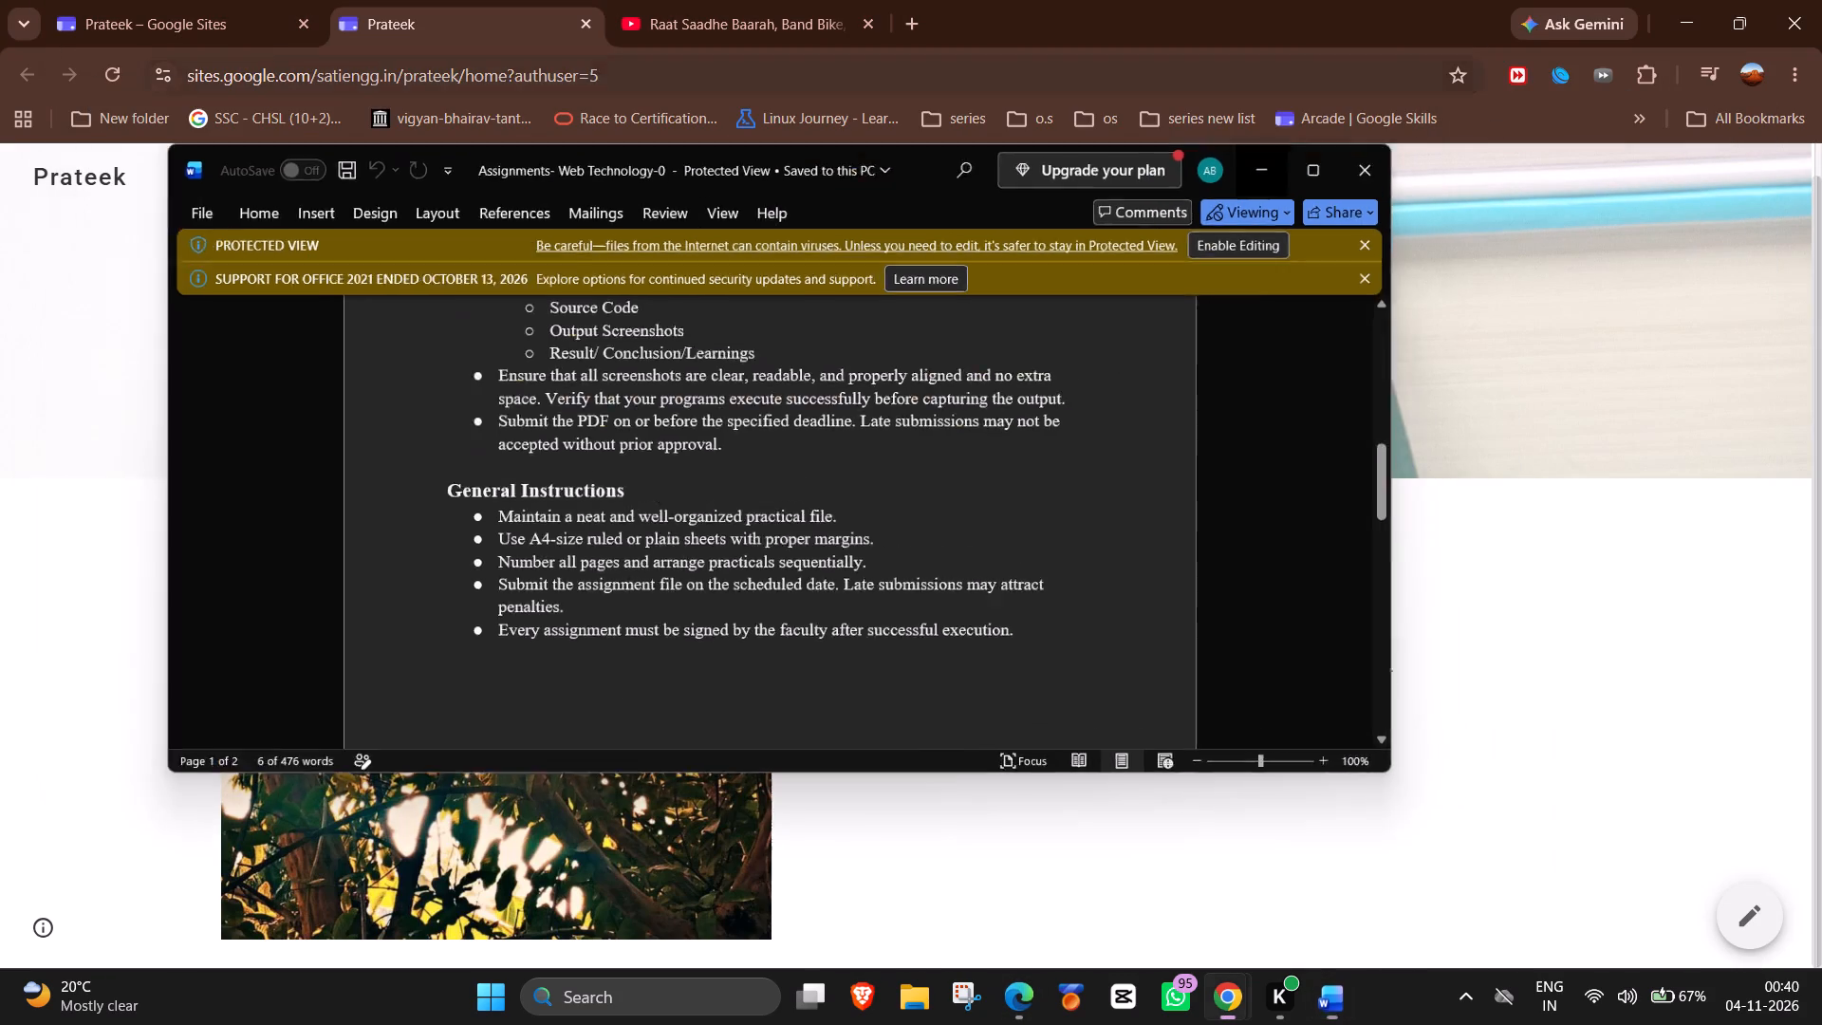
scroll(1008, 585, "down", 4)
scroll(1008, 585, "up", 1)
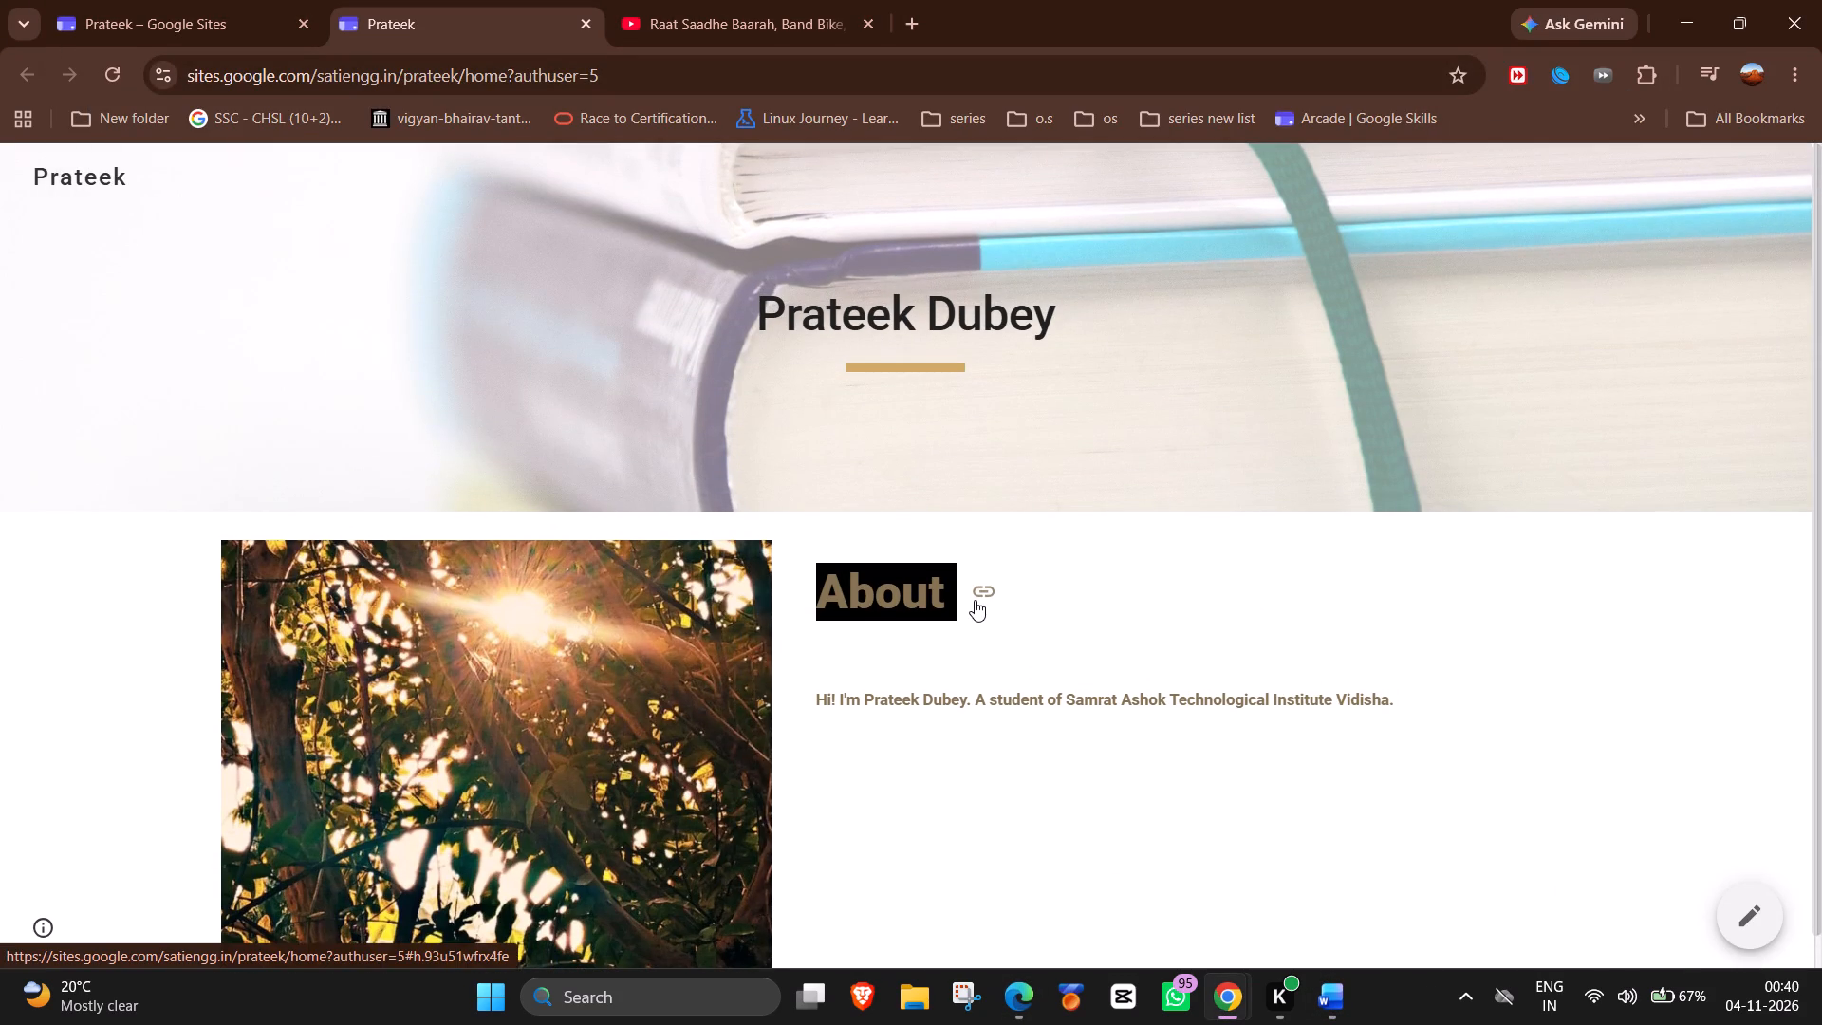
left_click(975, 600)
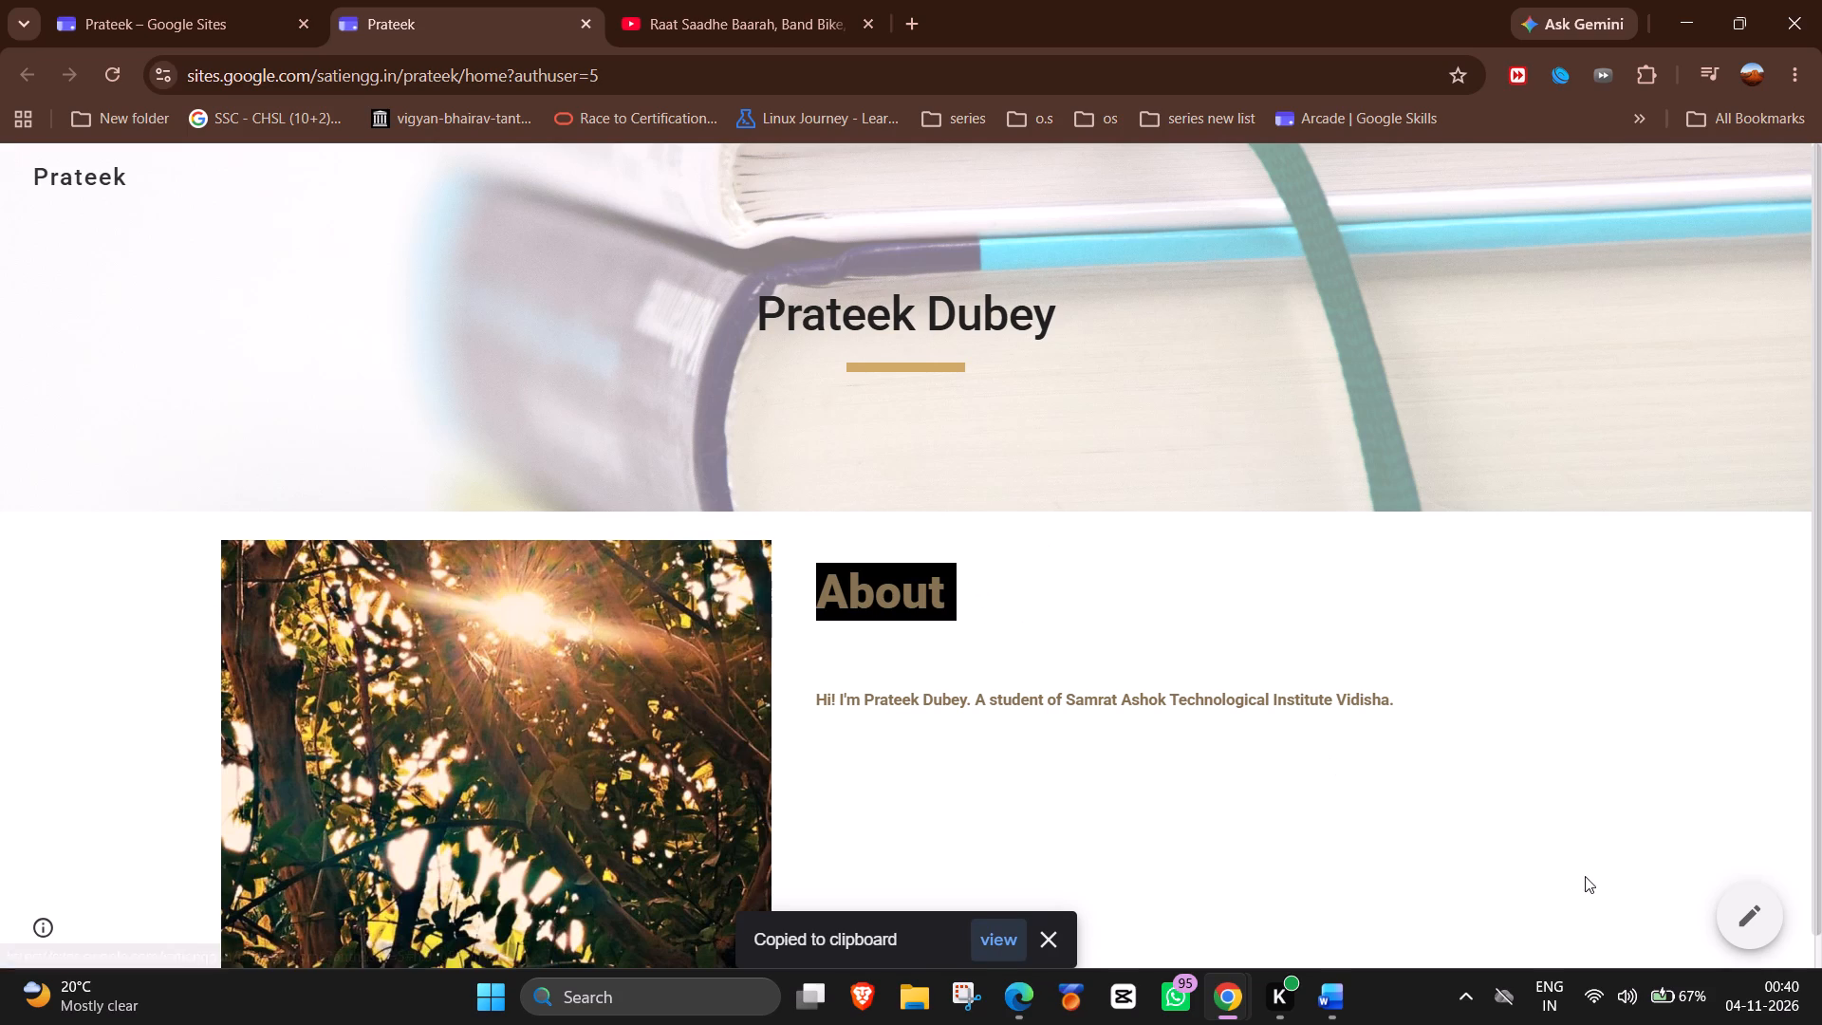
Open the published site for editing and append " - " after the name in the home page header title.
left_click(1738, 929)
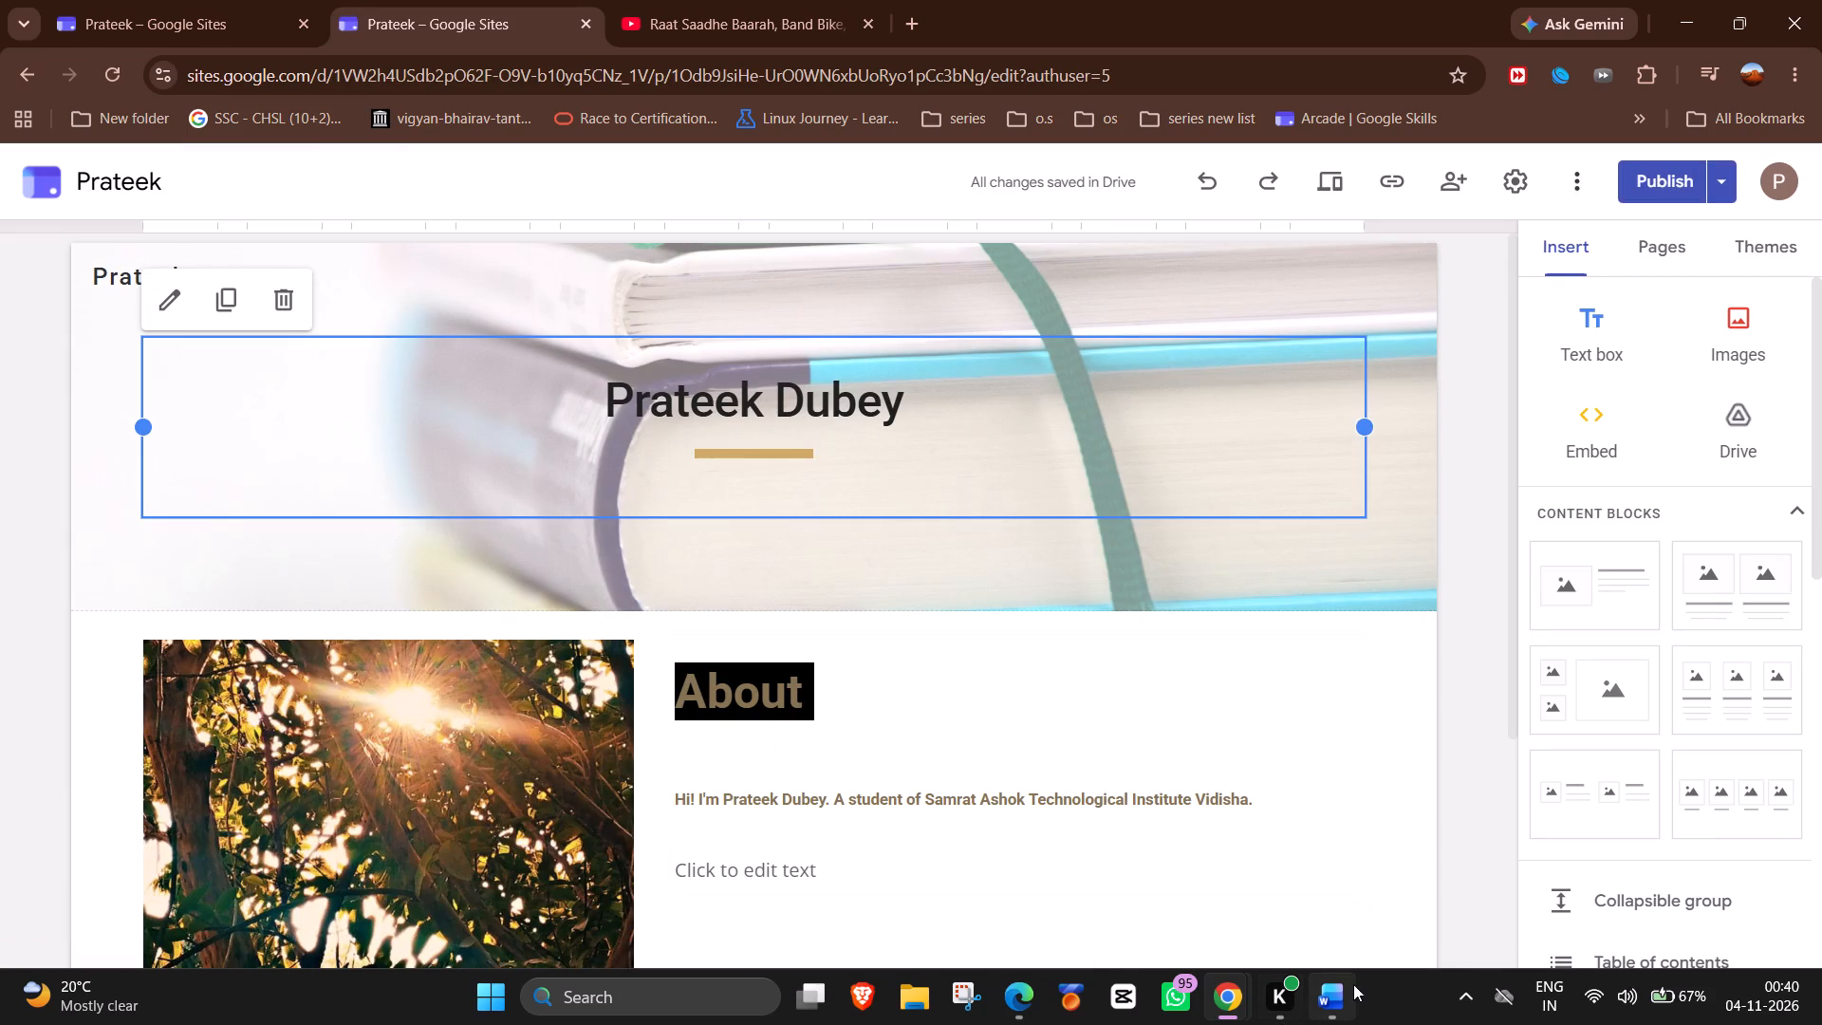
left_click(956, 448)
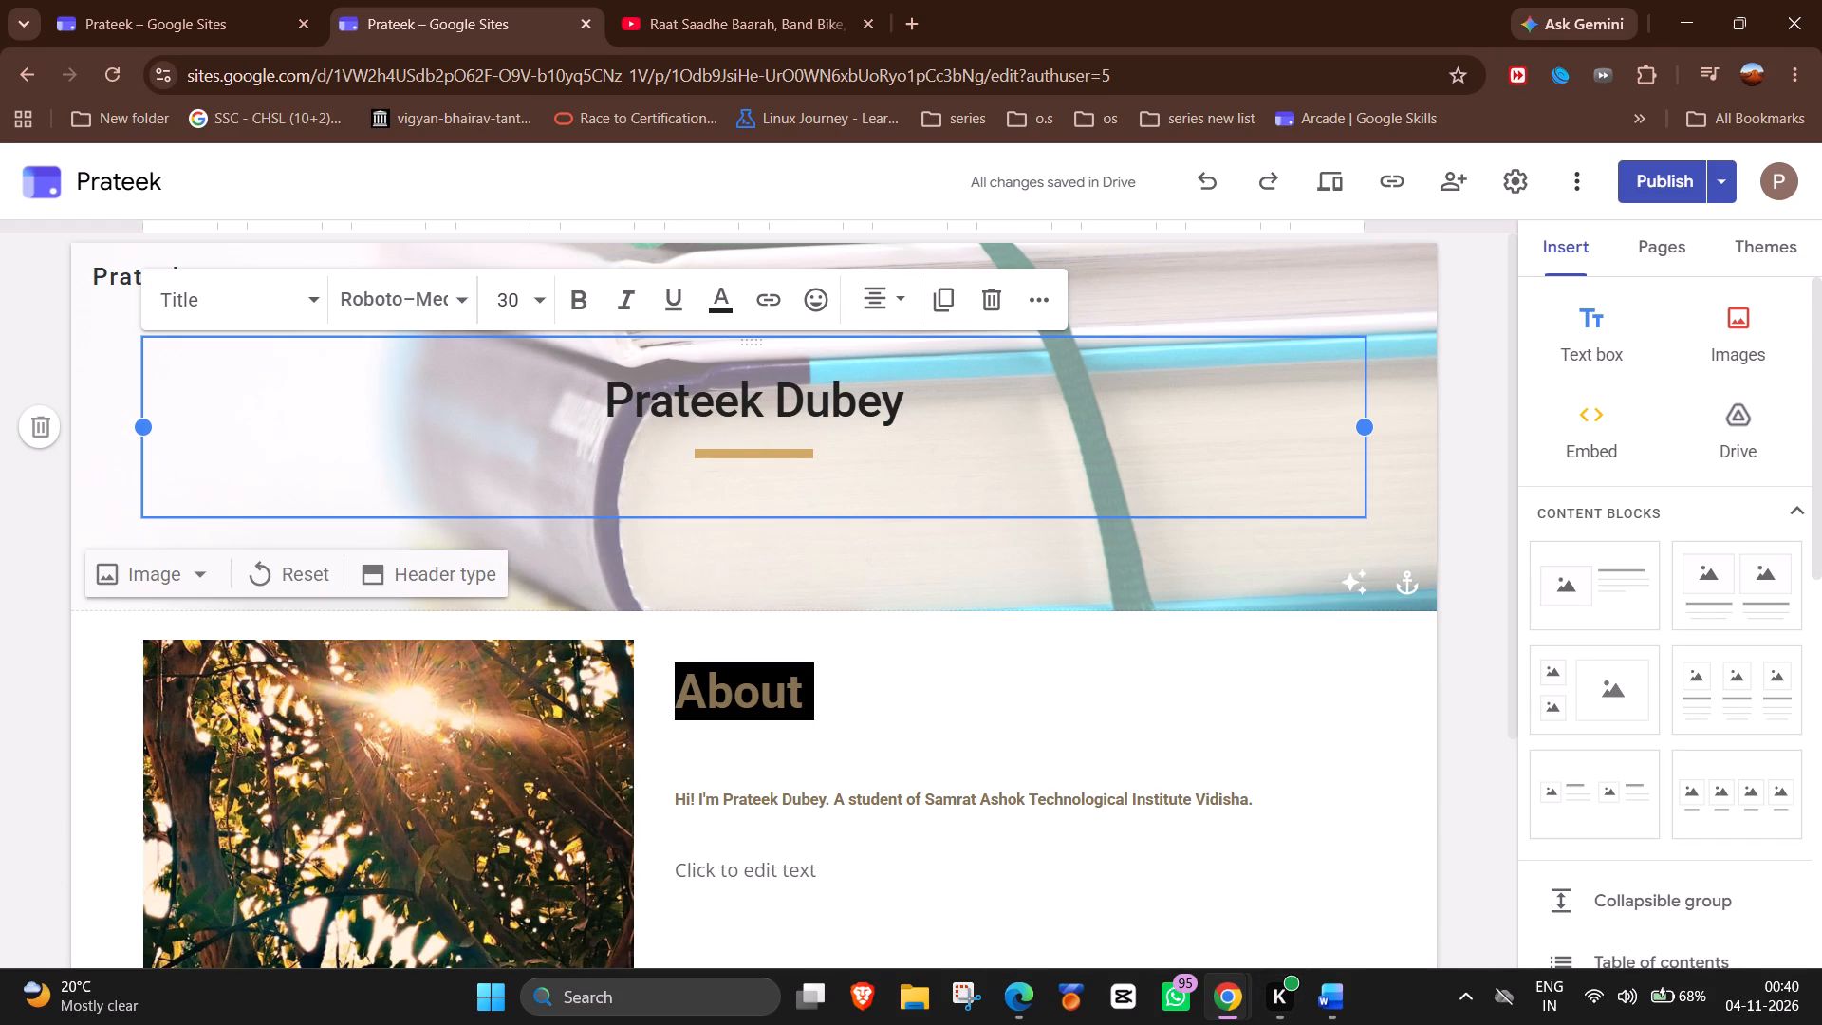
left_click_drag(939, 397, 594, 426)
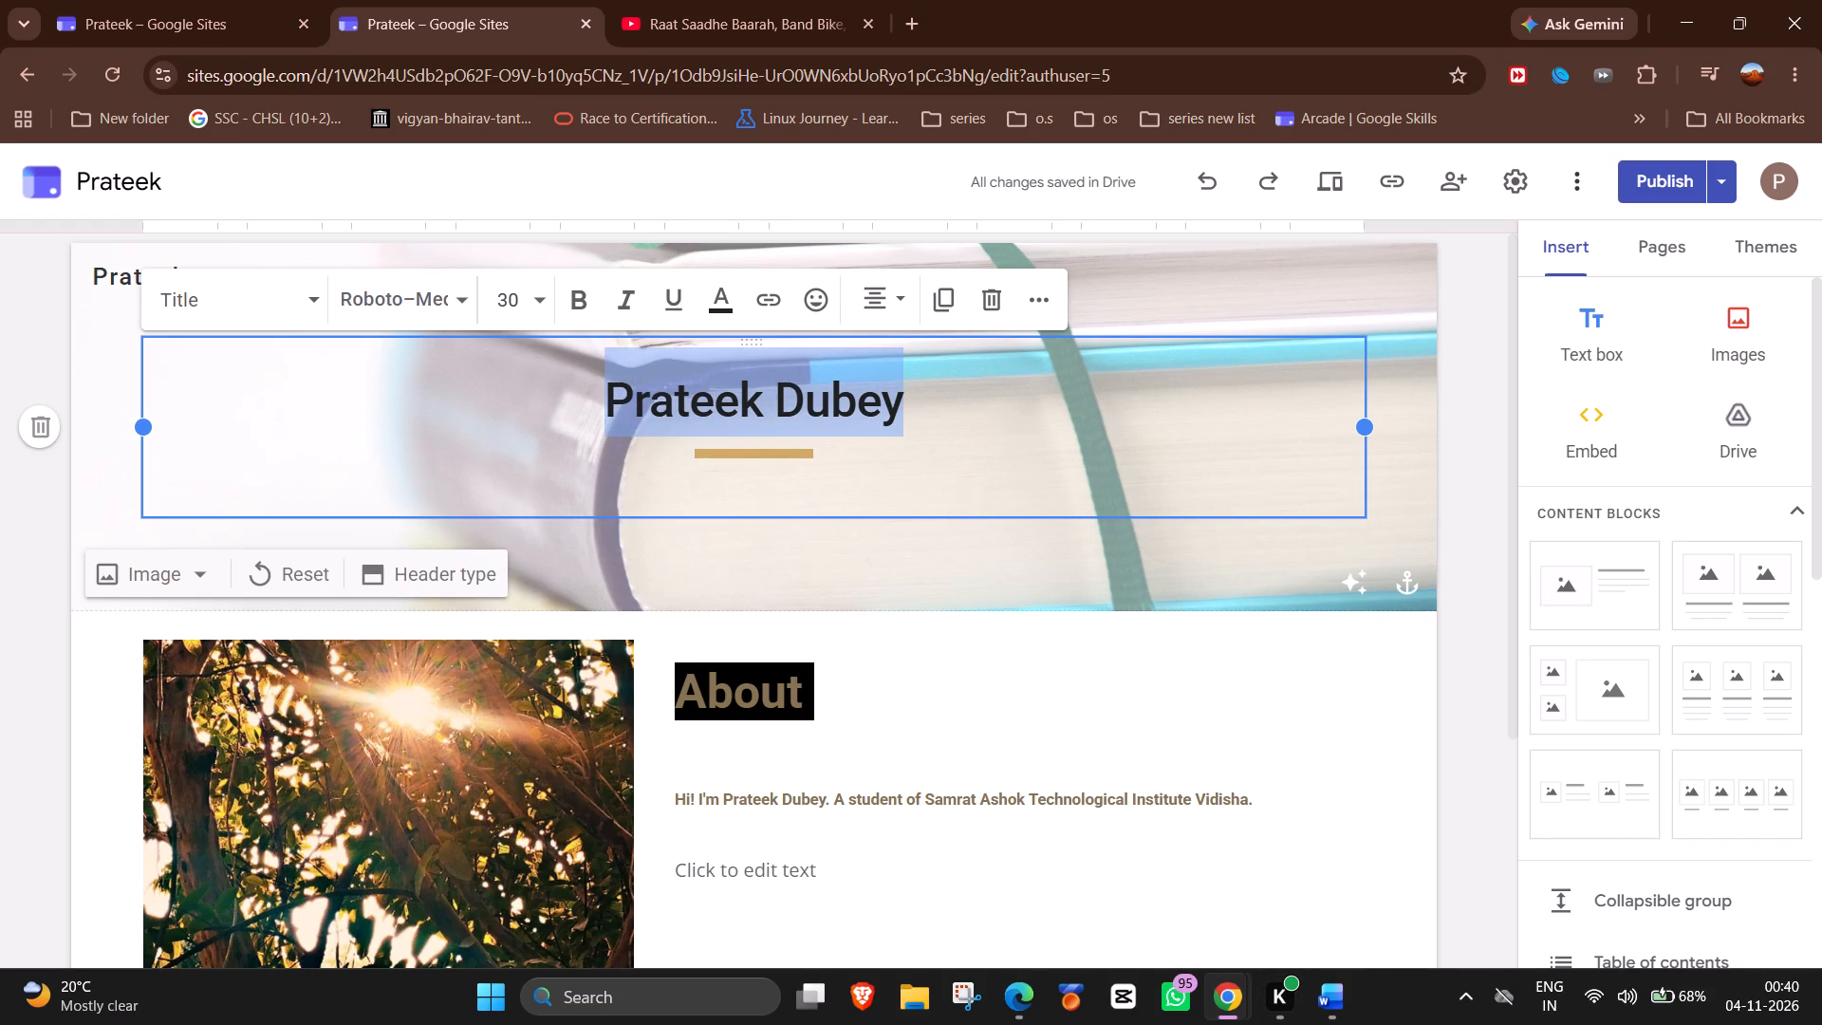
left_click_drag(594, 426, 1058, 411)
key("space")
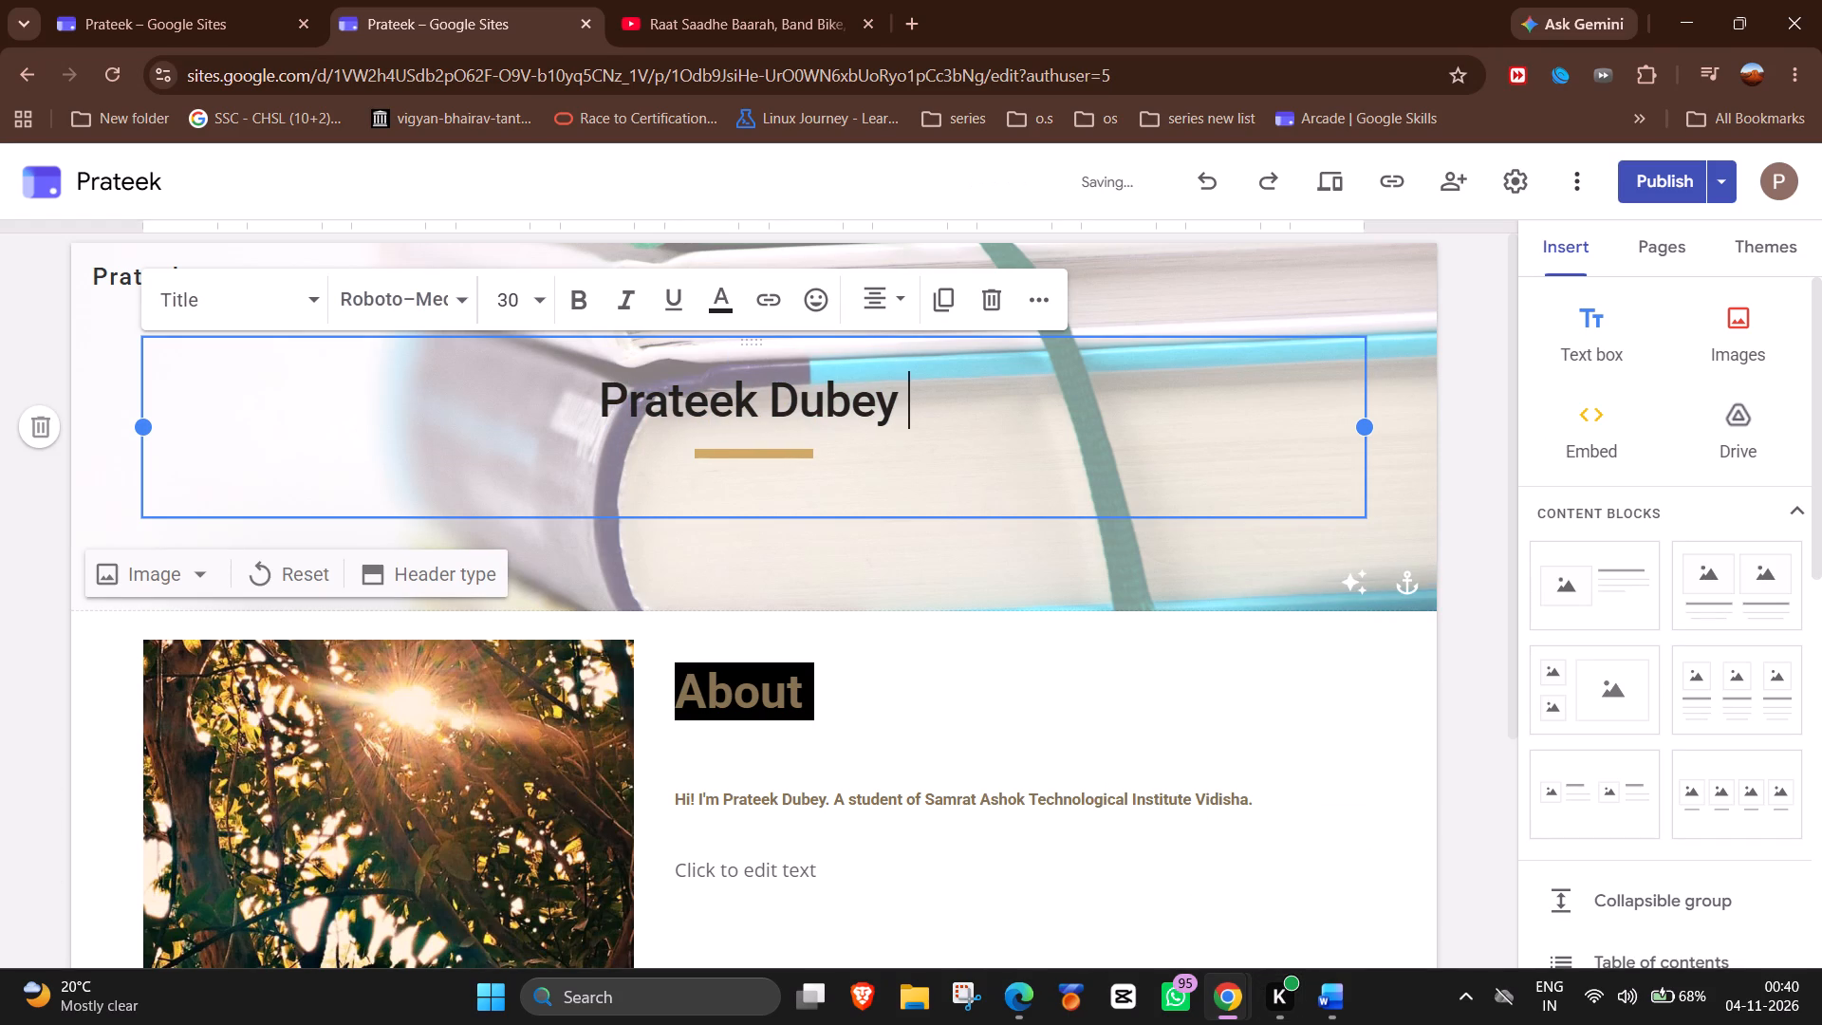
type("-")
key("space")
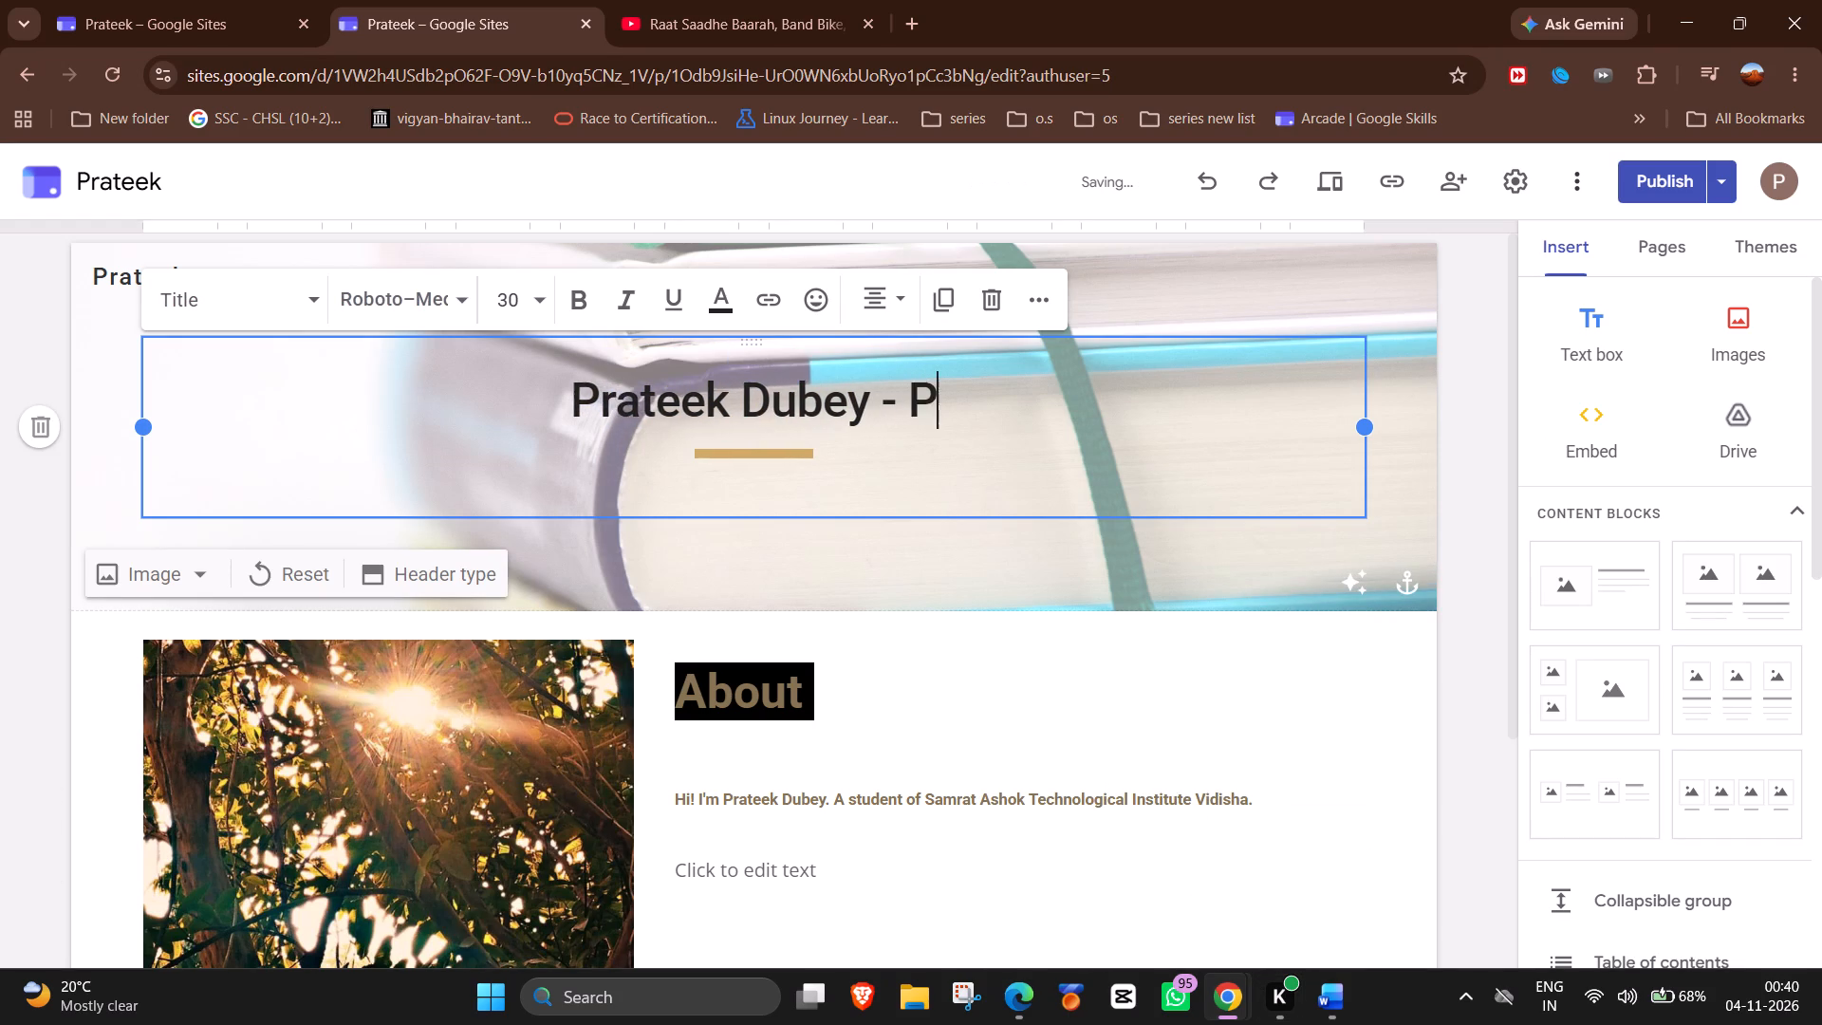